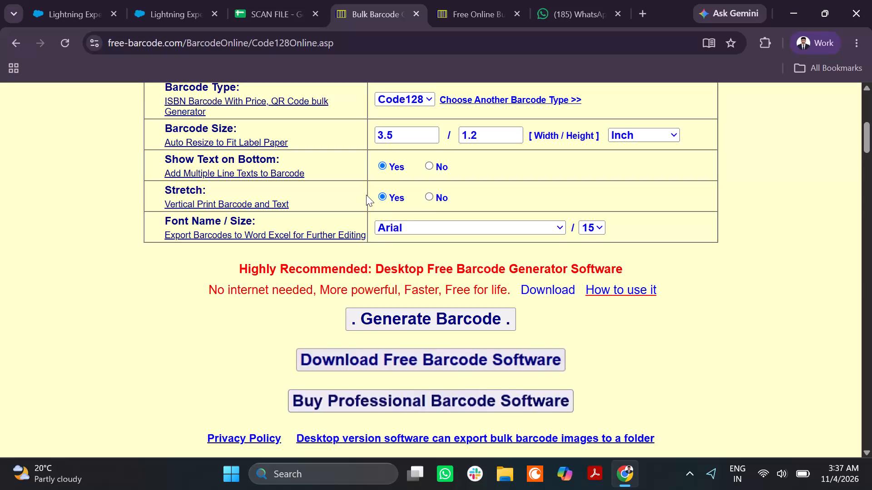
Clear all existing entries from the Barcode Data box.
scroll(367, 193, "up", 2)
left_click(459, 205)
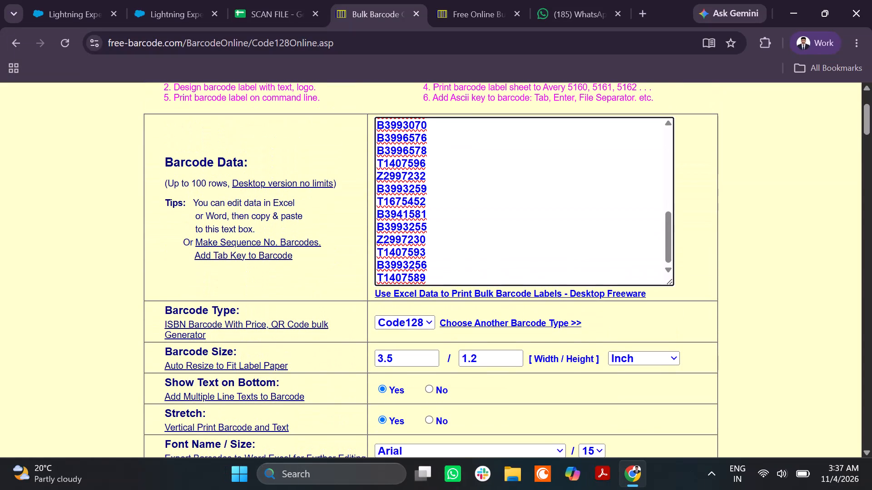
key("Delete")
left_click(476, 185)
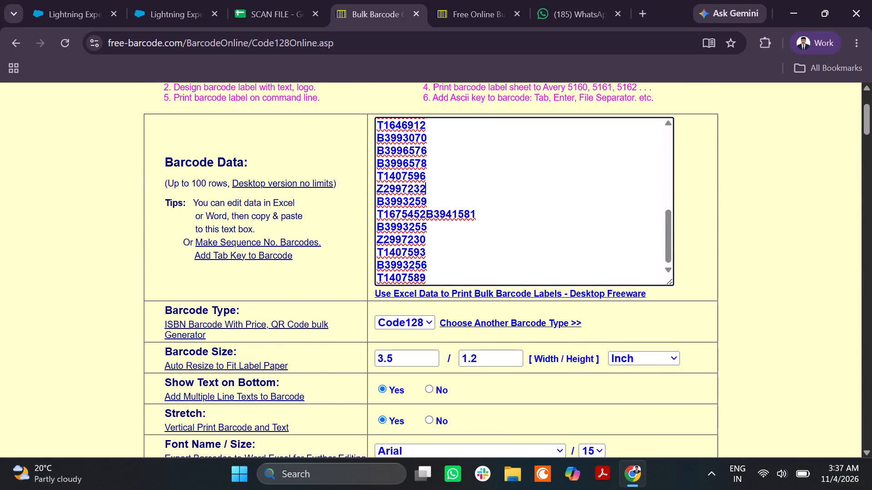
key("ctrl+a")
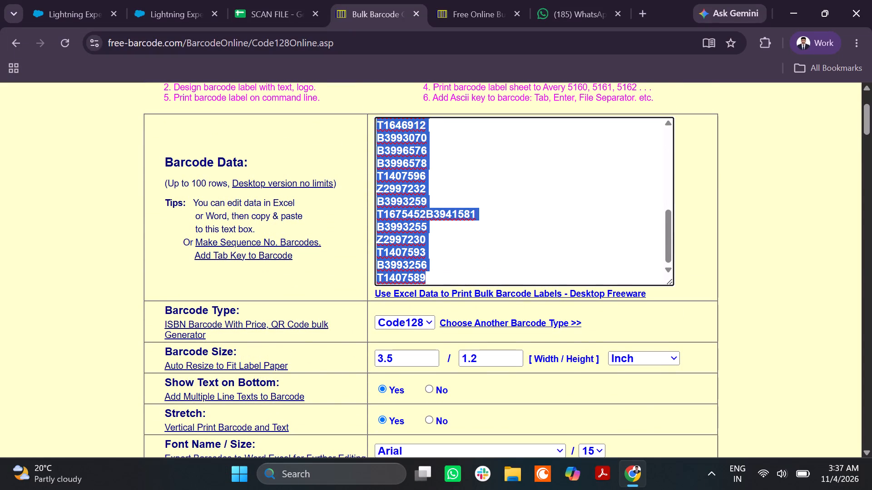
key("Delete")
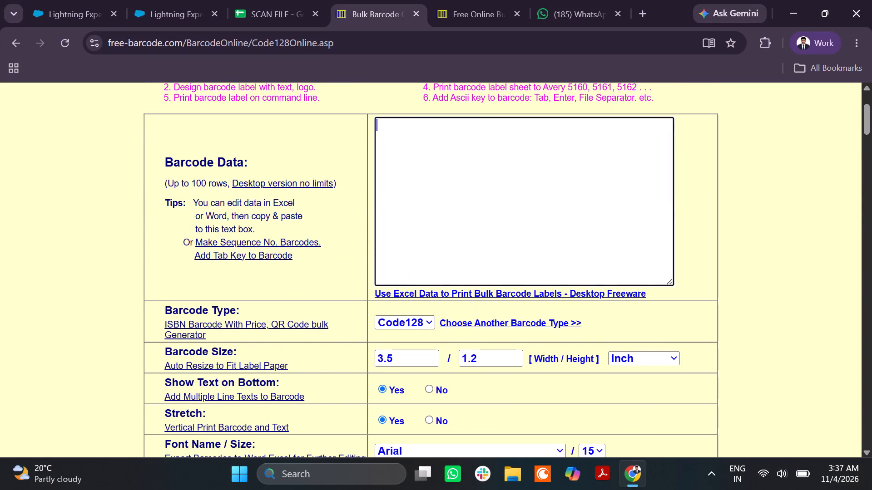
In the SCAN FILE spreadsheet, copy the Ahmedabad parcel codes in cells B138 to B145.
left_click(288, 6)
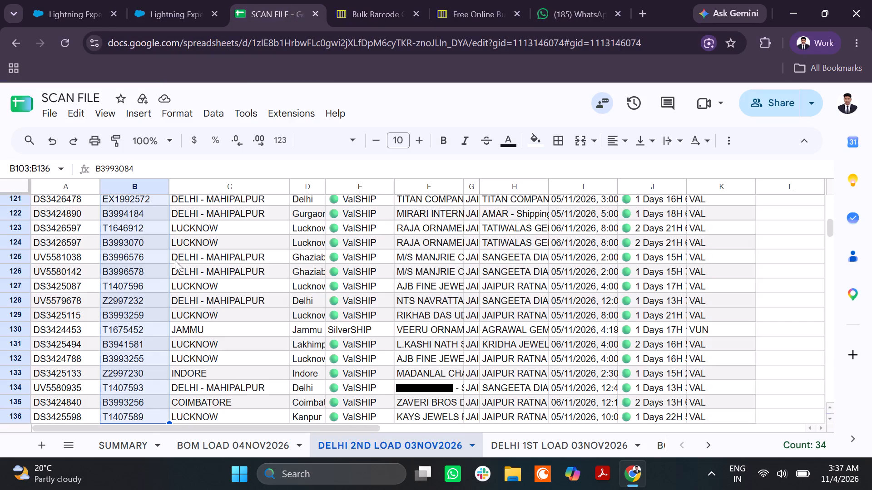
scroll(175, 260, "down", 3)
left_click(144, 246)
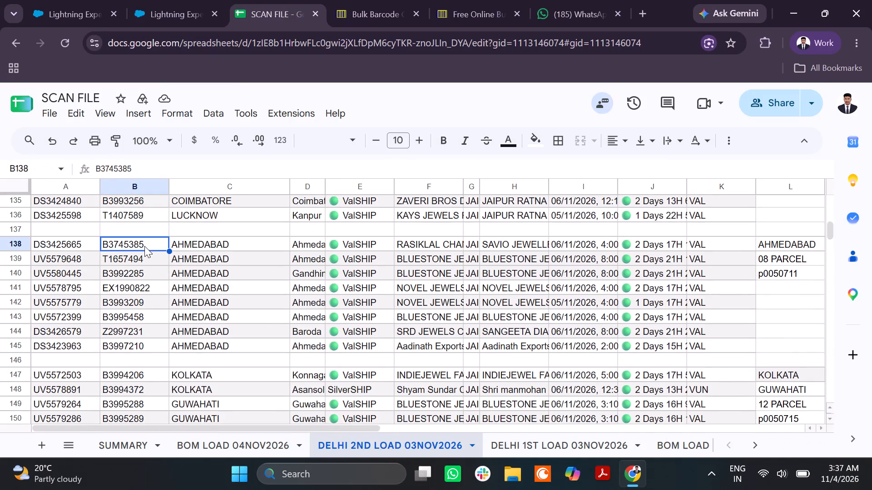
key("ctrl+shift+Down")
key("ctrl+c")
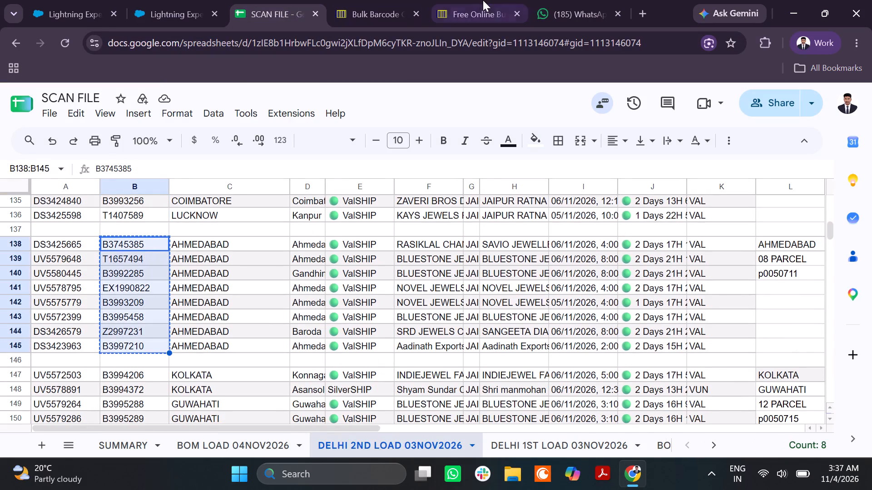
Paste the Ahmedabad codes into the bulk barcode generator, generate their Code128 barcodes, and close the old results page.
left_click(408, 2)
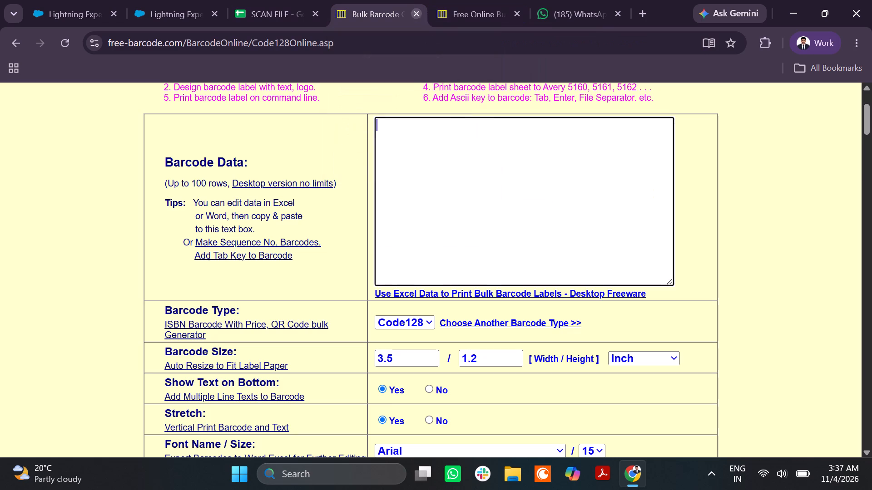
left_click(464, 168)
key("ctrl+v")
scroll(464, 168, "down", 4)
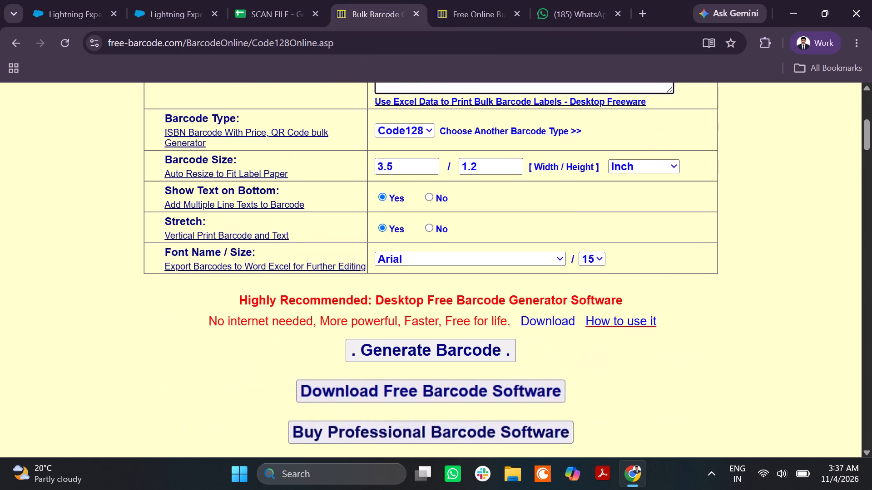
left_click(443, 338)
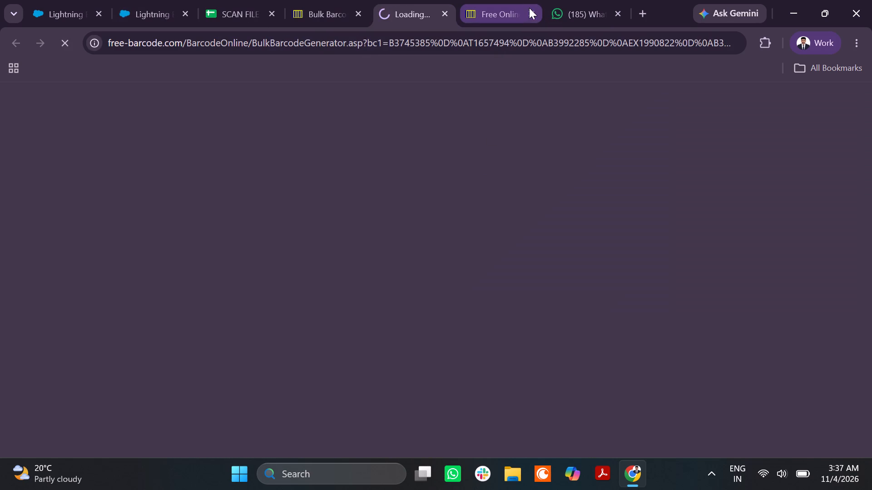
left_click(530, 12)
Go through the generated Ahmedabad barcodes one after another, from B3745385 to B3997210.
scroll(609, 251, "down", 1)
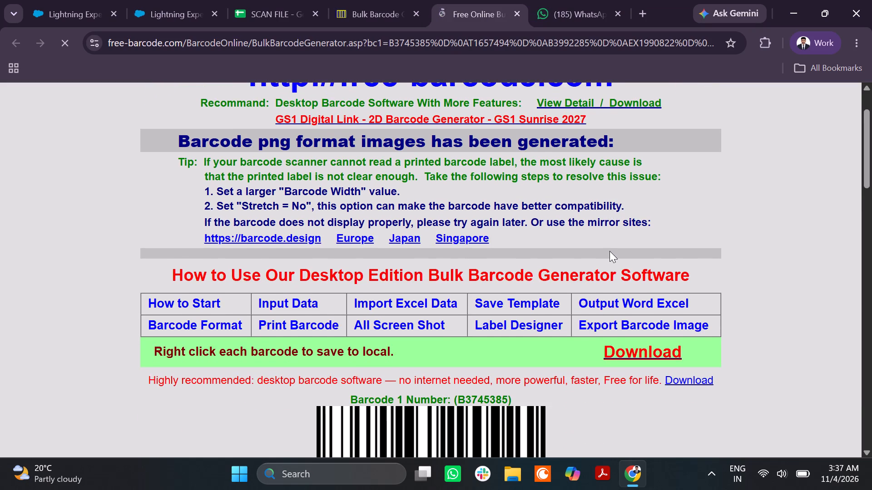
scroll(609, 251, "down", 2)
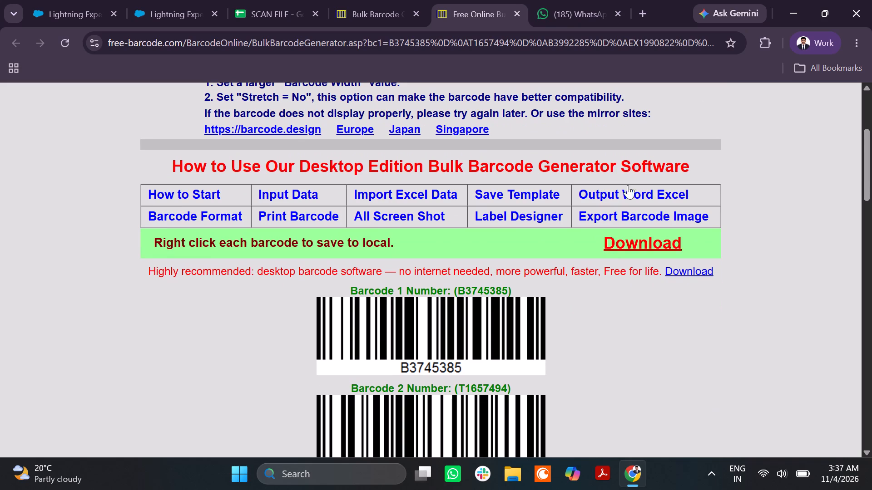
scroll(801, 223, "down", 3)
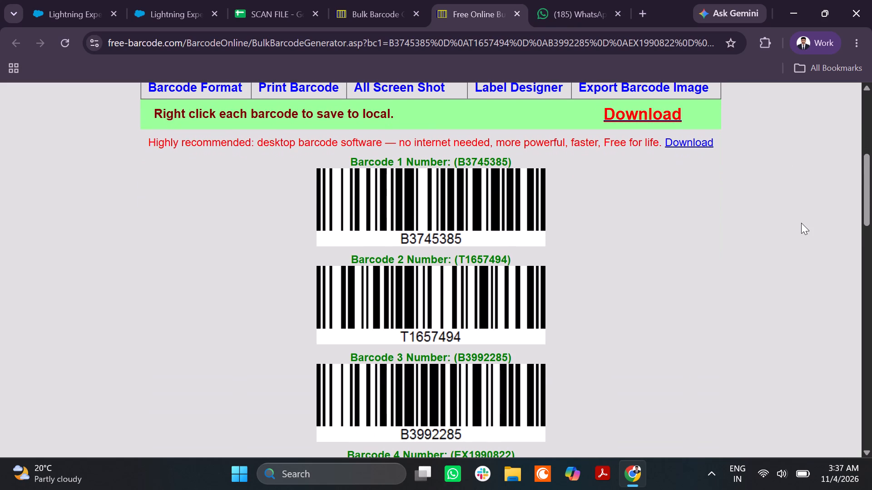
scroll(801, 223, "down", 3)
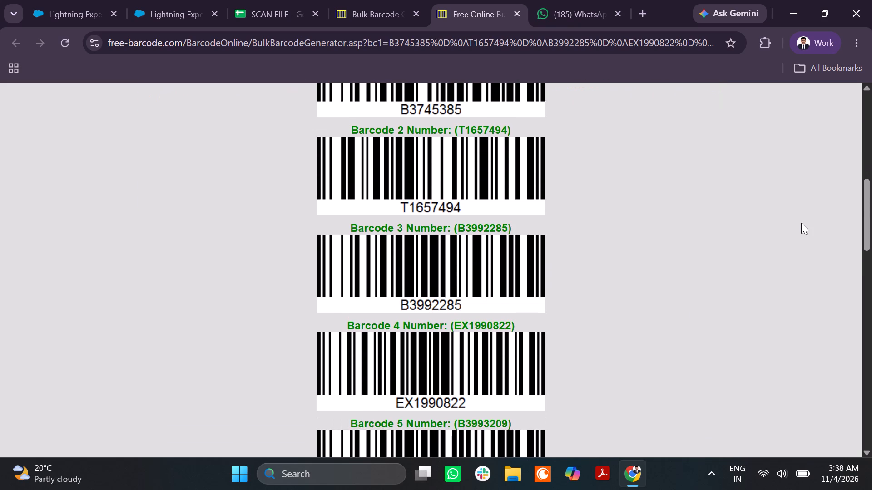
scroll(801, 223, "down", 4)
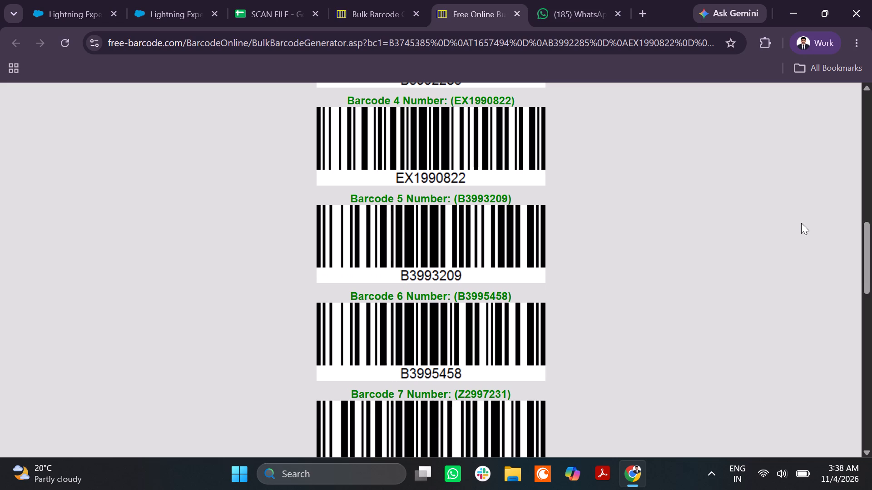
scroll(802, 220, "down", 1)
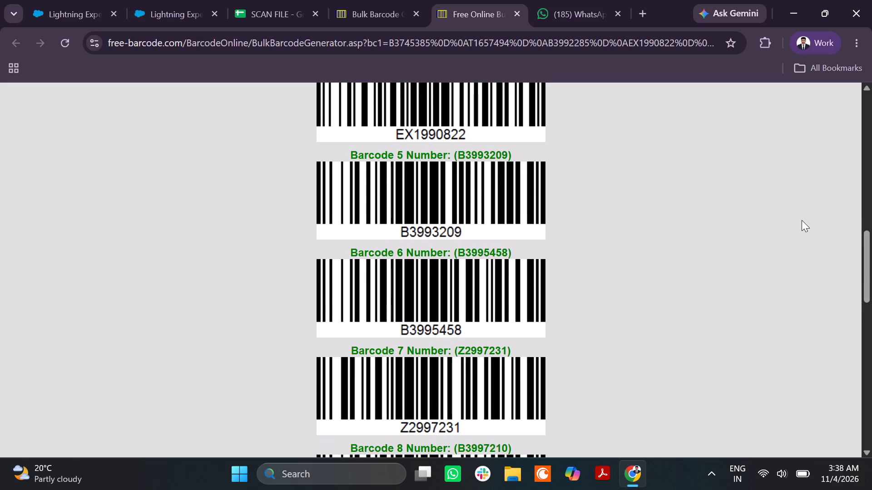
scroll(802, 220, "down", 1)
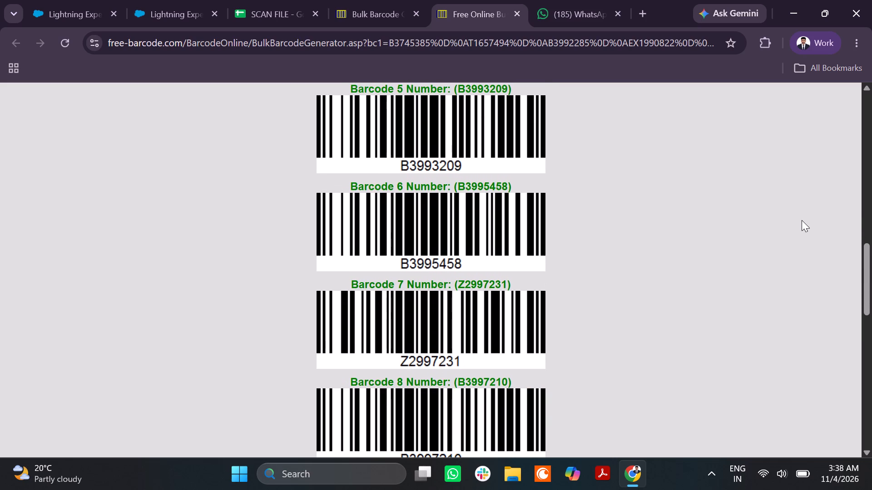
scroll(802, 220, "down", 1)
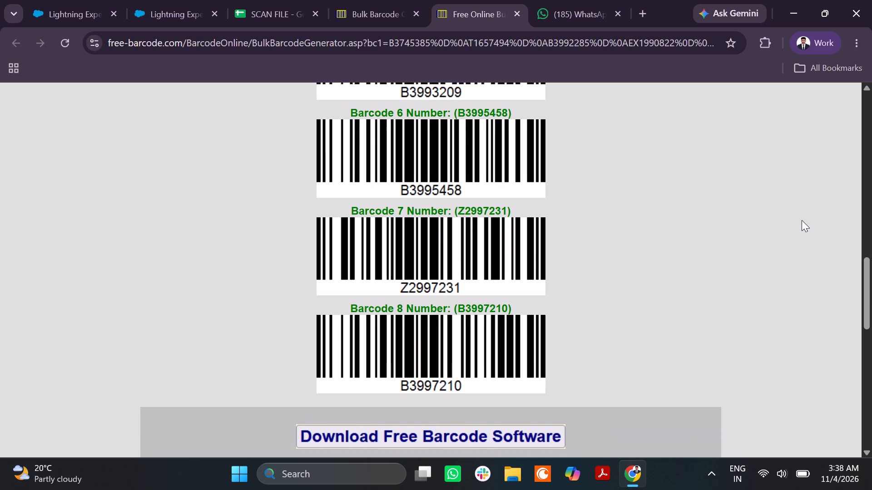
Clear the Ahmedabad codes from the generator's Barcode Data box.
left_click(372, 3)
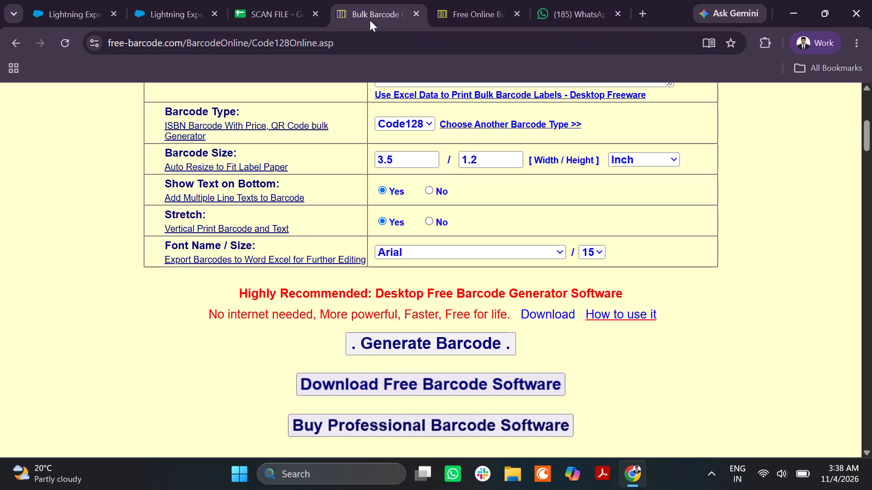
scroll(379, 210, "up", 2)
left_click(454, 190)
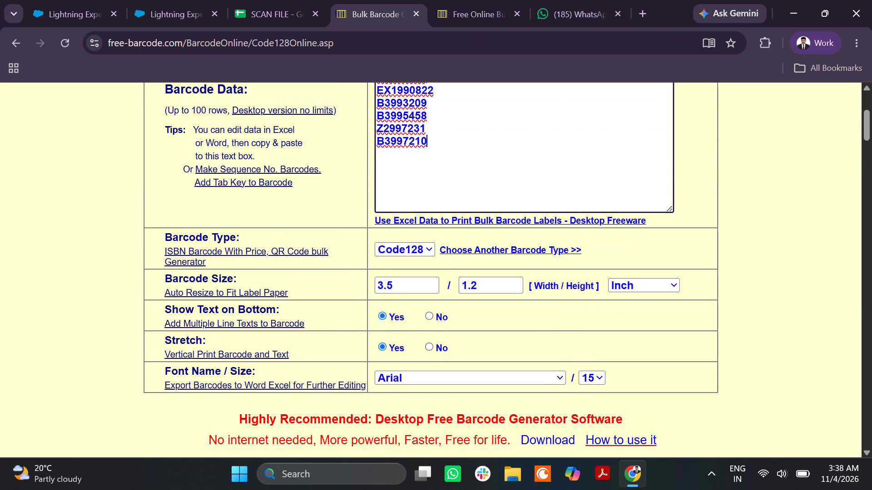
key("ctrl+a")
key("Delete")
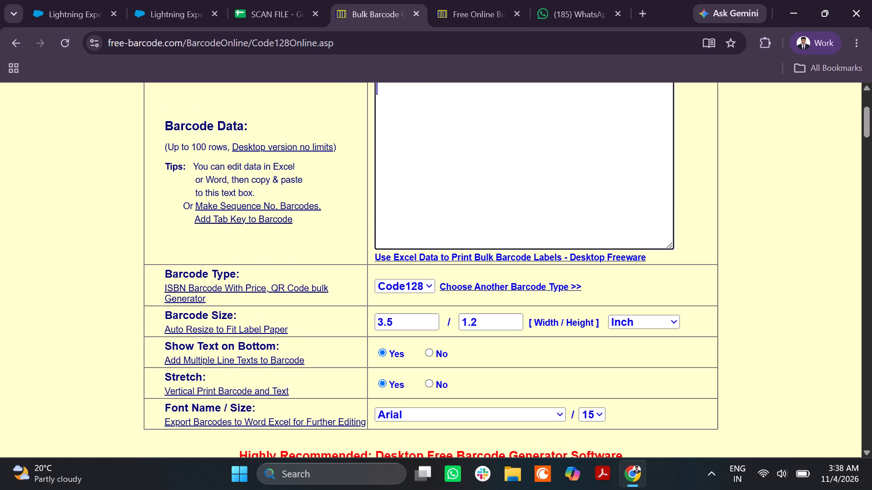
In the SCAN FILE spreadsheet, copy the Kolkata and Guwahati parcel codes in cells B147 to B158.
left_click(259, 9)
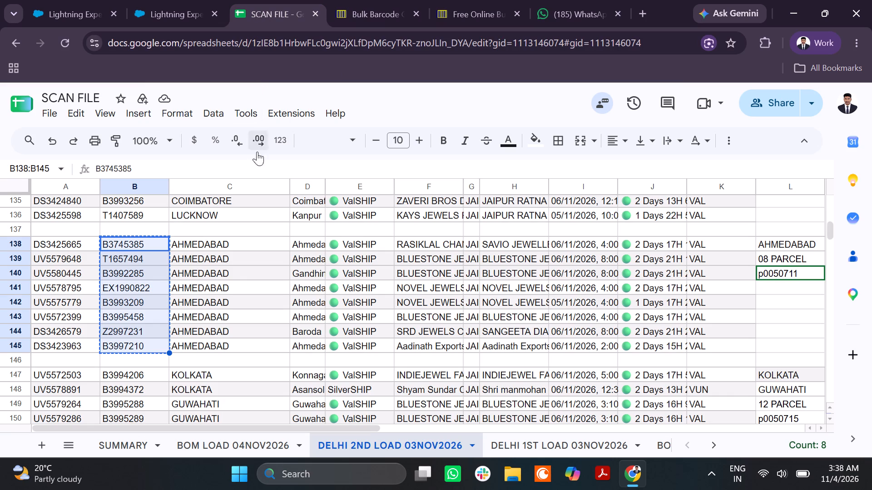
scroll(195, 302, "down", 1)
left_click(148, 311)
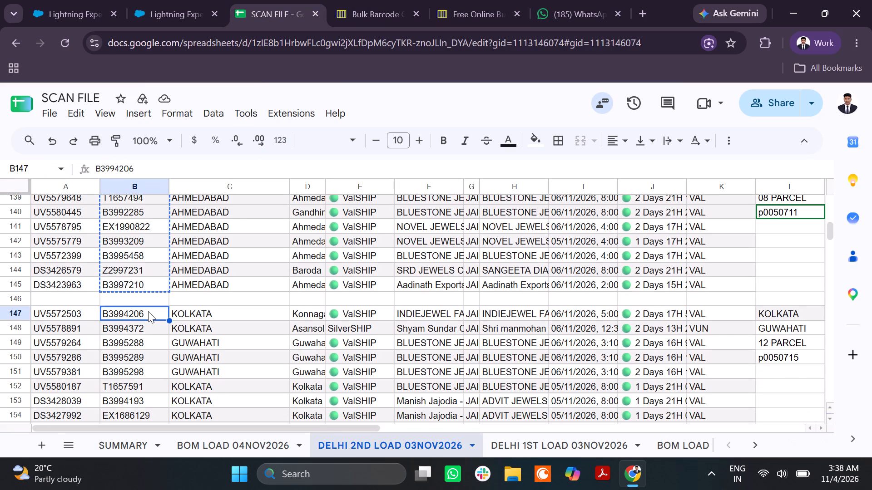
key("ctrl+shift+Down")
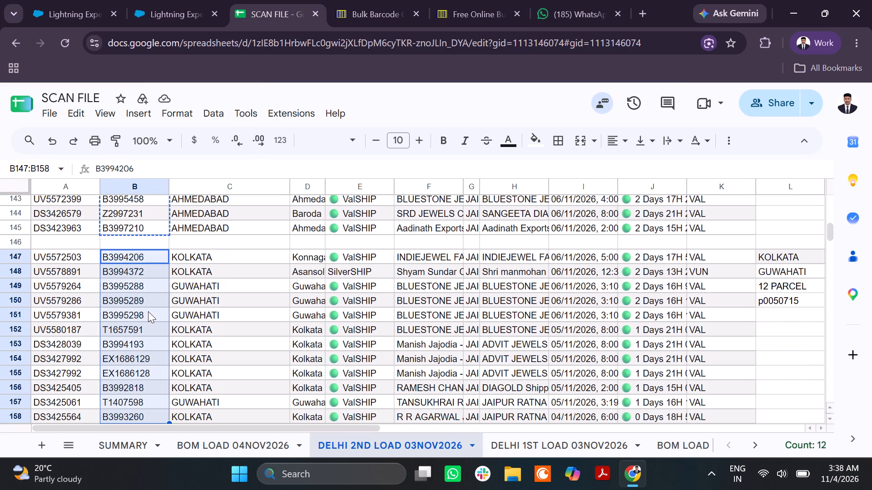
key("ctrl+c")
Paste the Kolkata and Guwahati codes into the barcode generator, close the old results page, and generate their Code128 barcodes.
left_click(375, 17)
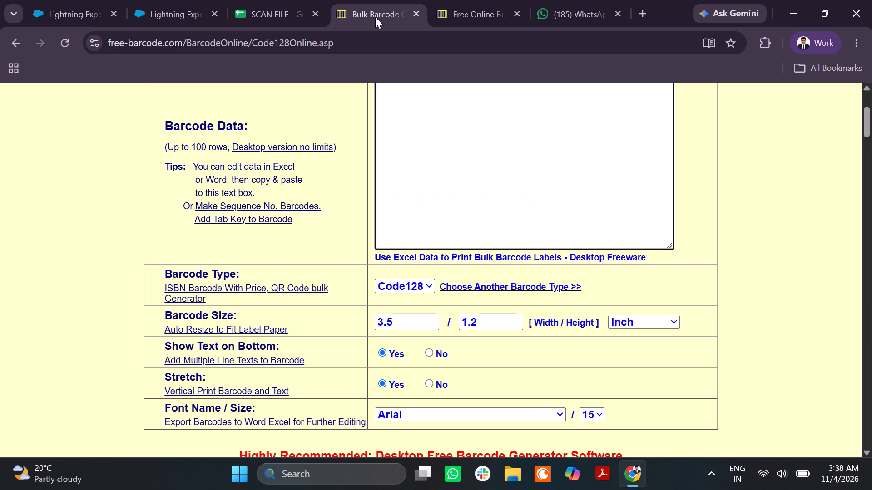
left_click(428, 167)
key("ctrl+v")
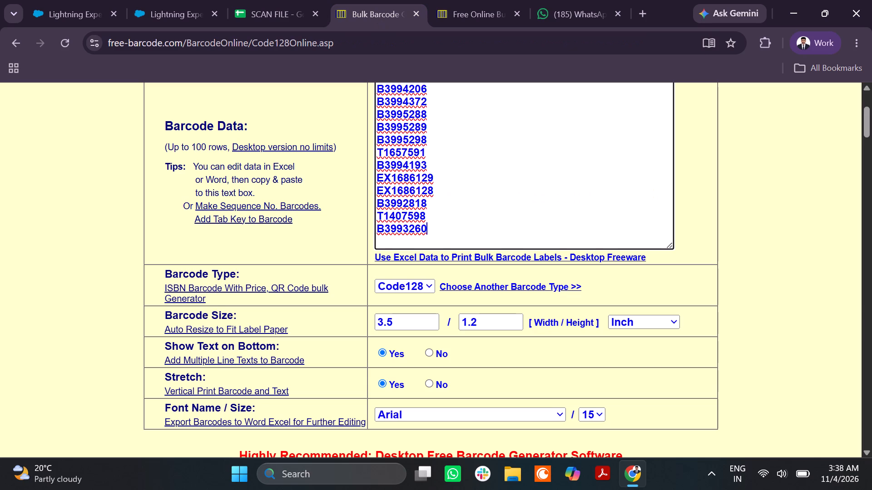
left_click(513, 11)
scroll(555, 241, "down", 5)
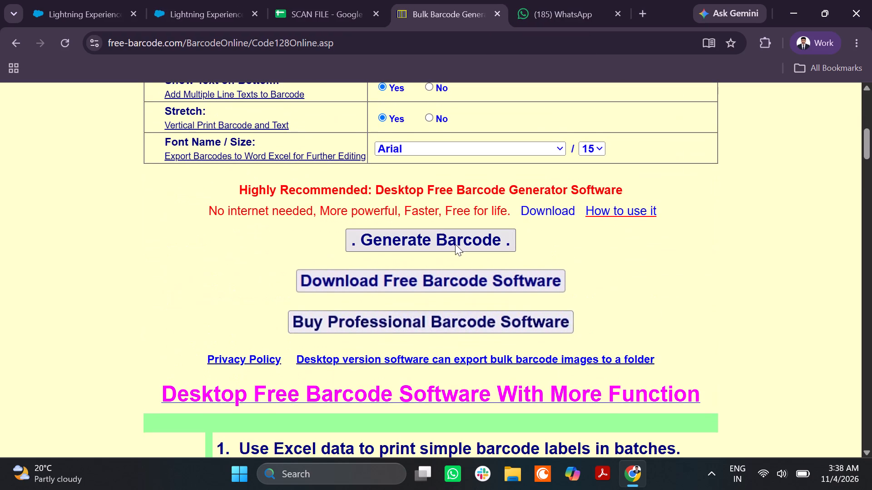
left_click(454, 240)
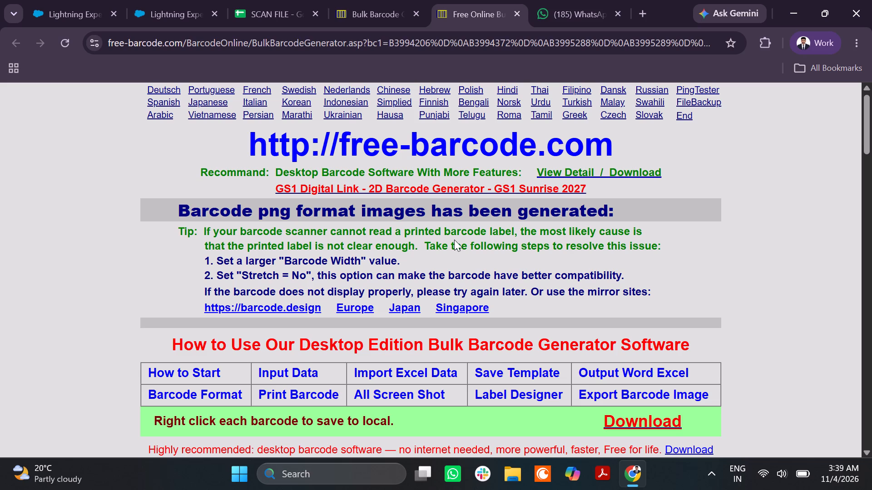
Go through the generated Kolkata and Guwahati barcodes one after another, from B3994206 to B3993260.
left_click(250, 0)
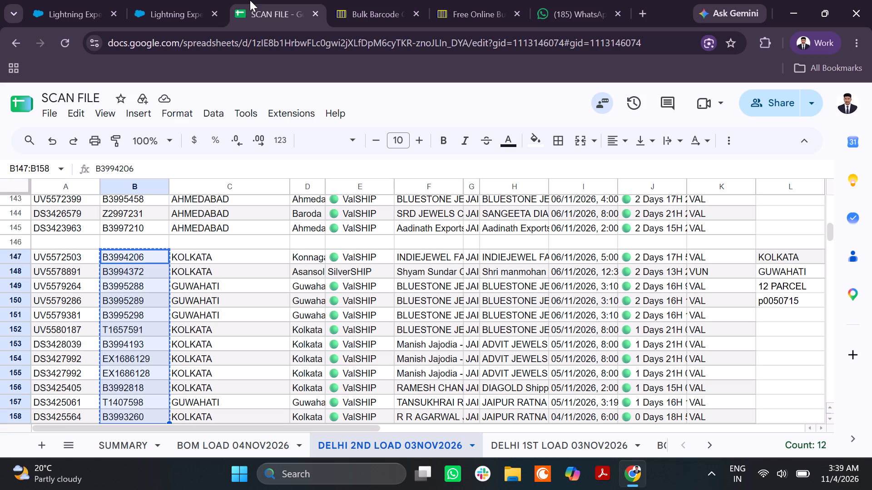
left_click(462, 6)
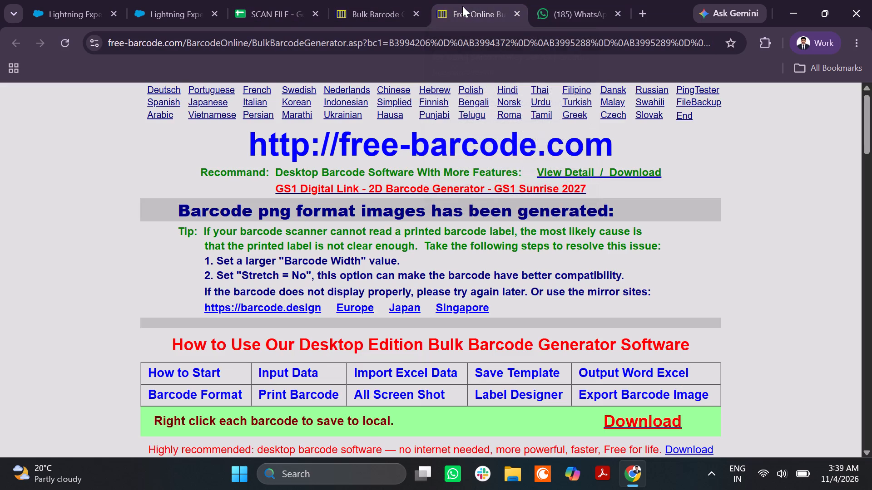
scroll(610, 298, "down", 5)
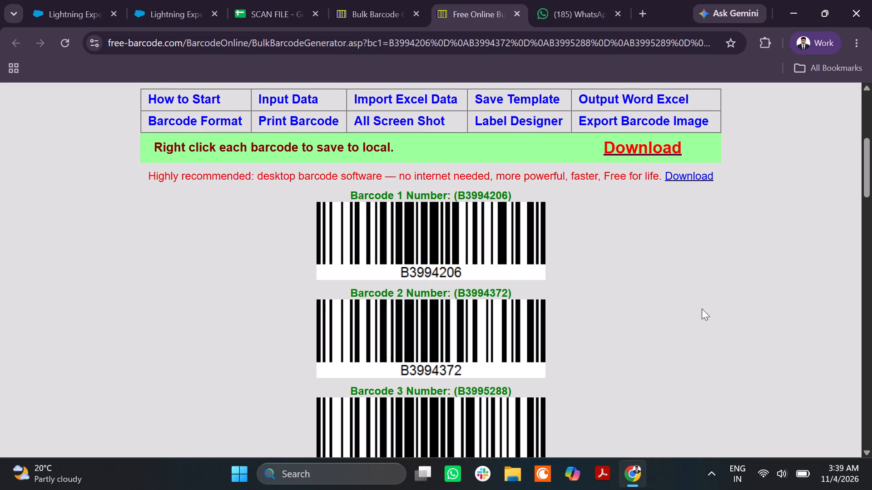
scroll(789, 327, "down", 2)
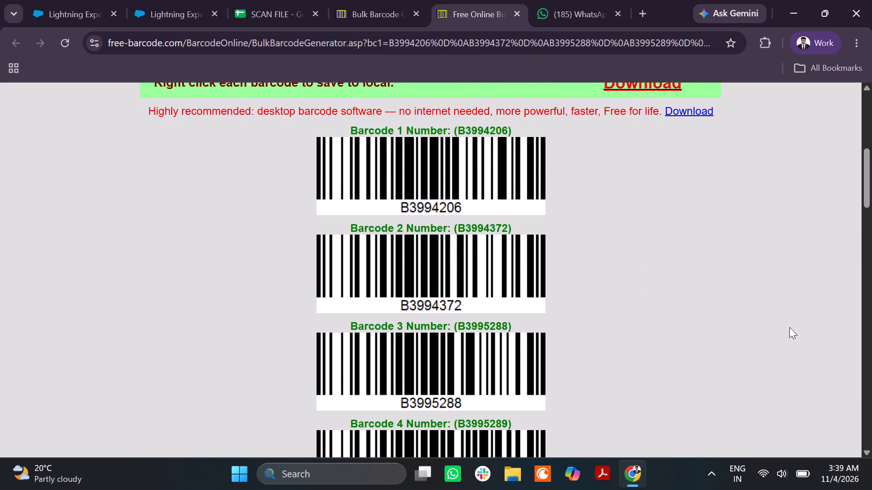
scroll(789, 327, "down", 3)
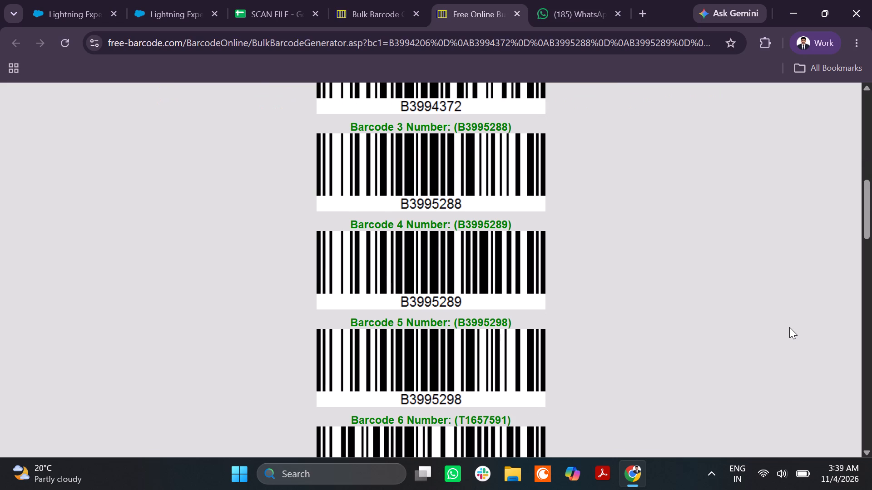
scroll(789, 327, "down", 2)
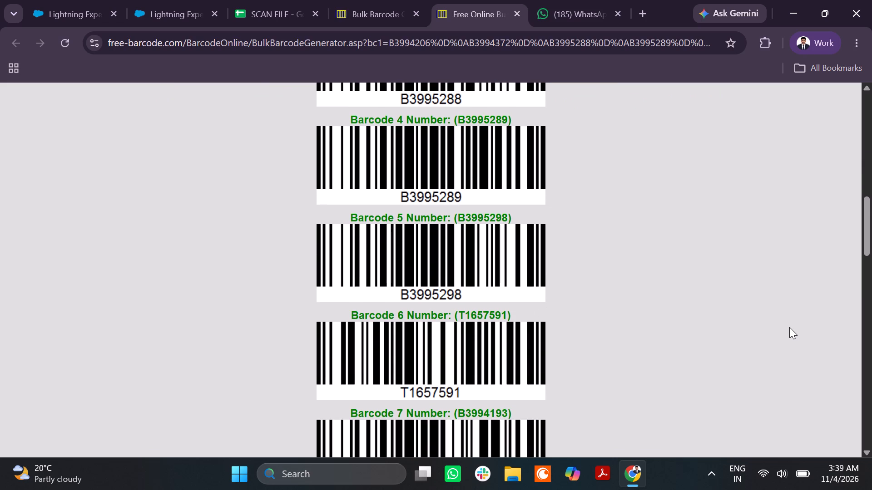
scroll(789, 327, "down", 2)
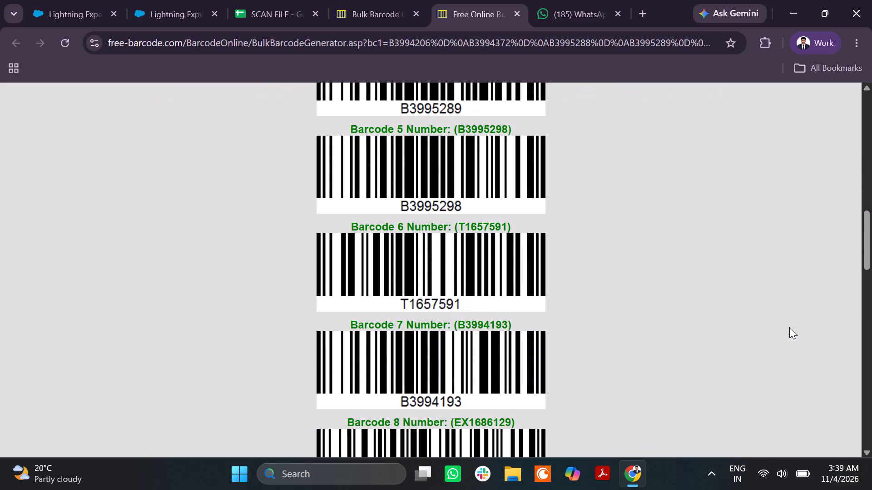
scroll(789, 327, "down", 2)
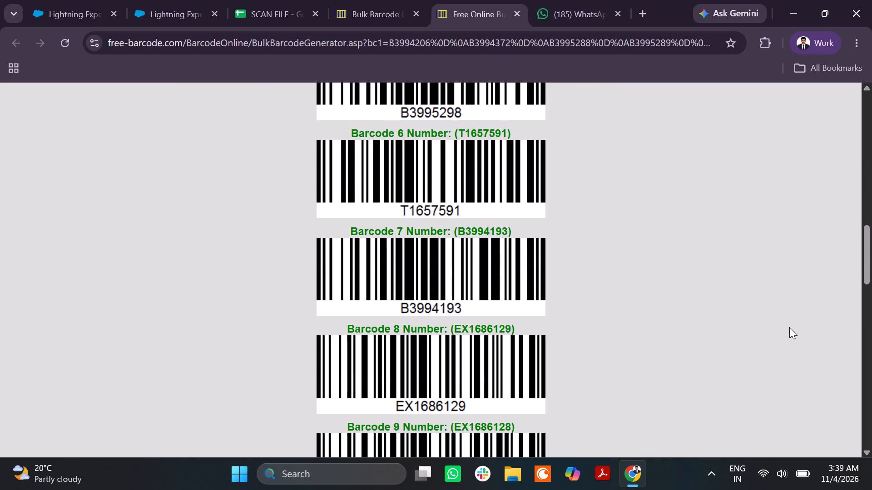
scroll(789, 327, "down", 3)
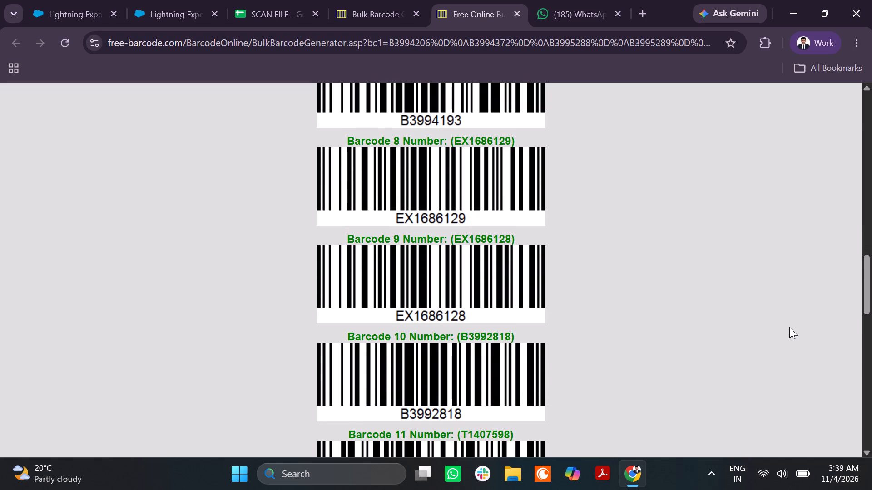
scroll(789, 327, "down", 4)
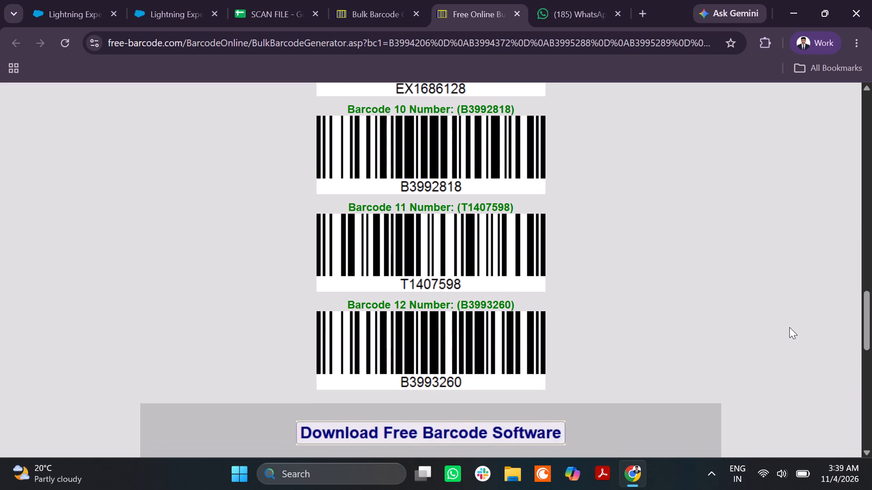
scroll(789, 327, "down", 1)
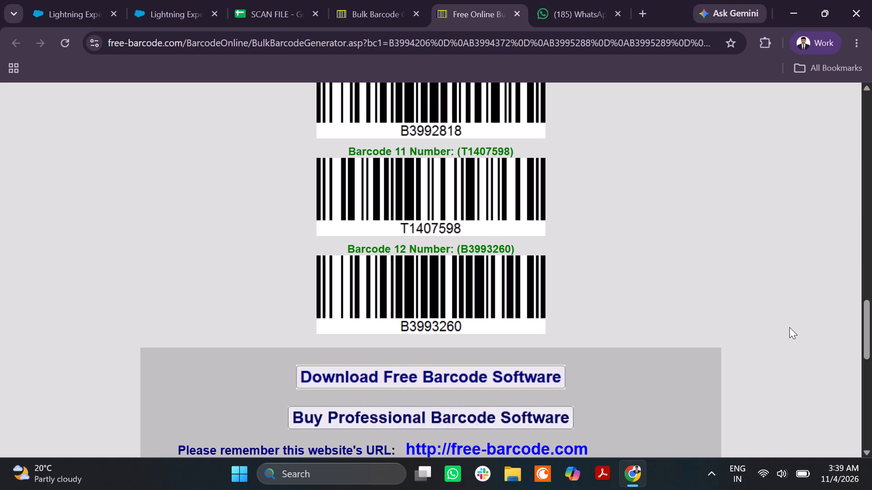
Clear the Kolkata and Guwahati codes from the generator's Barcode Data box.
left_click(412, 0)
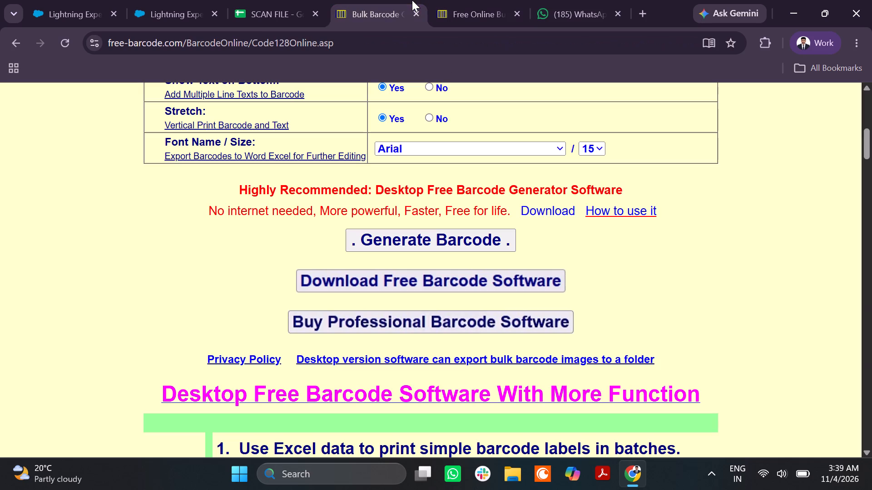
scroll(431, 185, "up", 3)
left_click(462, 141)
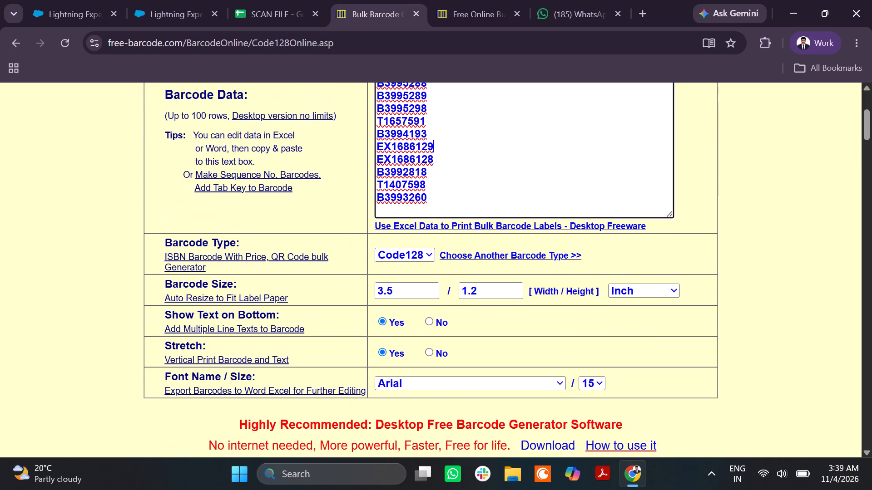
key("ctrl+a")
key("Delete")
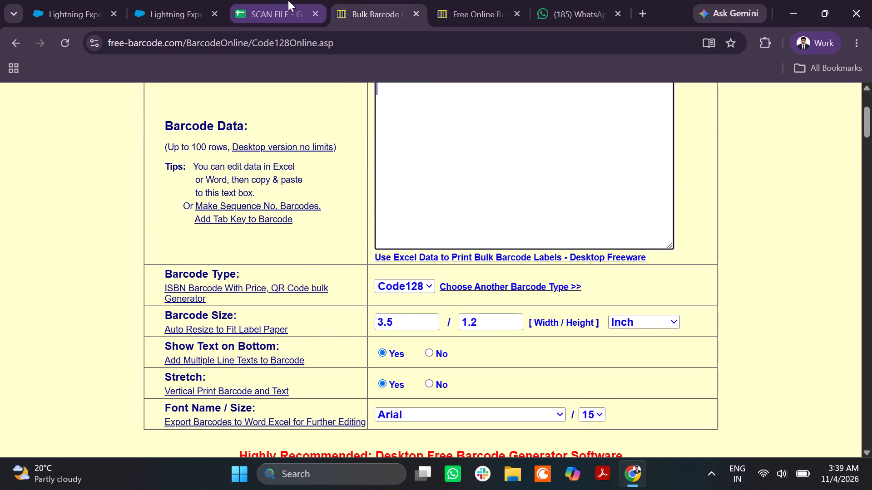
In the SCAN FILE spreadsheet, copy the Agra parcel codes in cells B160 to B166.
left_click(288, 0)
scroll(214, 332, "down", 2)
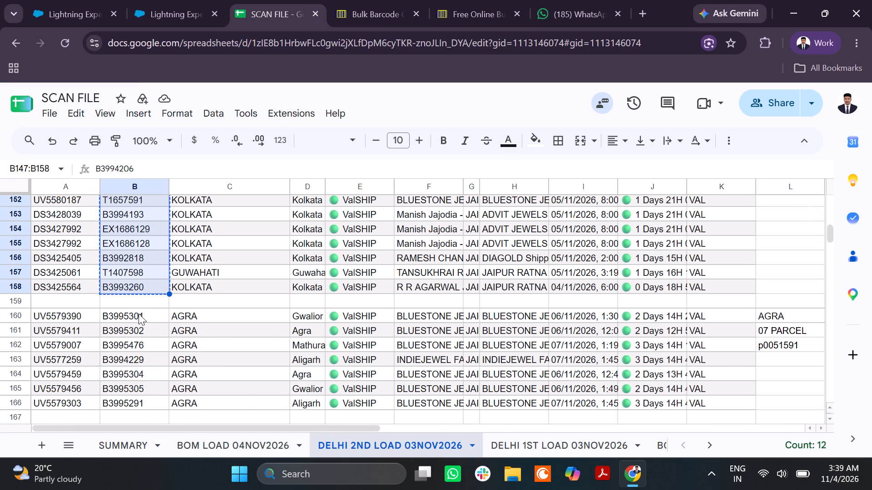
left_click(139, 314)
key("ctrl+shift+Down")
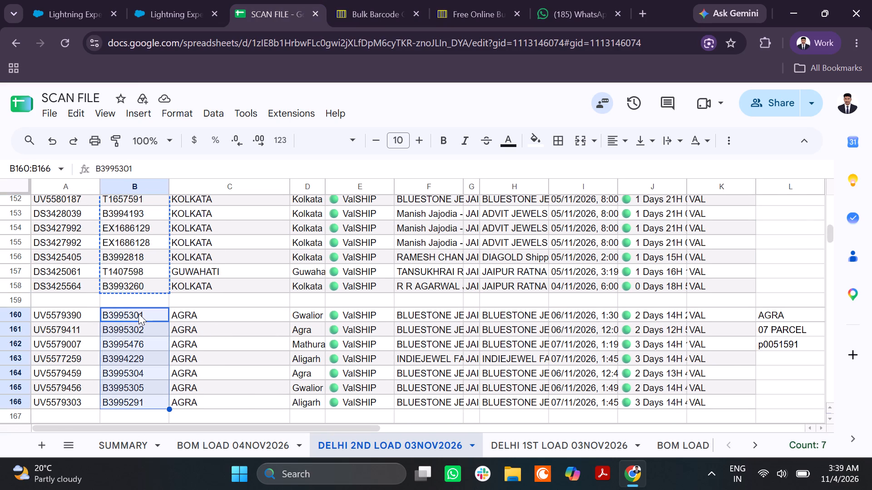
key("ctrl+c")
Paste the Agra codes into the barcode generator's Barcode Data box and generate their Code128 barcodes.
left_click(406, 0)
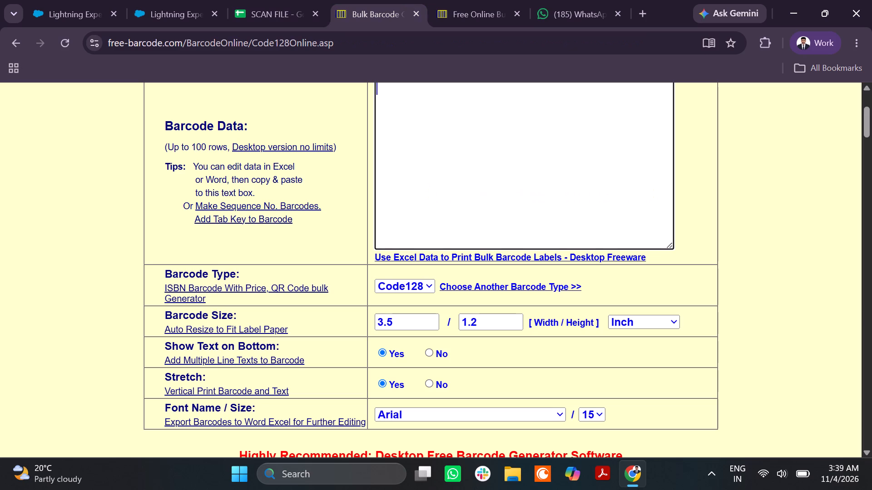
left_click(420, 178)
key("ctrl+v")
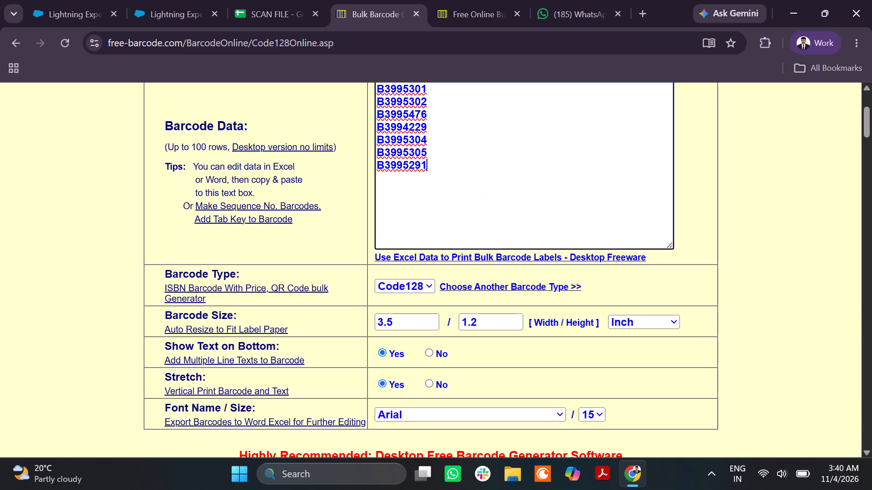
scroll(420, 178, "down", 4)
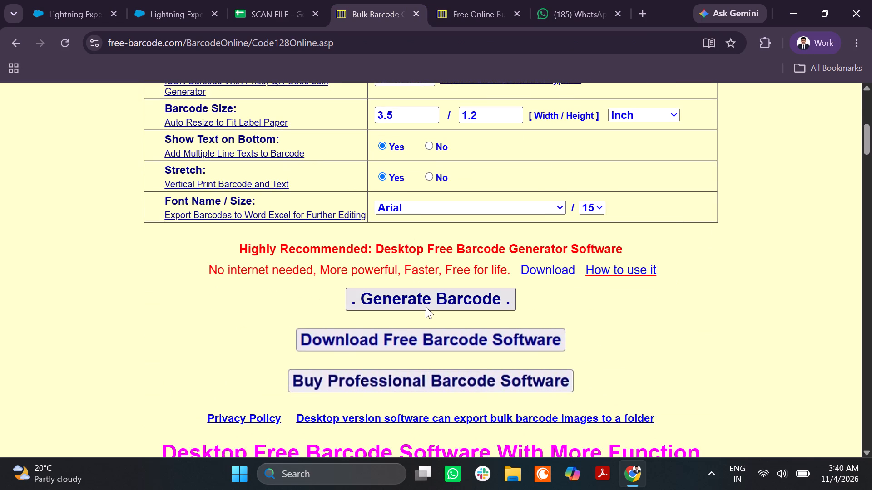
left_click(426, 307)
left_click(530, 24)
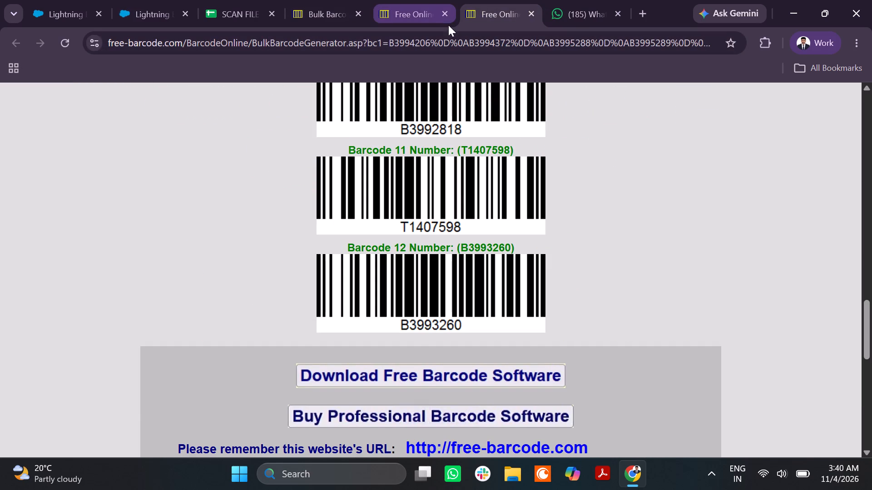
Go through the newly generated Agra barcodes one after another, starting from B3995301.
left_click(428, 16)
scroll(741, 239, "down", 4)
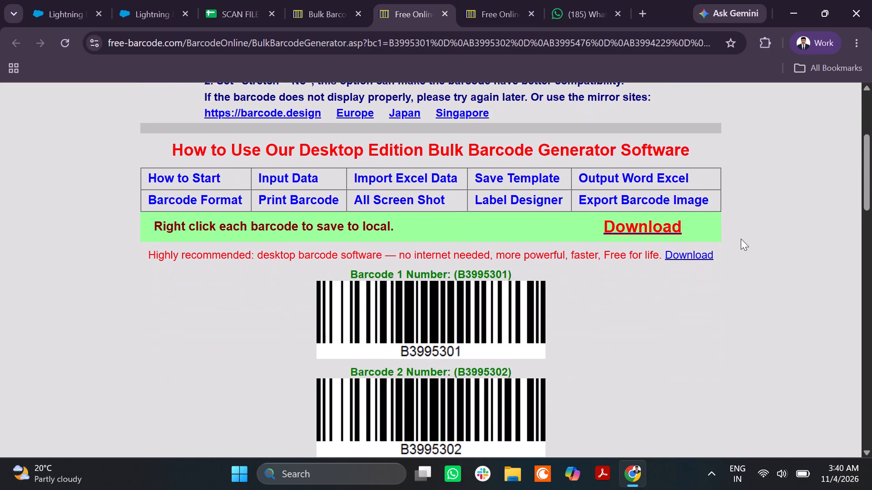
scroll(741, 239, "down", 1)
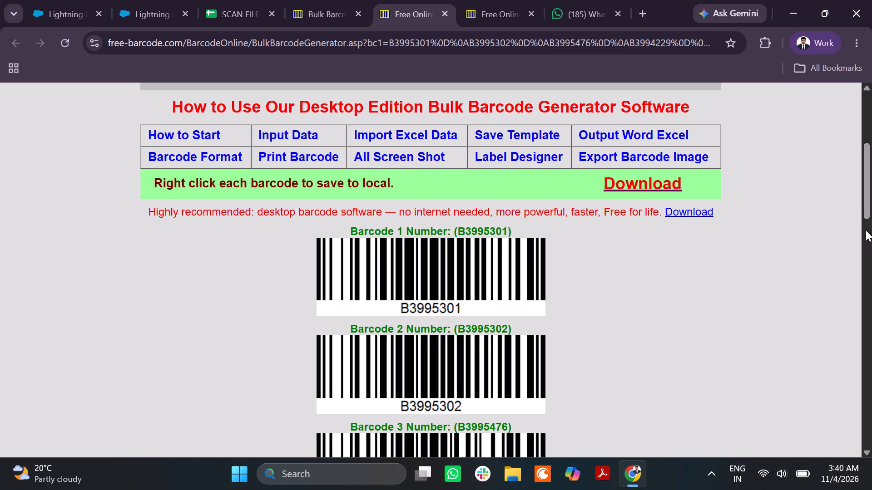
scroll(822, 266, "down", 1)
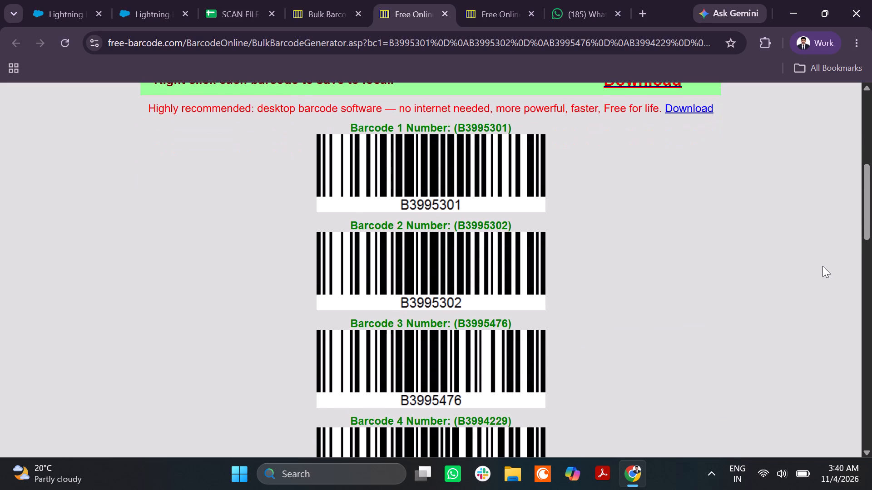
scroll(822, 266, "down", 1)
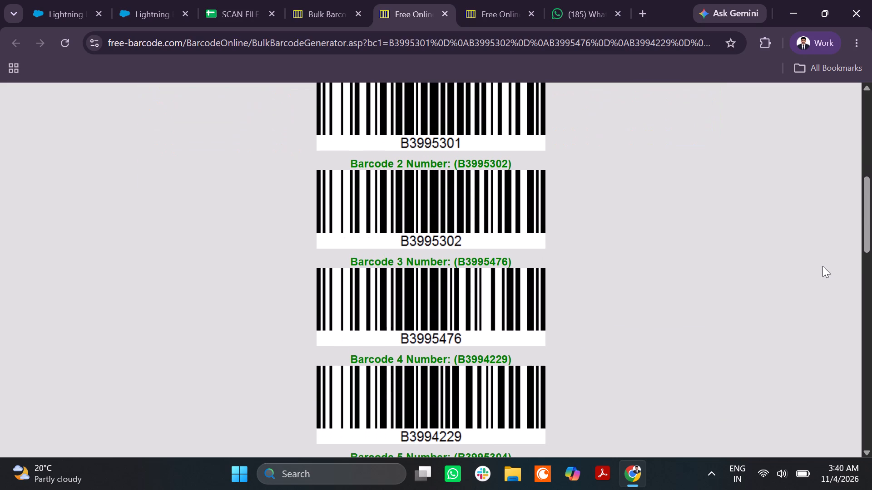
scroll(822, 266, "down", 3)
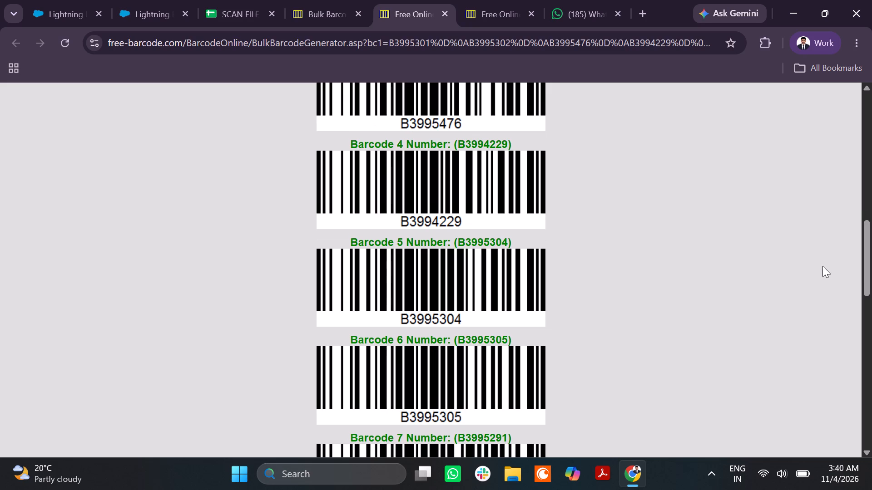
Go through the remaining generated Agra barcodes down to the last one, B3995291.
scroll(822, 266, "down", 2)
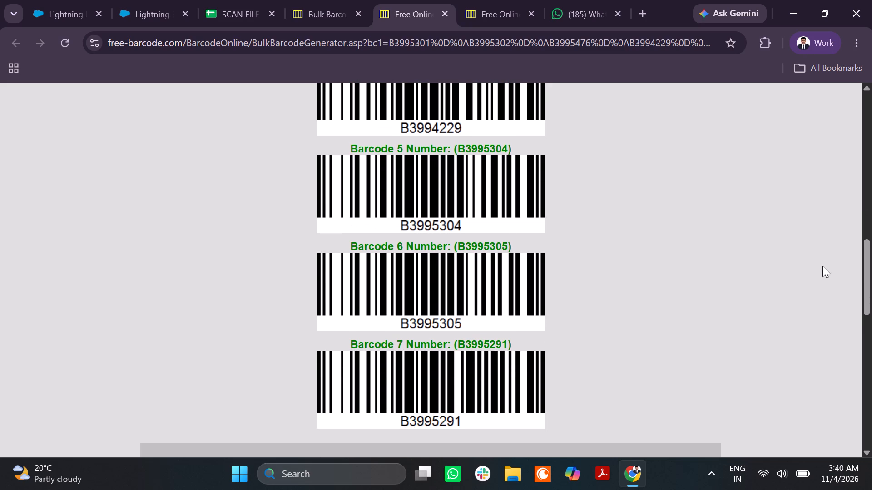
scroll(822, 266, "down", 2)
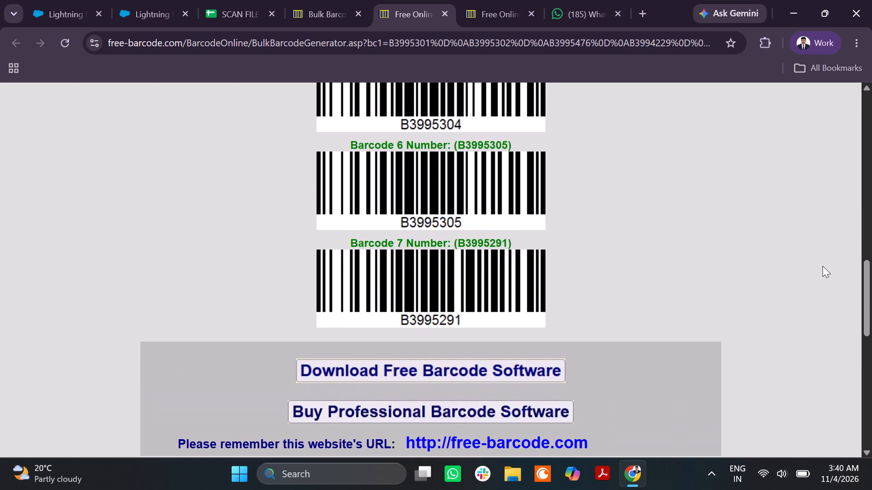
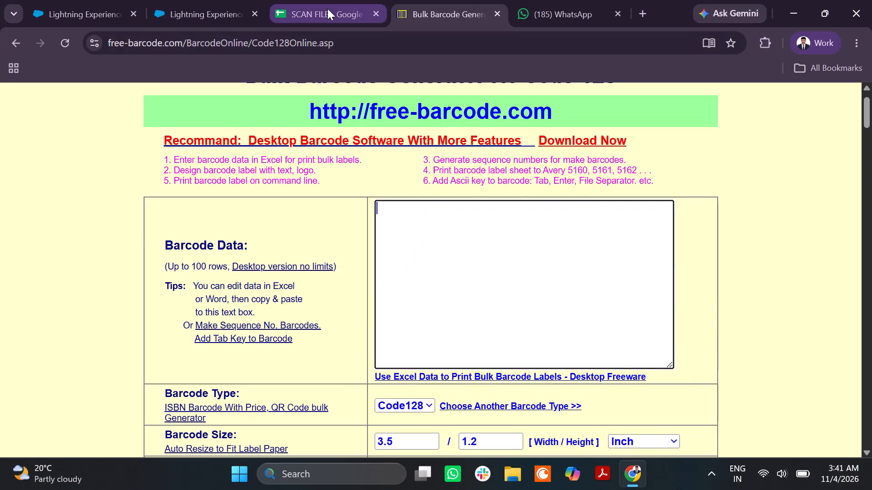
In the SCAN FILE spreadsheet, select the Chennai parcel codes in cells B169 to B175.
left_click(327, 9)
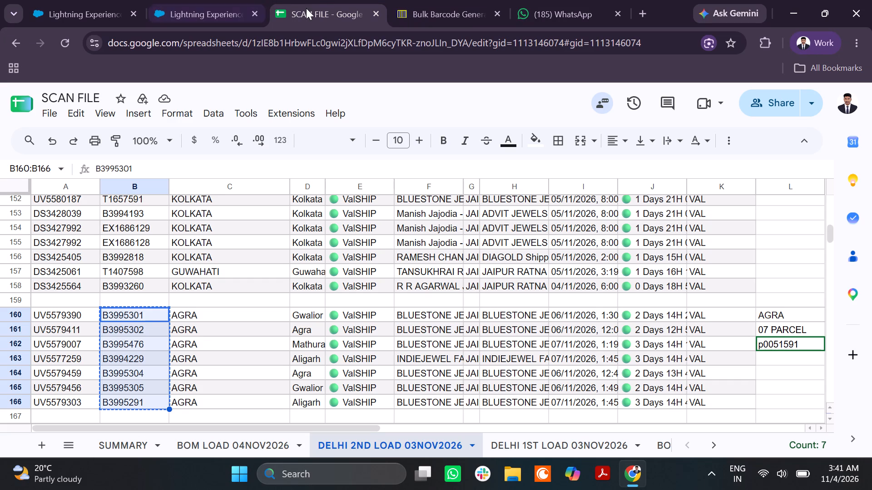
left_click(306, 8)
scroll(243, 261, "down", 3)
left_click(151, 269)
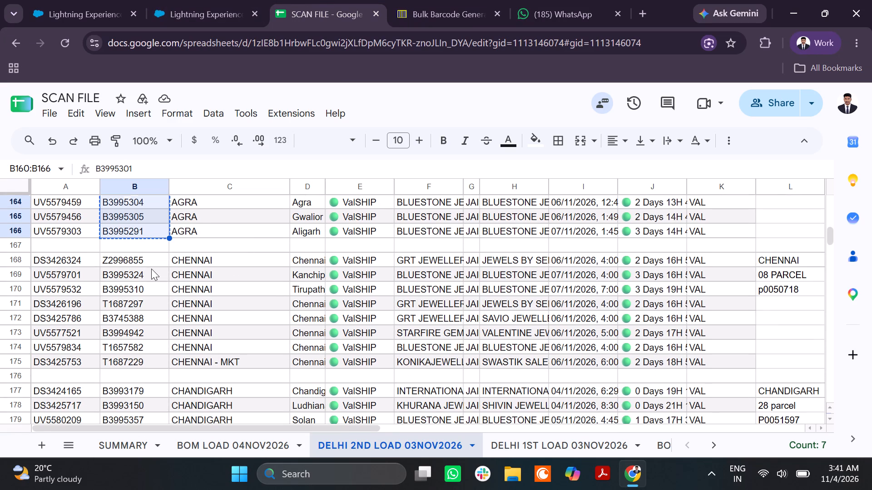
key("ctrl+shift+Down")
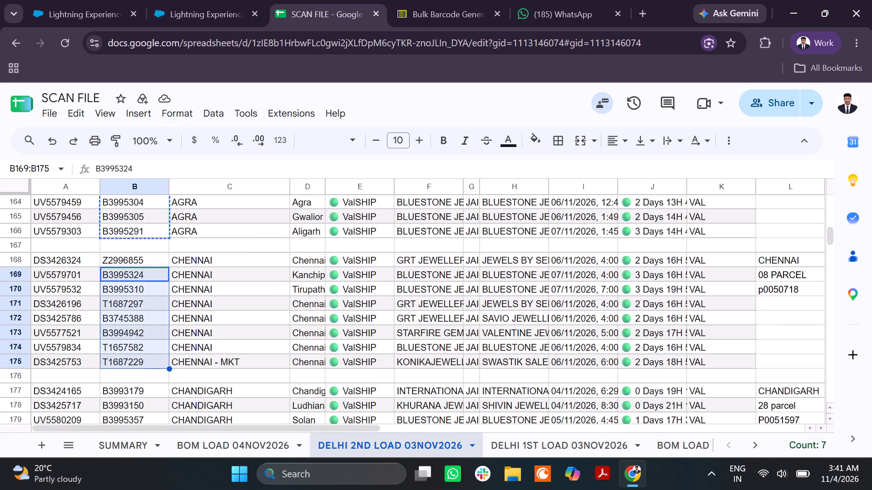
Copy the Chennai parcel codes in cells B169 to B175 into the barcode generator's Barcode Data box and generate their Code128 barcodes.
key("ctrl+c")
left_click(431, 0)
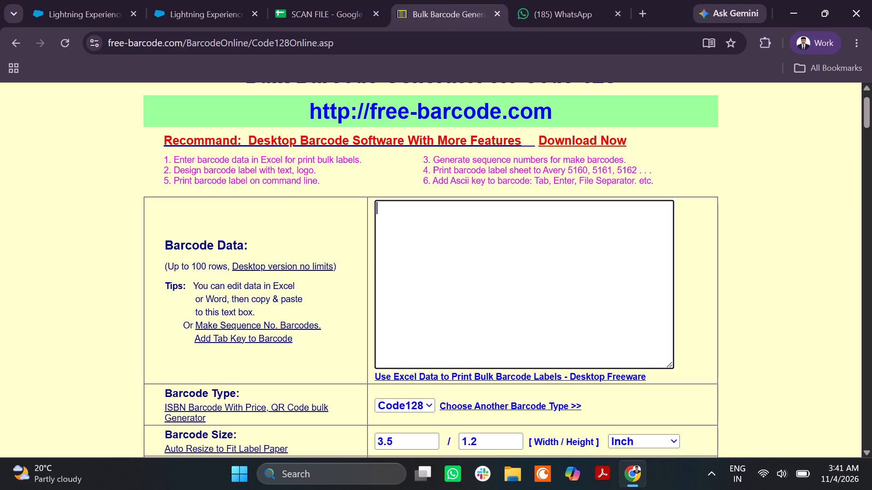
left_click(463, 279)
key("ctrl+v")
scroll(463, 279, "down", 5)
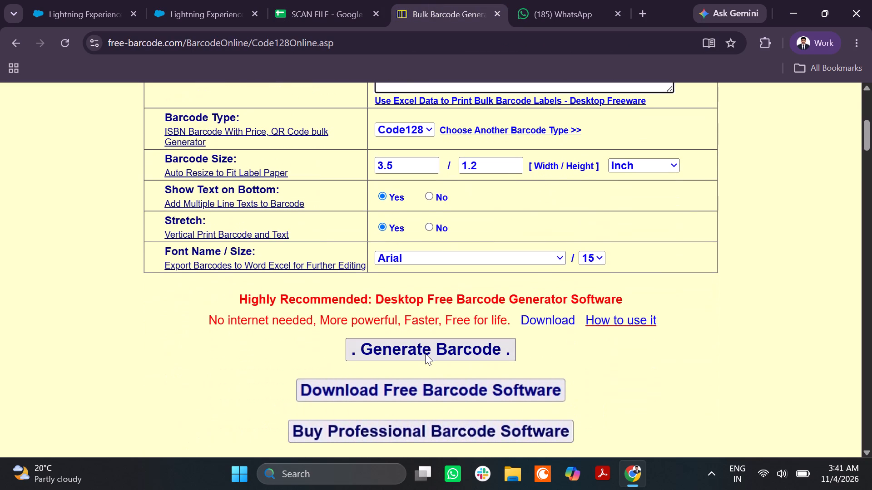
left_click(425, 353)
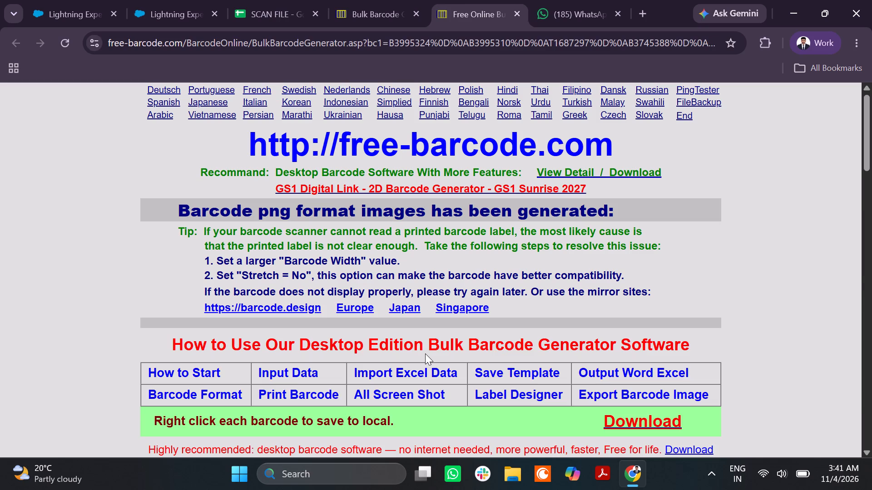
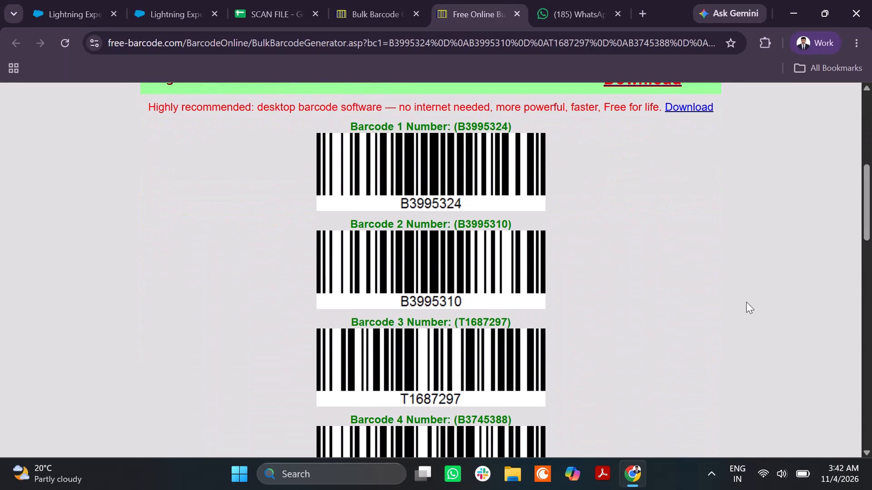
Go through the generated Chennai barcodes down to the last one, T1687229.
scroll(746, 302, "down", 3)
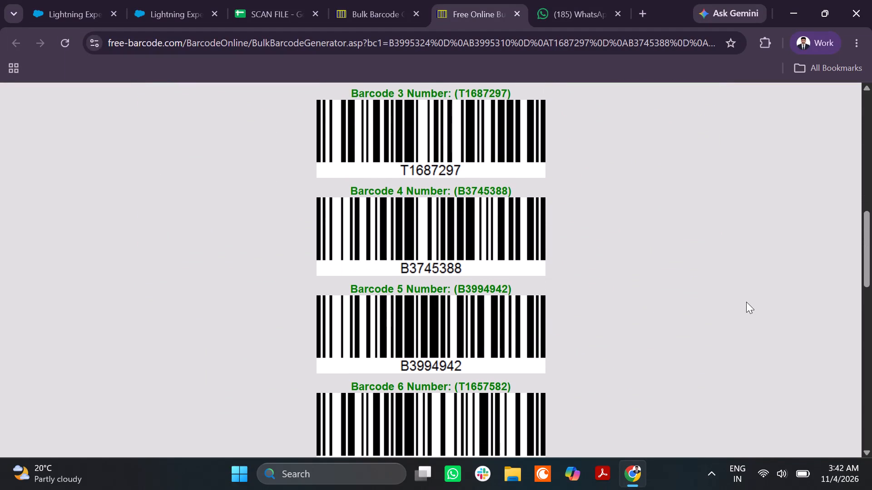
scroll(746, 302, "down", 3)
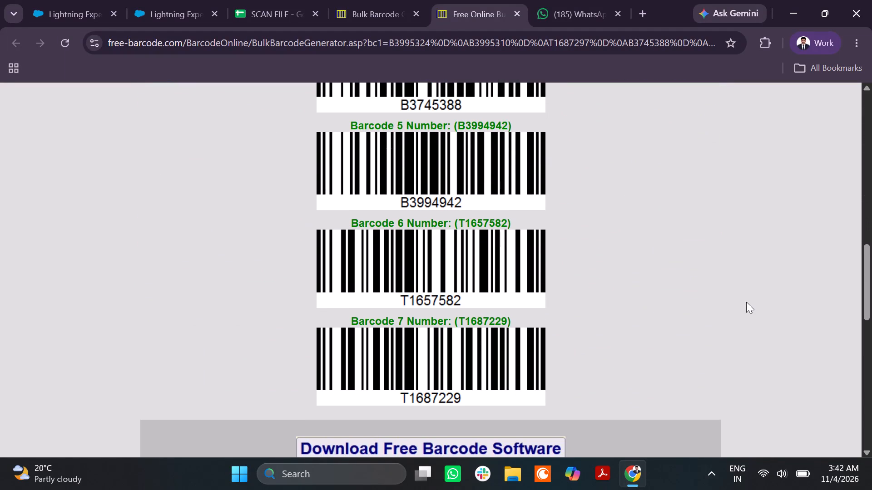
scroll(746, 302, "down", 1)
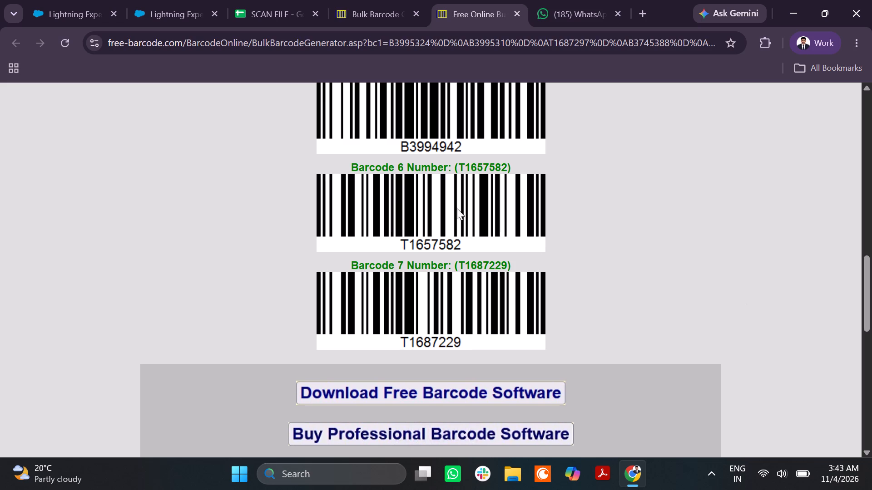
Close the Chennai barcode results and clear all codes from the generator's Barcode Data box.
left_click(515, 12)
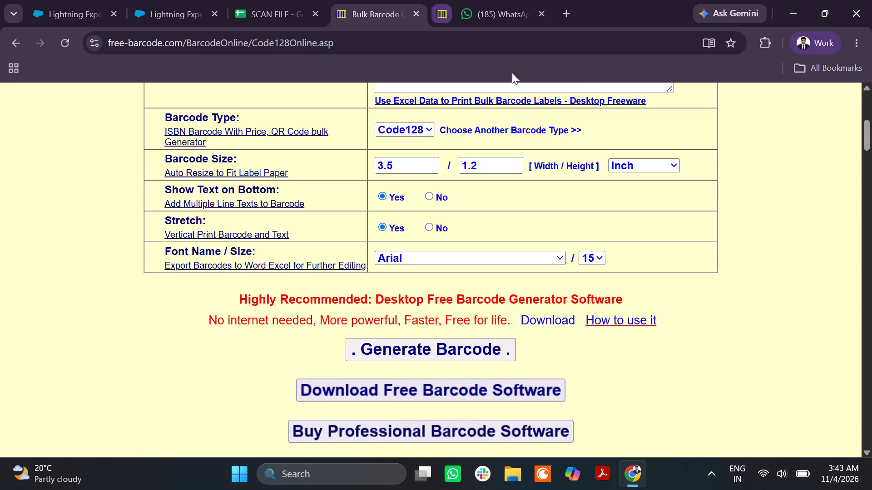
scroll(503, 148, "up", 4)
left_click(458, 281)
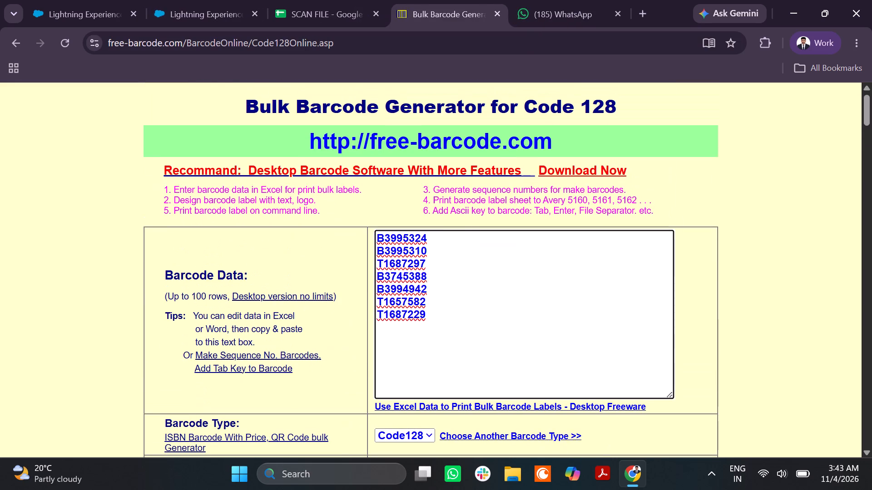
key("ctrl+a")
key("Delete")
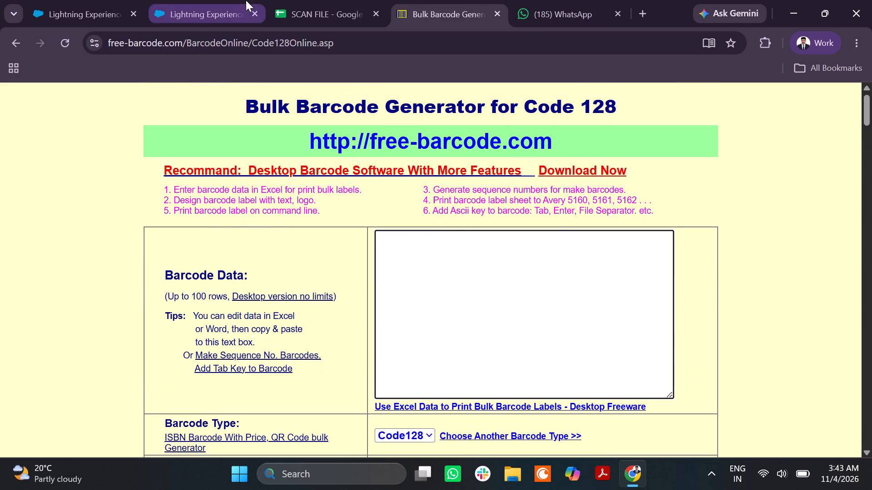
In the SCAN FILE sheet, copy the Chandigarh parcel codes in cells B177 to B204.
left_click(294, 0)
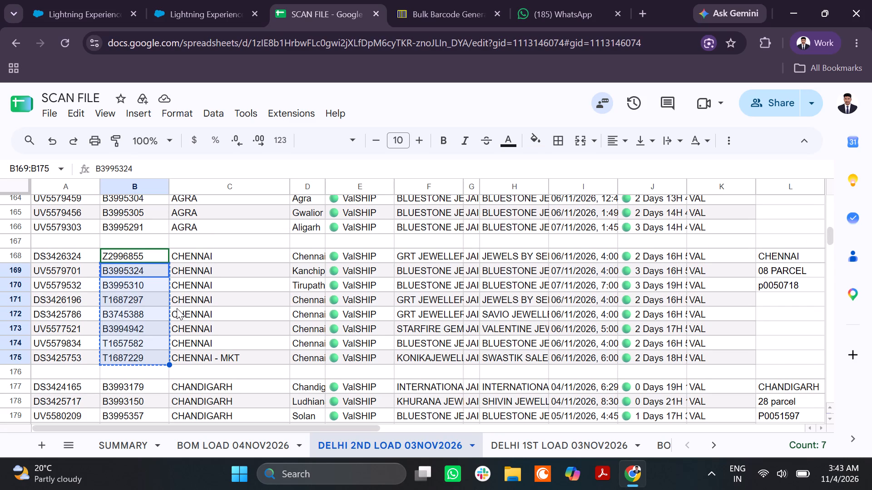
scroll(177, 308, "down", 1)
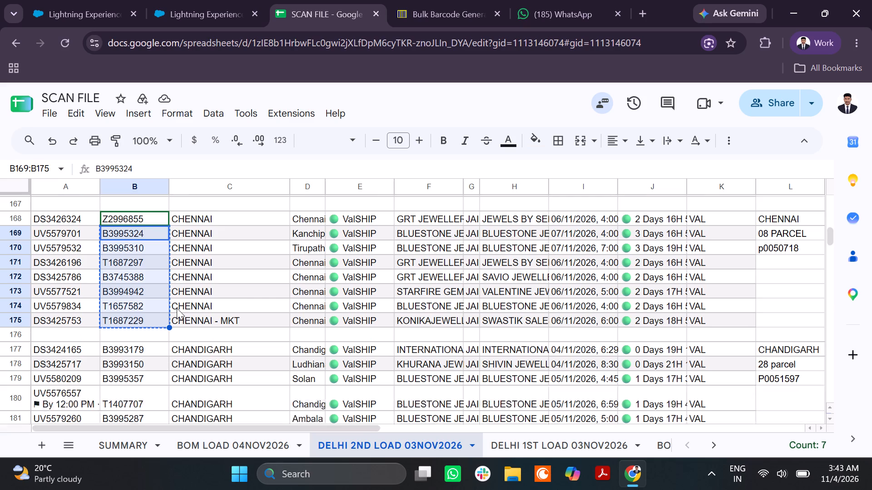
scroll(177, 308, "down", 1)
left_click(135, 290)
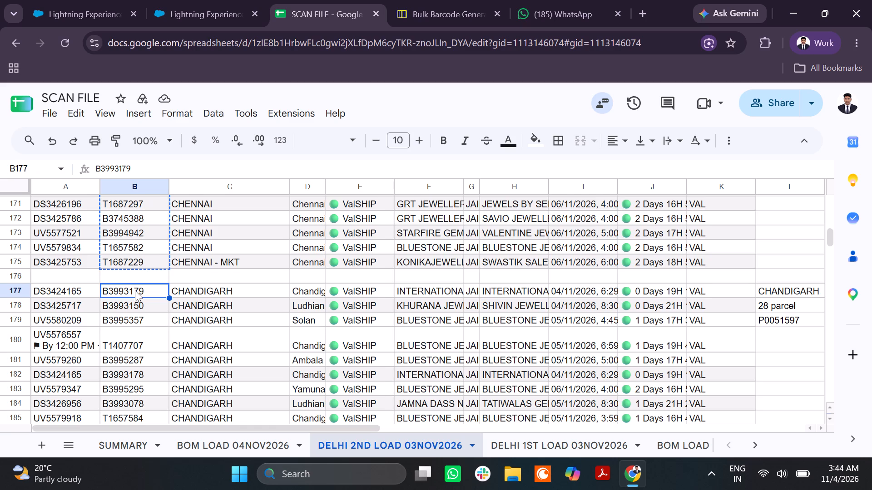
key("ctrl+shift+Down")
key("ctrl+c")
scroll(135, 290, "down", 1)
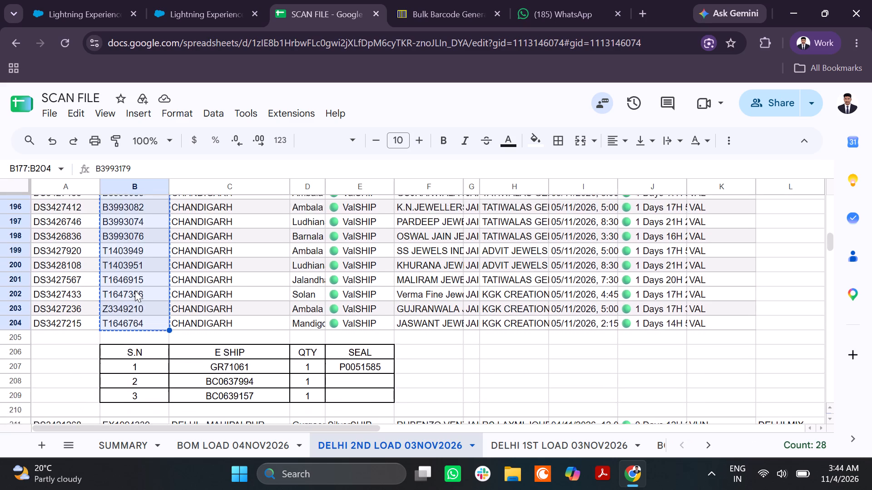
scroll(135, 290, "down", 1)
Paste the Chandigarh parcel codes into the barcode generator's Barcode Data box and generate their Code128 barcodes.
left_click(417, 0)
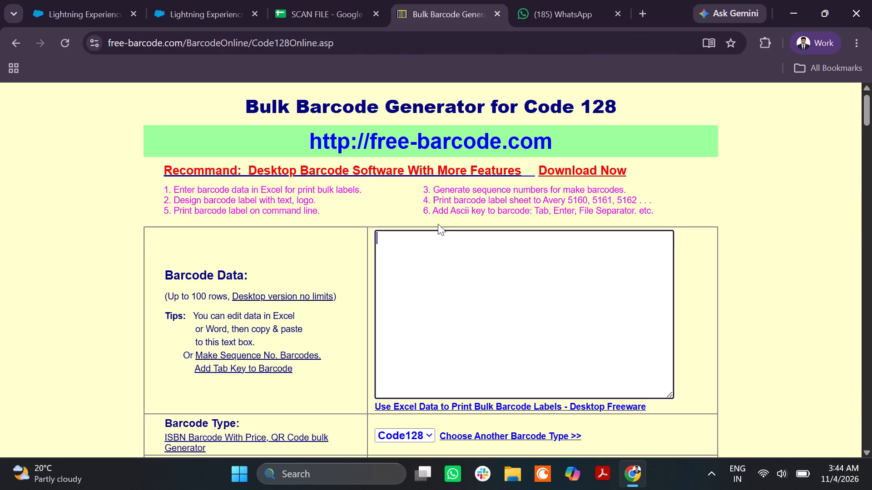
left_click(438, 274)
key("ctrl+v")
scroll(438, 274, "down", 5)
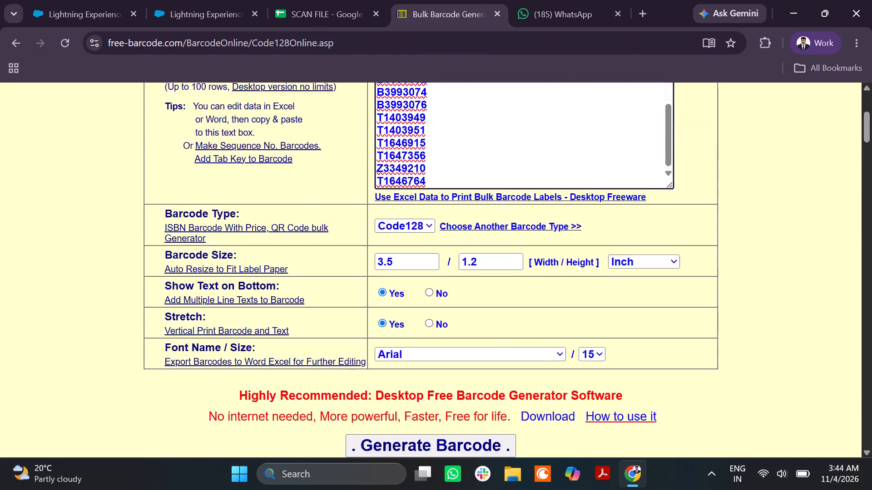
scroll(438, 274, "down", 2)
left_click(437, 377)
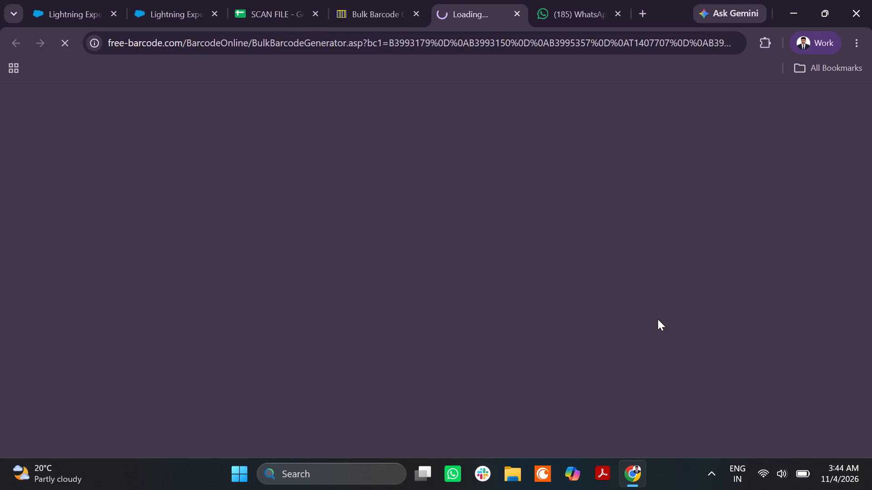
Go through the generated Chandigarh barcodes from B3993179 down to T1646764.
scroll(658, 319, "down", 5)
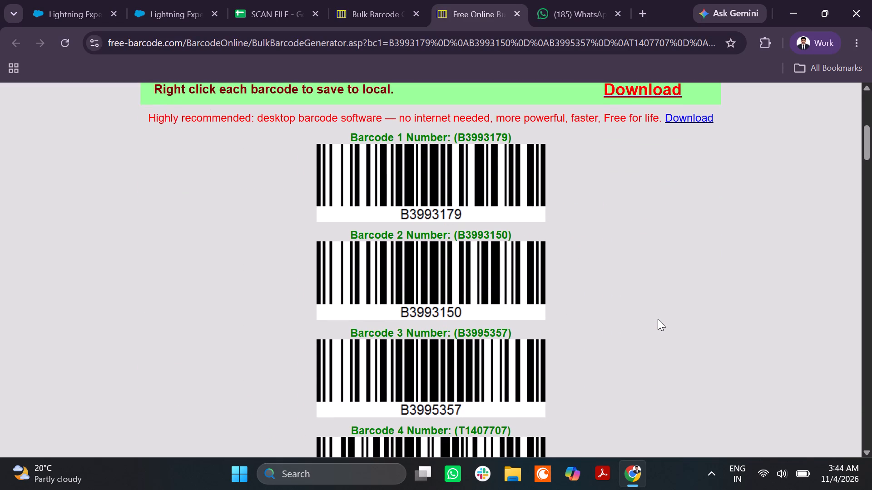
scroll(658, 319, "down", 2)
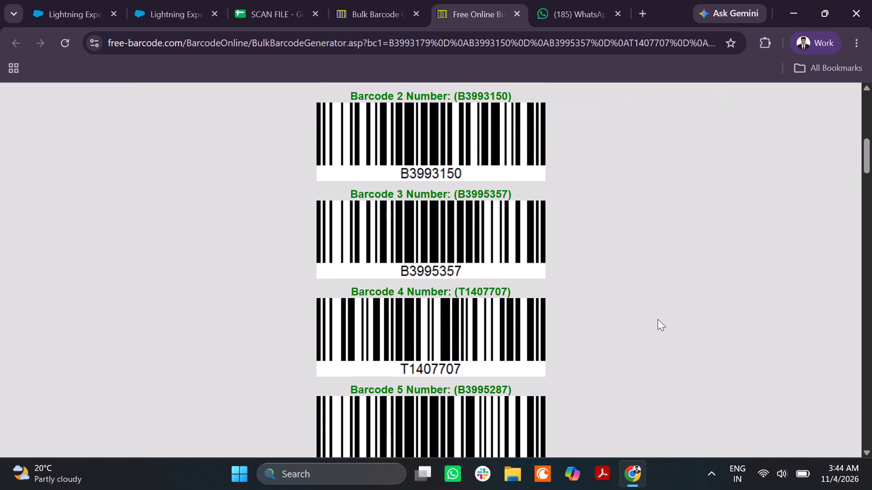
scroll(658, 319, "down", 3)
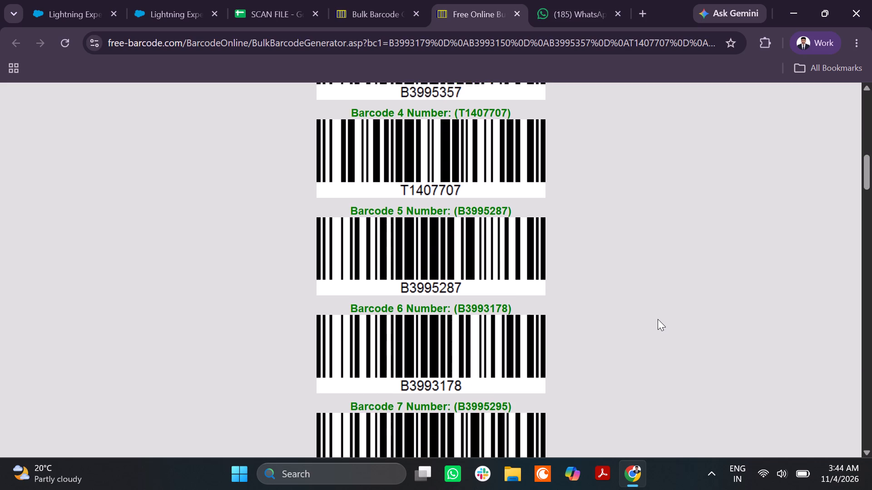
scroll(658, 319, "down", 4)
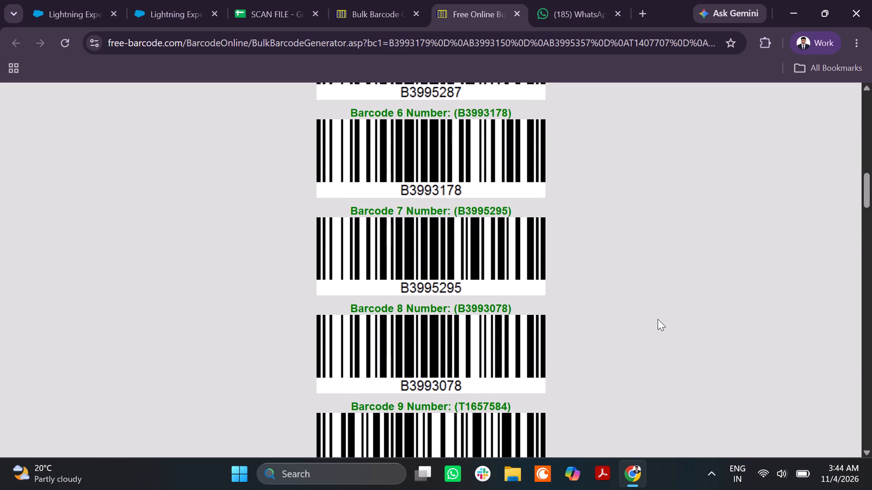
scroll(658, 319, "down", 5)
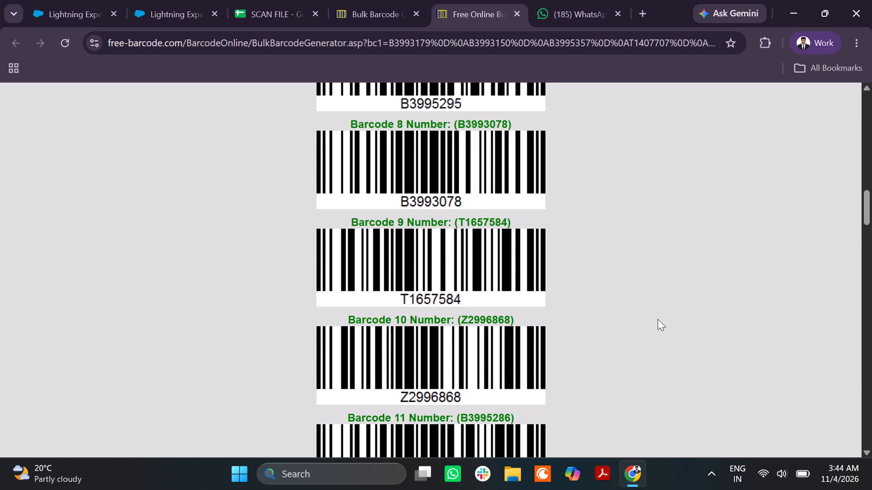
scroll(658, 319, "down", 4)
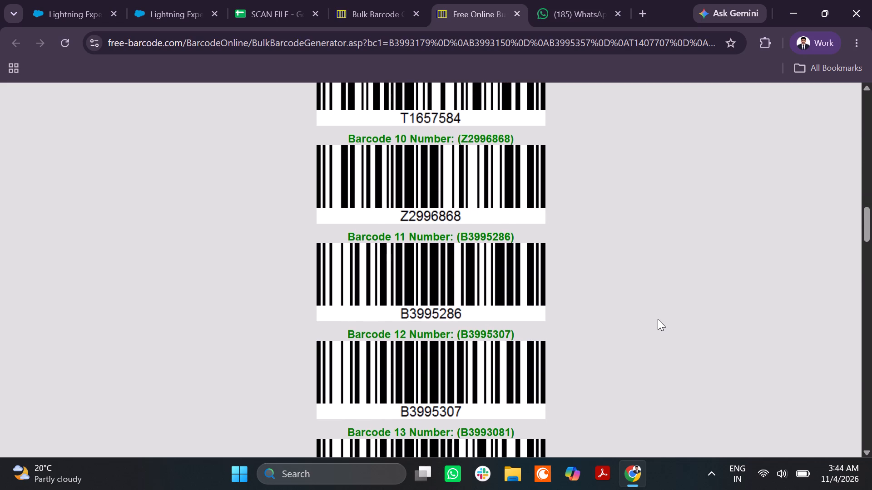
scroll(658, 319, "down", 3)
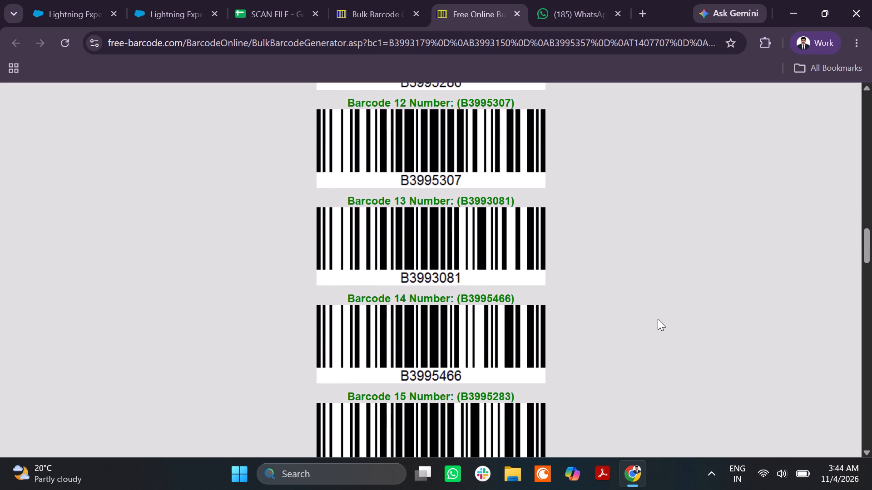
scroll(658, 319, "down", 5)
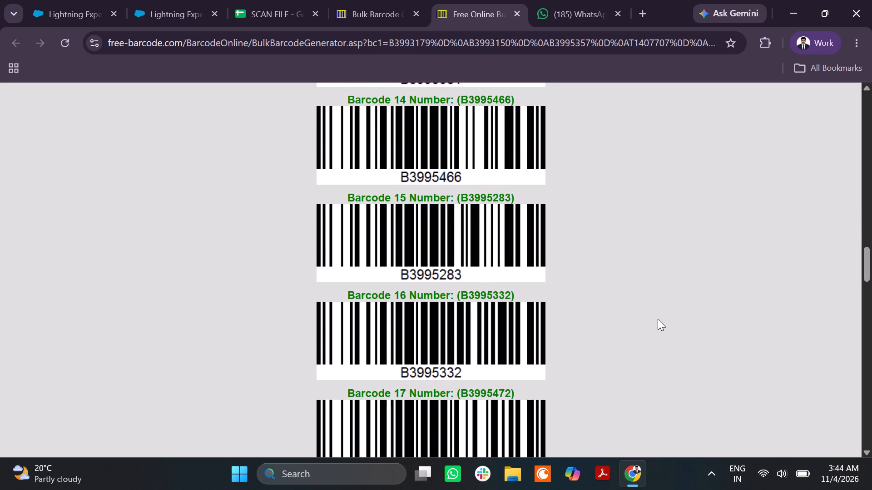
scroll(658, 319, "down", 4)
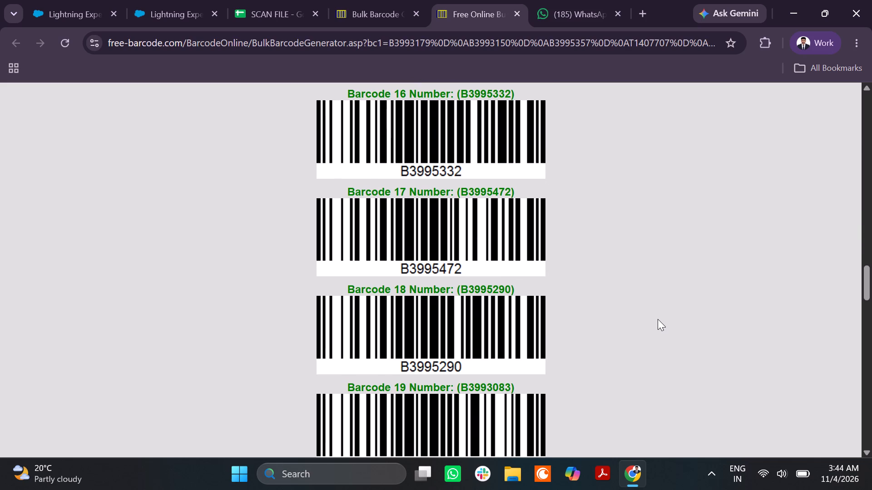
scroll(658, 319, "down", 4)
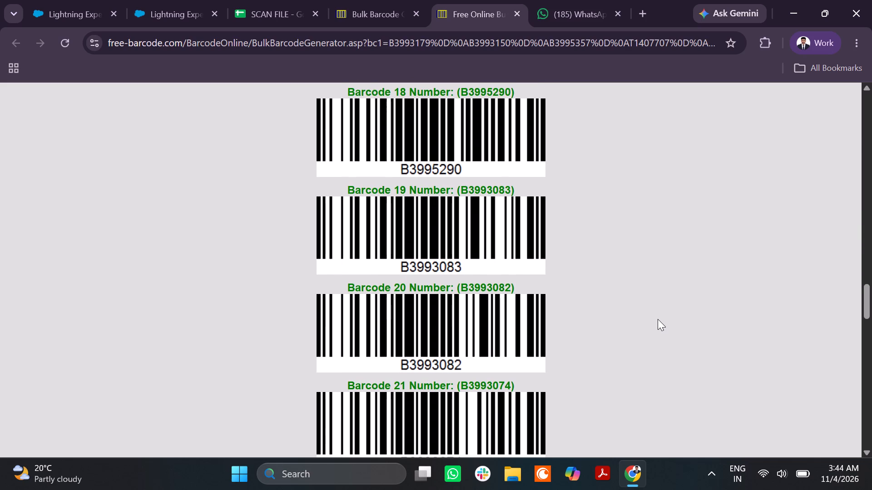
scroll(658, 319, "down", 4)
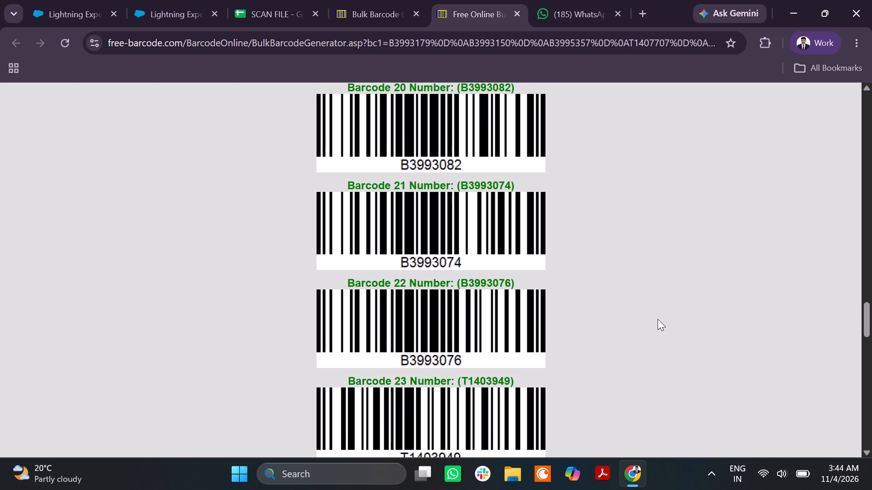
scroll(658, 319, "down", 4)
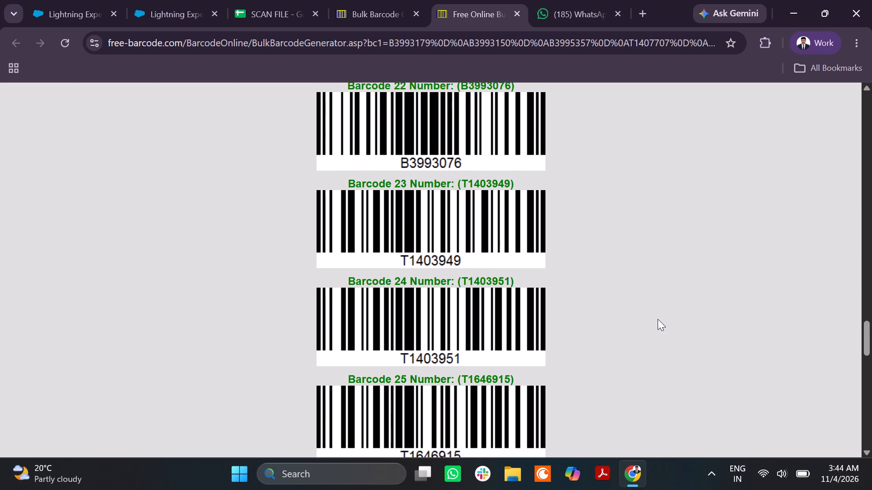
scroll(658, 319, "down", 4)
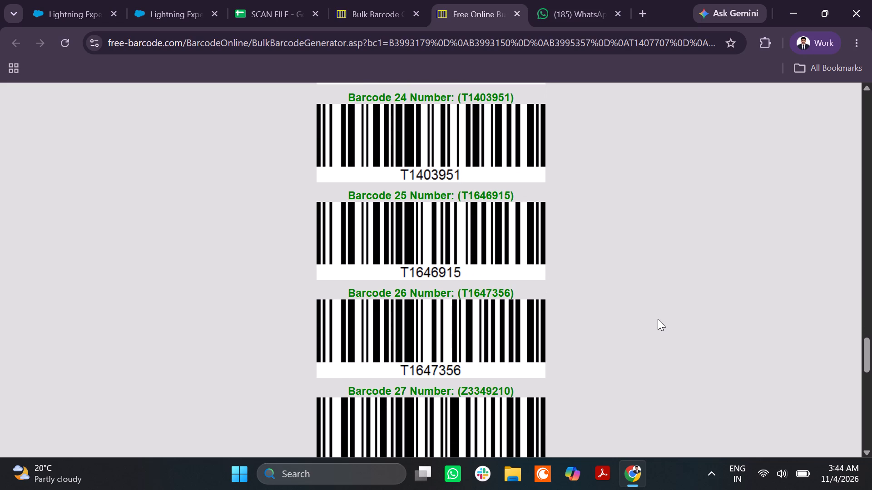
scroll(658, 319, "down", 3)
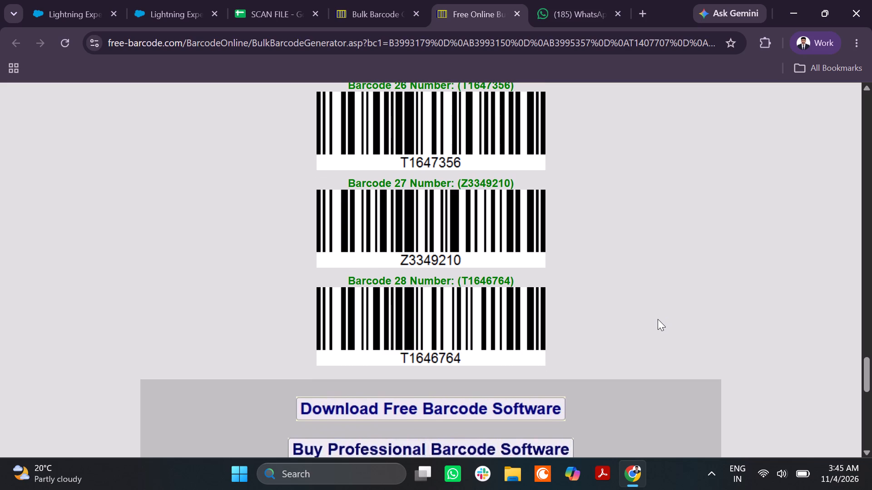
Close the Chandigarh barcode results and clear all codes from the generator's Barcode Data box.
left_click(516, 11)
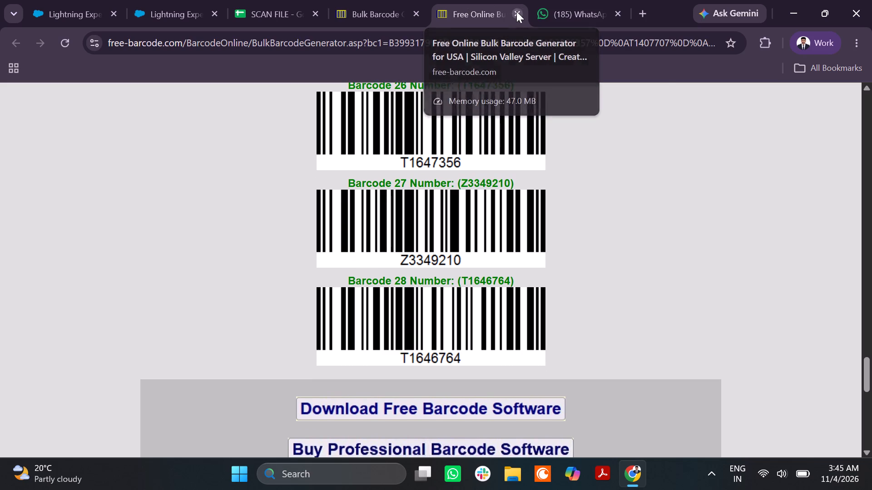
scroll(513, 144, "up", 2)
left_click(455, 176)
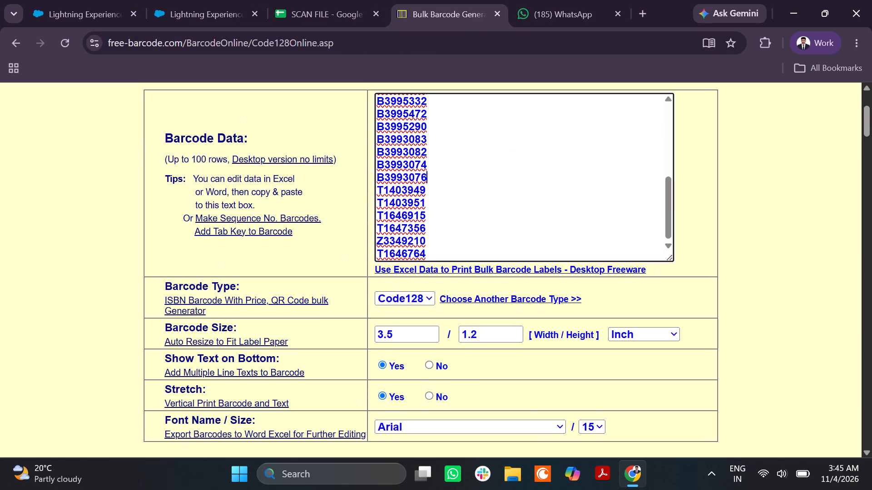
key("ctrl+a")
key("Delete")
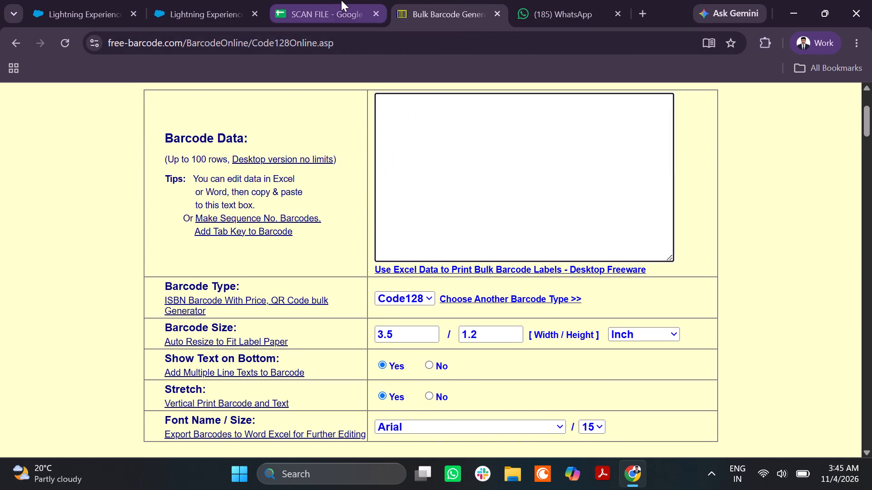
In the SCAN FILE sheet, copy the DELHI MIX parcel codes in cells B211 to B219.
left_click(340, 0)
scroll(240, 265, "down", 2)
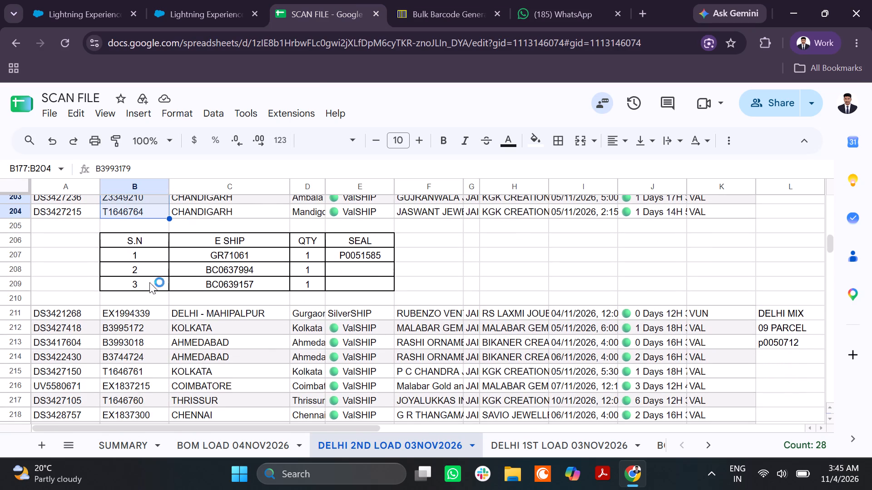
left_click(143, 312)
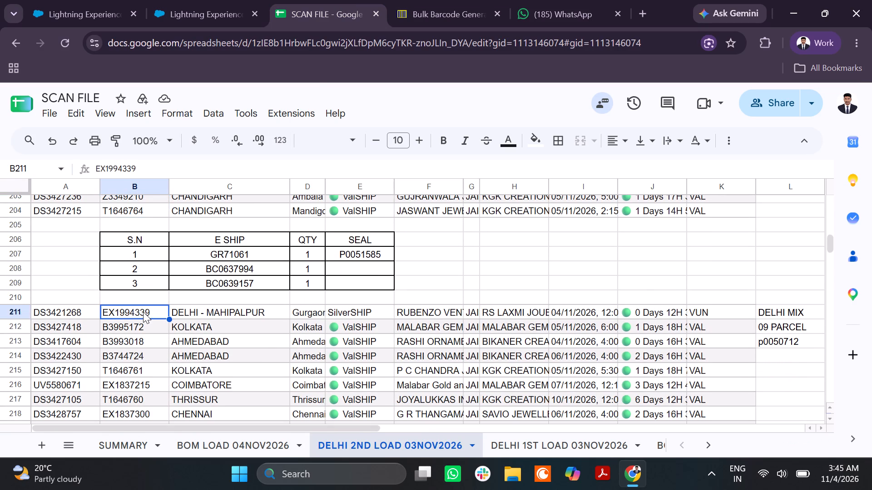
key("ctrl+shift+Down")
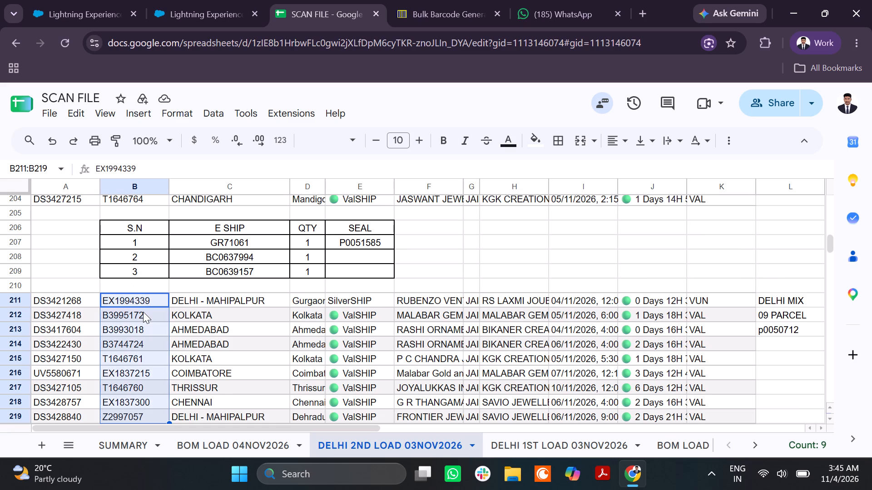
key("ctrl+c")
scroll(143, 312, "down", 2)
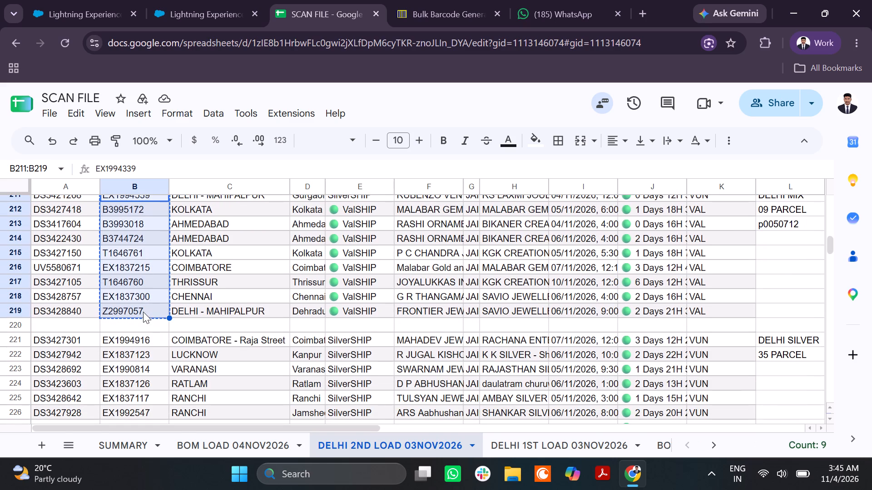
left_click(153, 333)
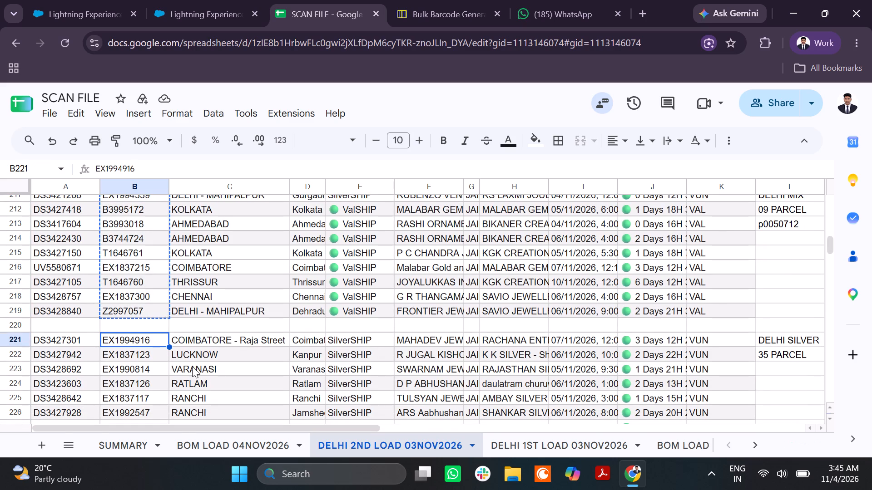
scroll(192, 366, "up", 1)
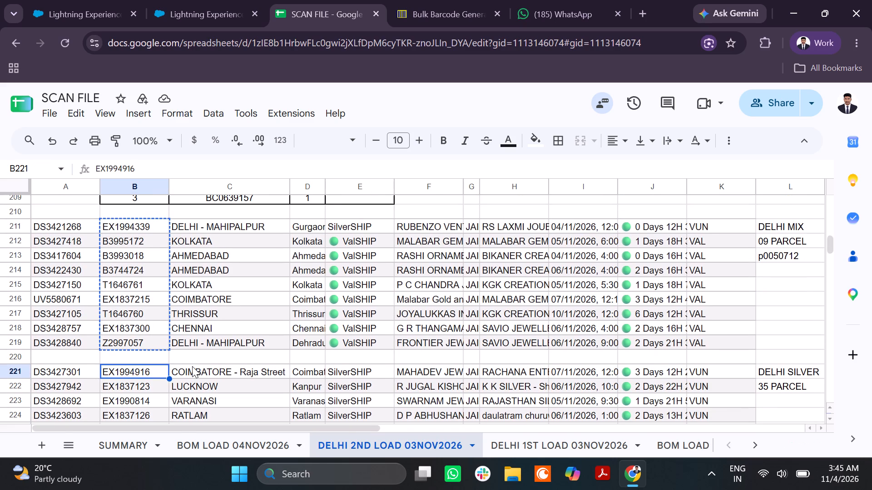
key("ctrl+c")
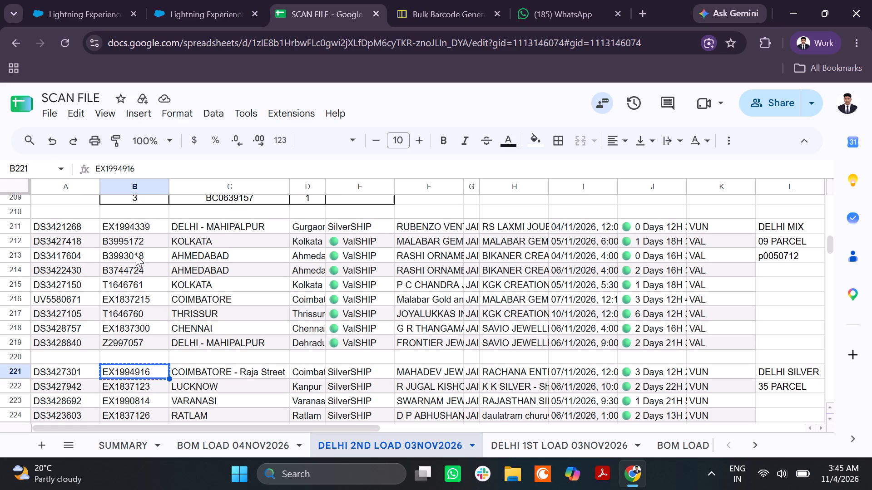
Copy the DELHI MIX parcel codes in cells B211 to B219 of the SCAN FILE sheet again.
left_click(130, 225)
key("ctrl+shift+Down")
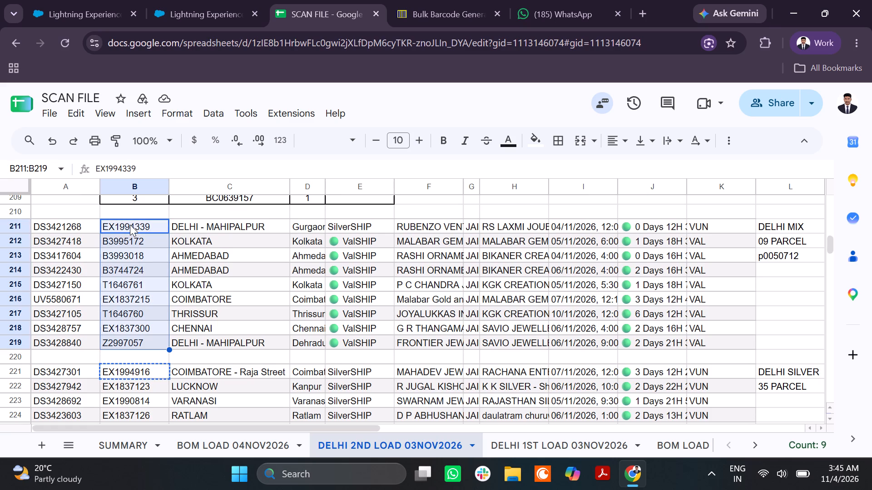
key("ctrl+c")
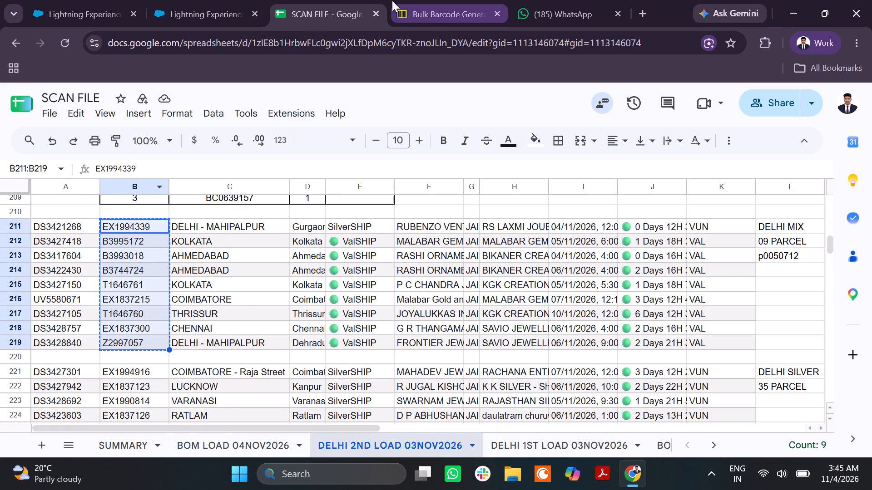
Paste the DELHI MIX parcel codes into the barcode generator's Barcode Data box and generate their Code128 barcodes.
left_click(392, 0)
left_click(425, 151)
key("ctrl+v")
scroll(425, 151, "down", 4)
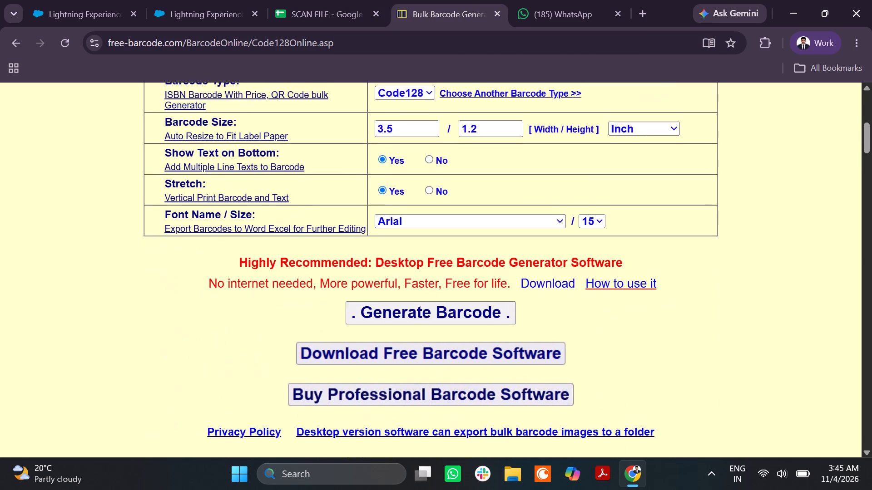
scroll(425, 151, "down", 1)
left_click(419, 280)
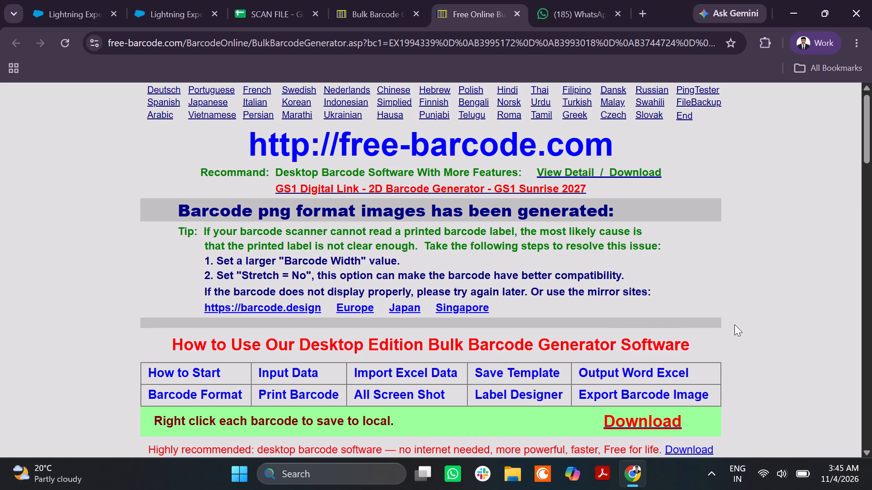
Go through the generated DELHI MIX barcodes, starting from EX1994339.
scroll(739, 323, "down", 5)
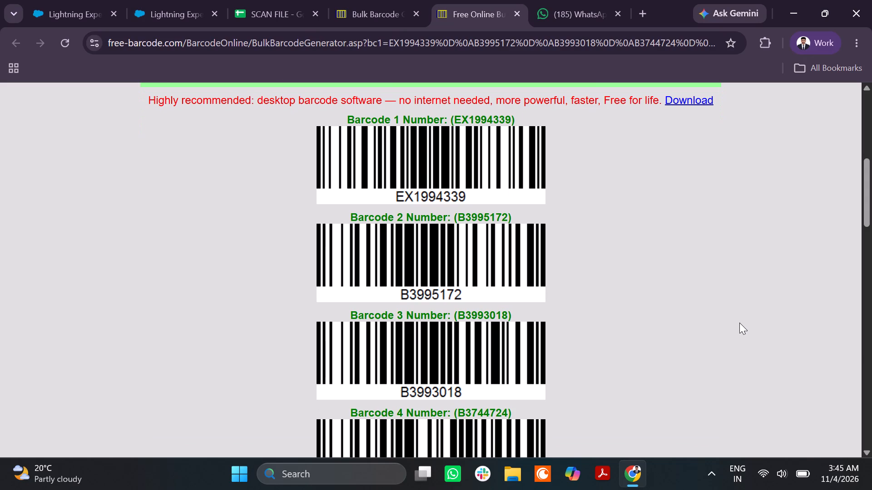
scroll(739, 323, "down", 1)
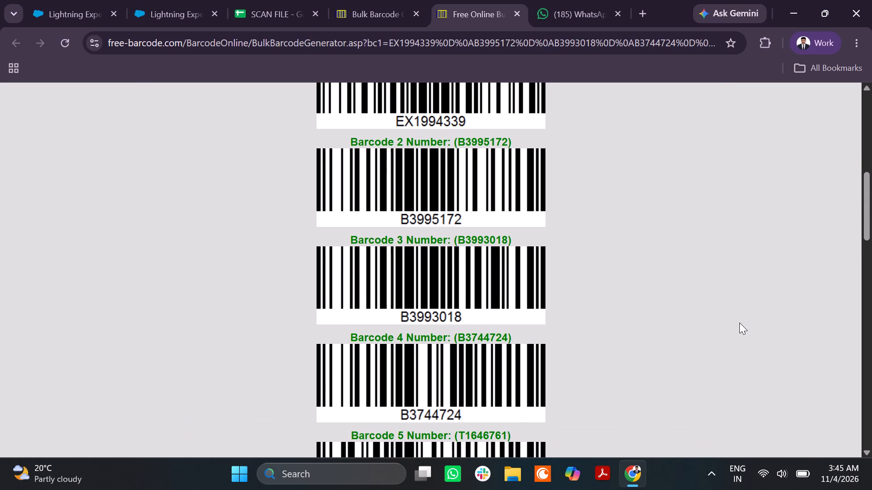
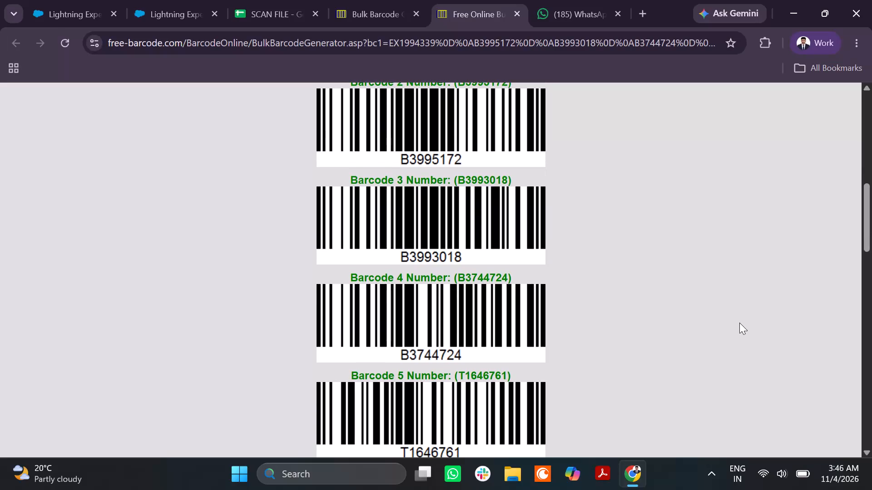
Continue through the generated DELHI MIX barcodes, from B3995172 towards EX1837215.
scroll(739, 323, "down", 2)
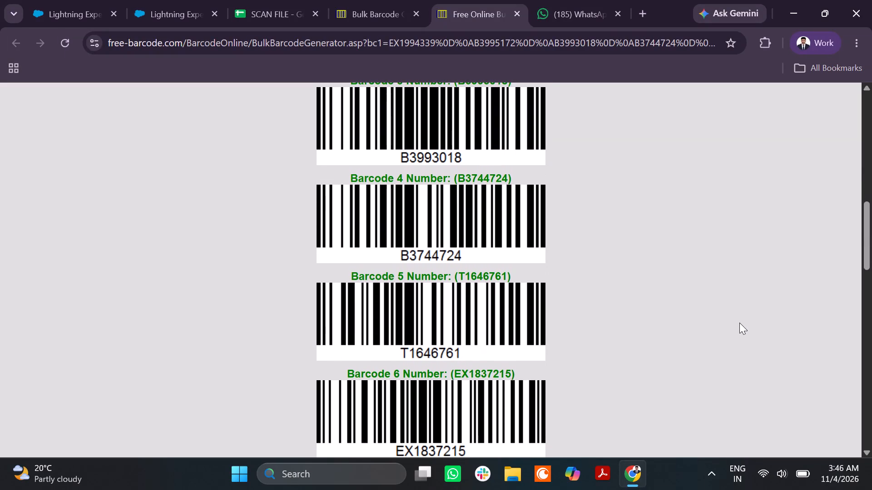
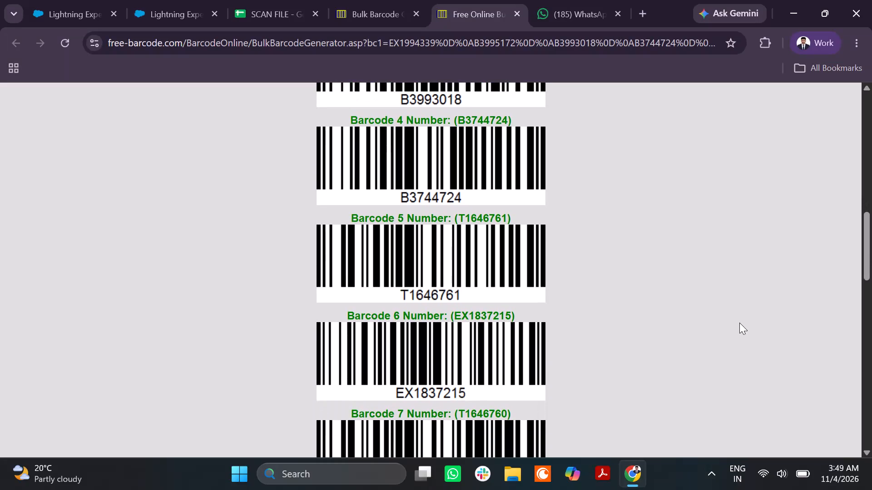
Go through the remaining DELHI MIX barcodes from EX1837215 to Z2997057, and close the generated barcode page.
scroll(739, 323, "down", 2)
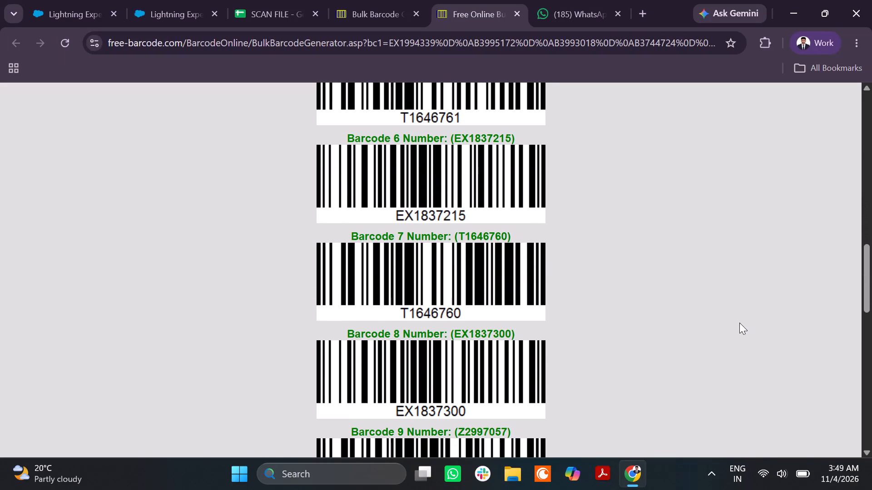
scroll(739, 323, "down", 3)
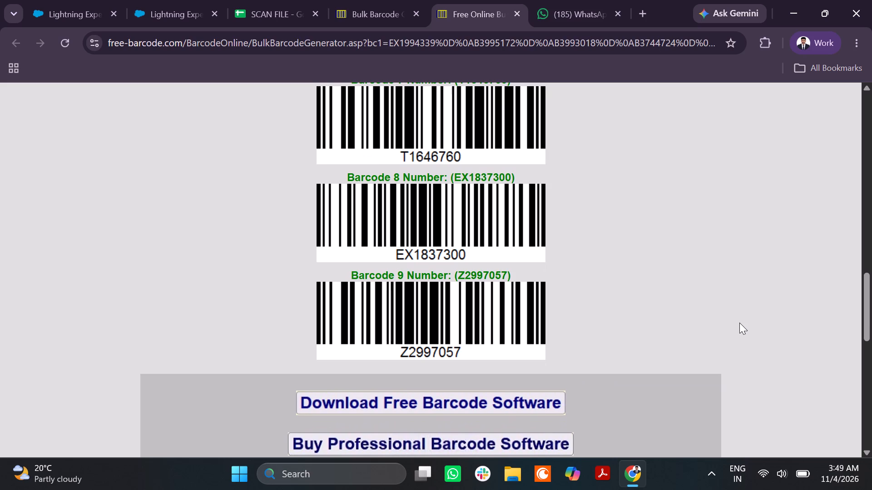
left_click(520, 12)
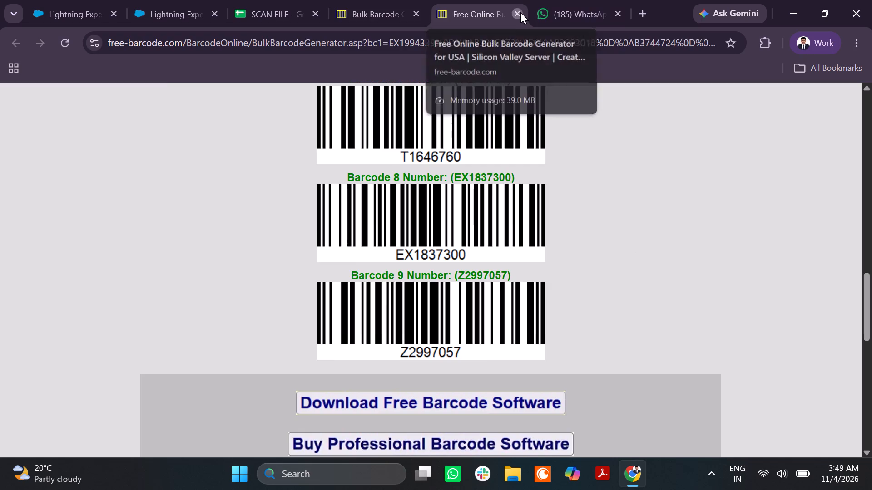
Clear all the DELHI MIX codes from the barcode data box of the Code128 generator.
scroll(464, 154, "up", 3)
left_click(462, 149)
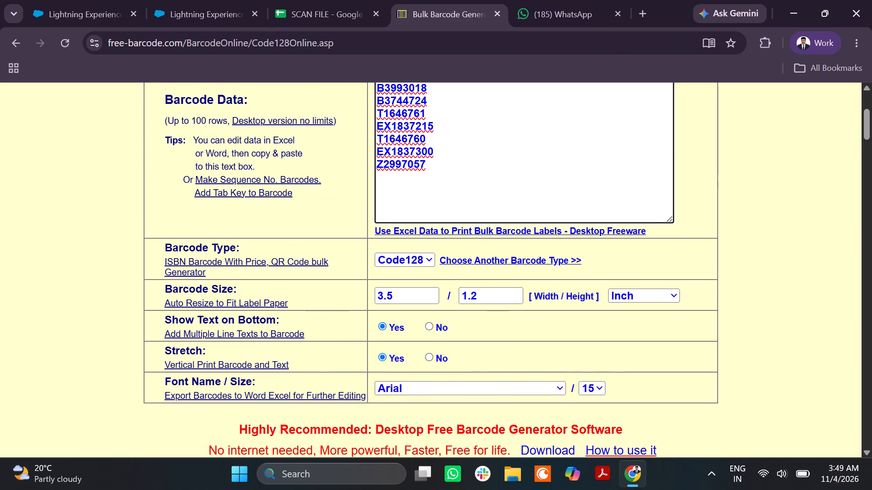
key("ctrl+a")
key("Delete")
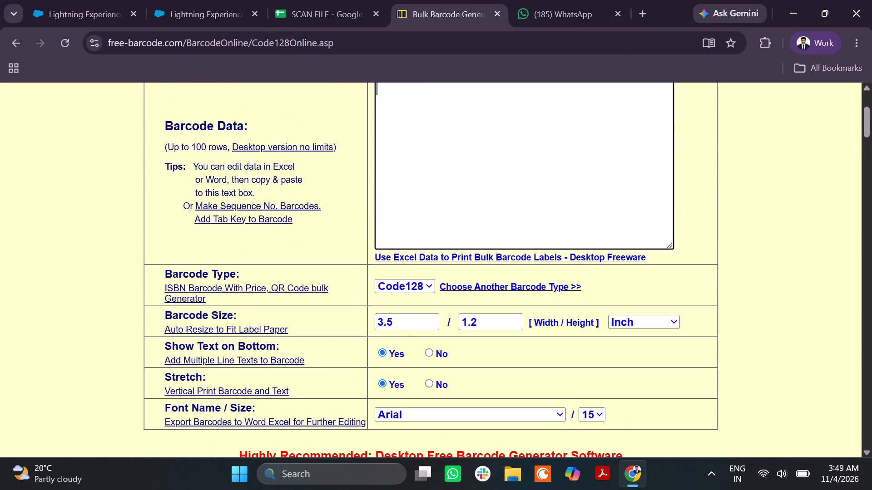
In the SCAN FILE sheet, copy the DELHI SILVER parcel codes in B221:B255, starting at EX1994916.
left_click(351, 9)
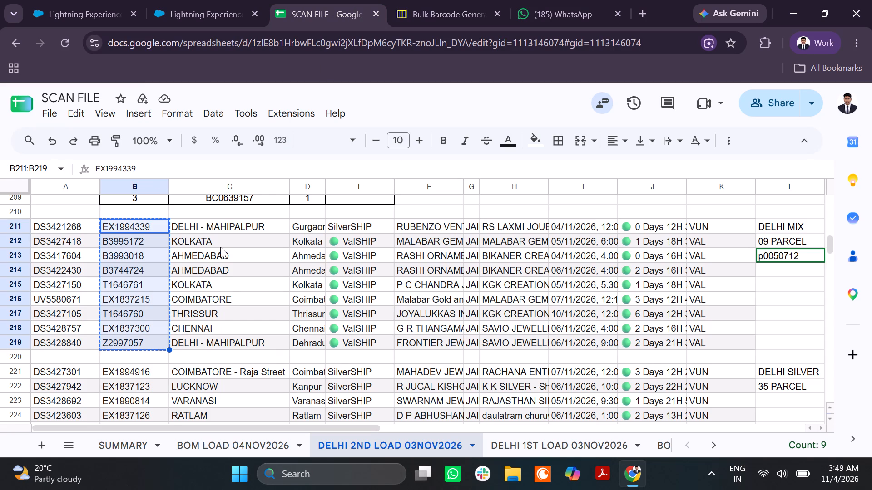
scroll(220, 247, "down", 1)
left_click(115, 302)
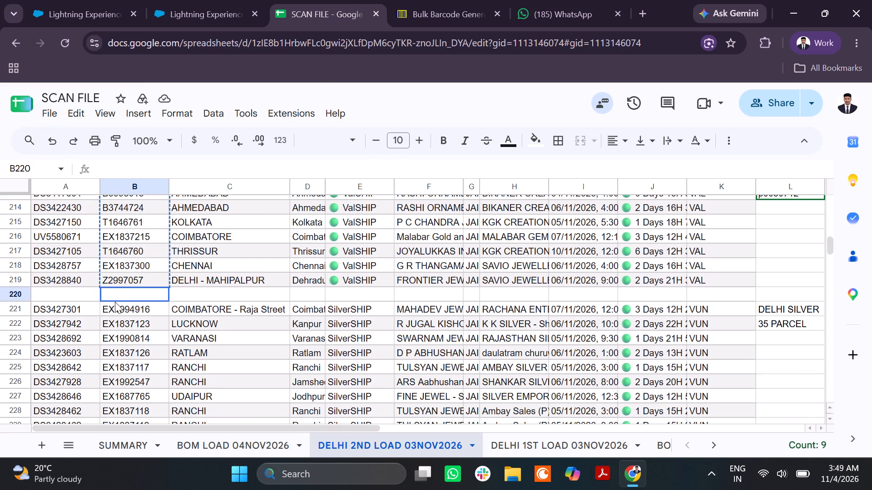
left_click(120, 309)
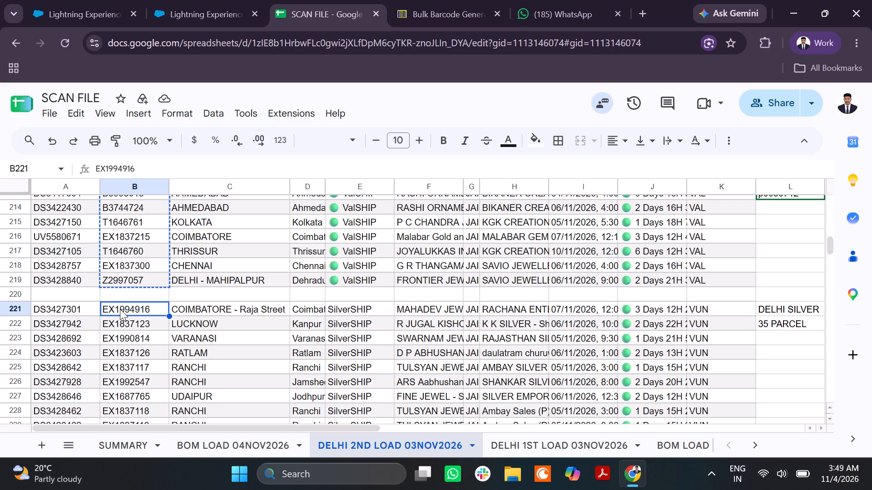
key("ctrl+shift+Down")
key("ctrl+c")
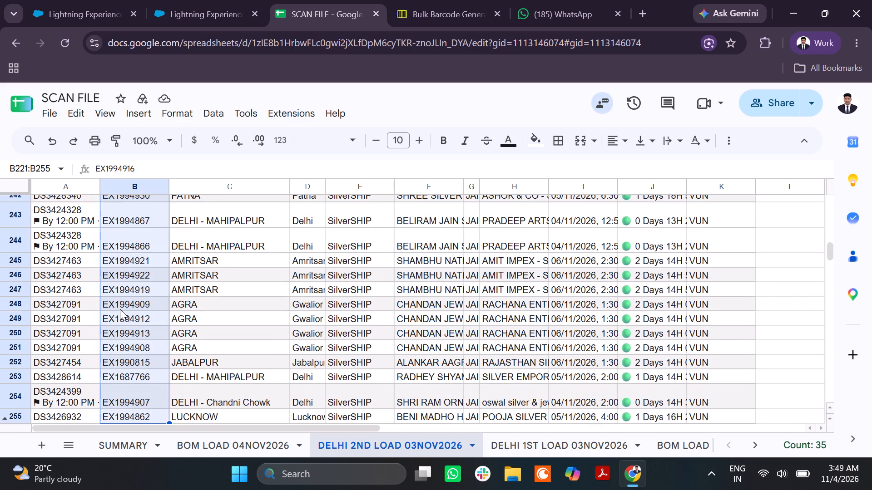
Paste the DELHI SILVER codes into the bulk generator's barcode data and generate their Code128 barcodes.
left_click(426, 0)
left_click(418, 151)
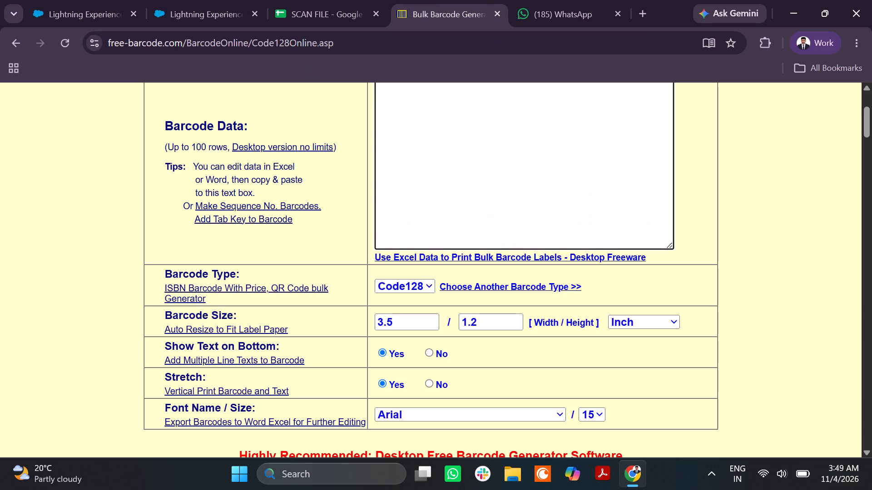
key("ctrl+v")
scroll(418, 151, "down", 8)
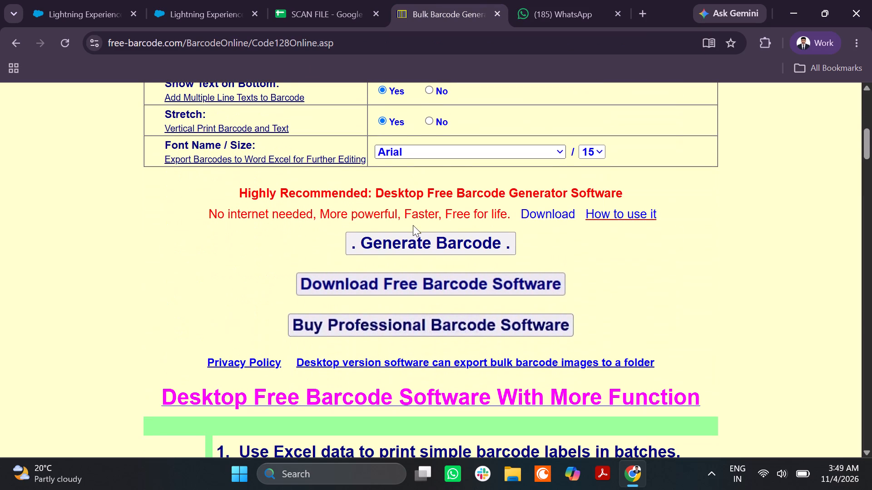
left_click(415, 235)
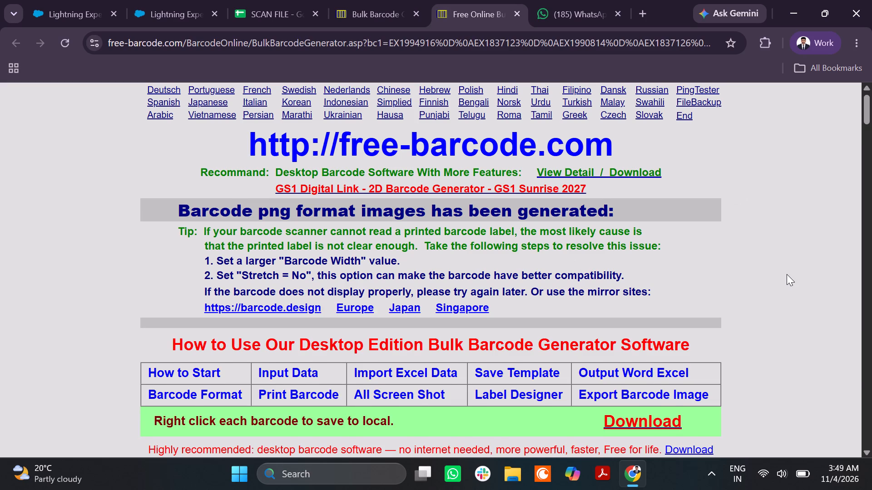
Go through the generated DELHI SILVER barcodes, starting from EX1994916 and on towards EX1837126.
scroll(787, 274, "down", 5)
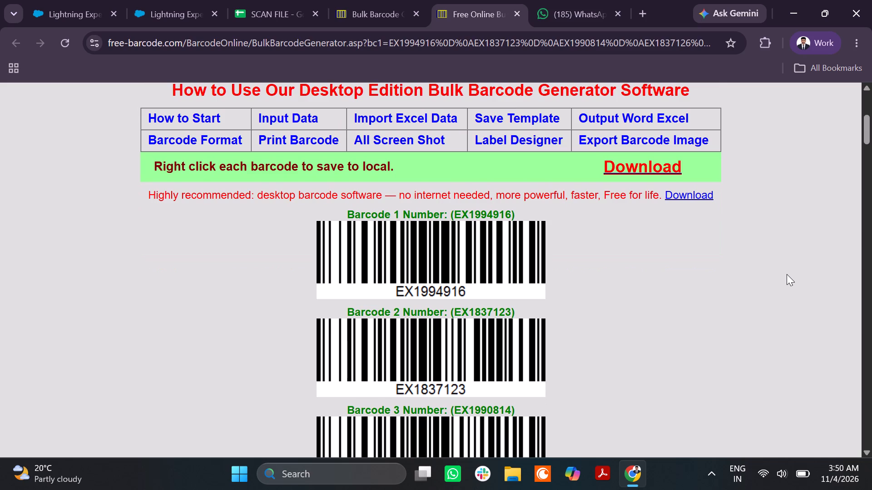
scroll(787, 274, "down", 2)
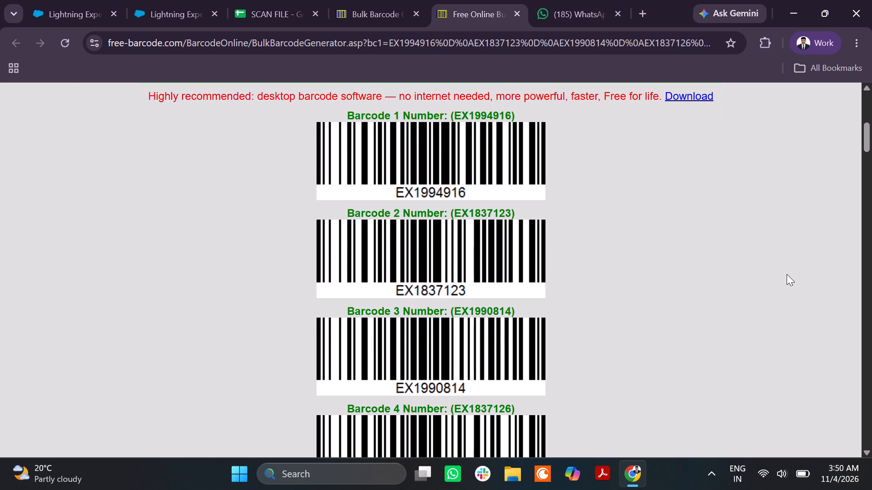
scroll(787, 274, "down", 2)
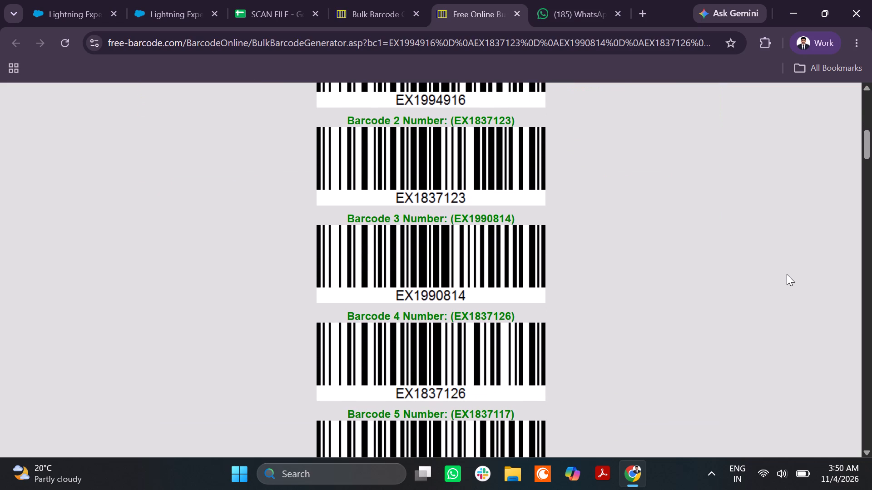
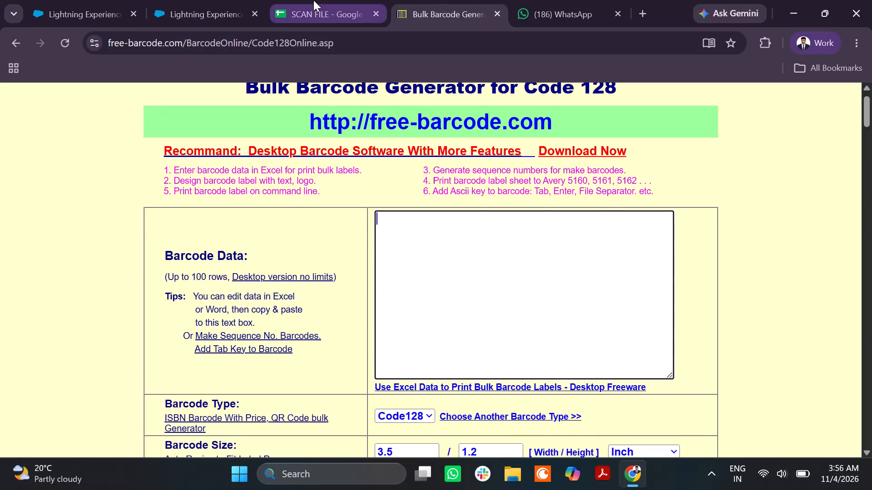
left_click(313, 0)
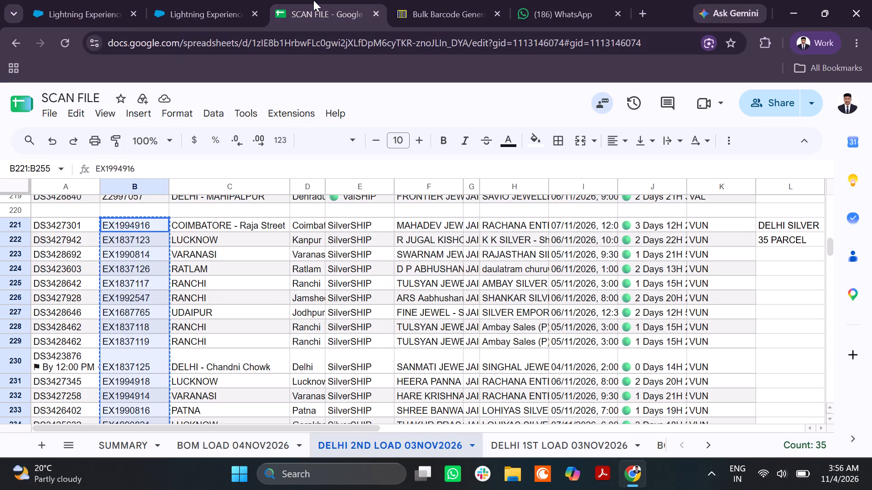
left_click(241, 432)
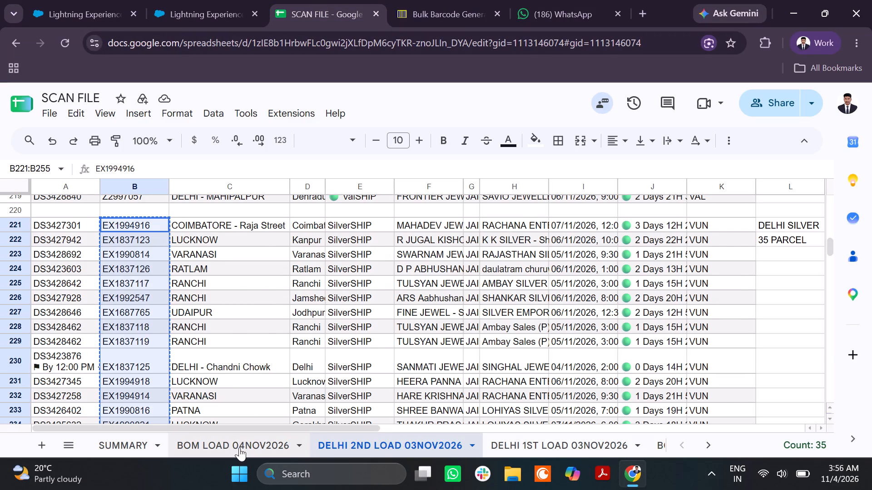
left_click(239, 447)
left_click(214, 315)
scroll(214, 315, "up", 4)
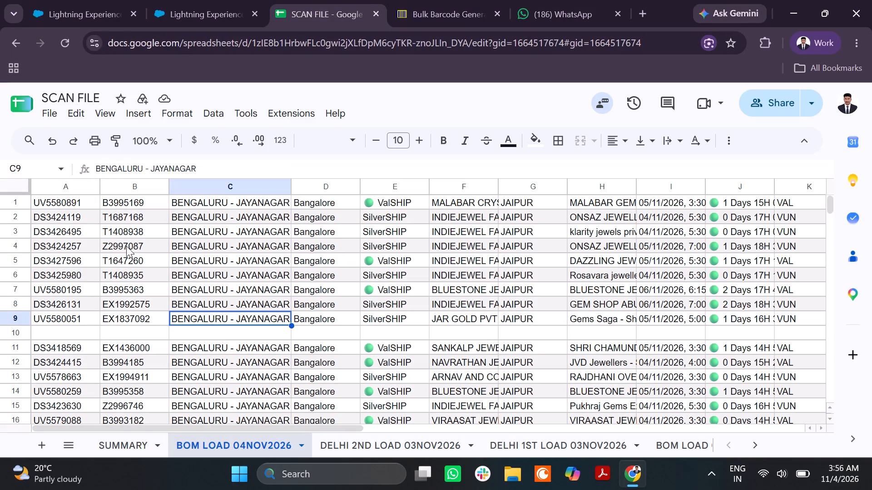
left_click(128, 203)
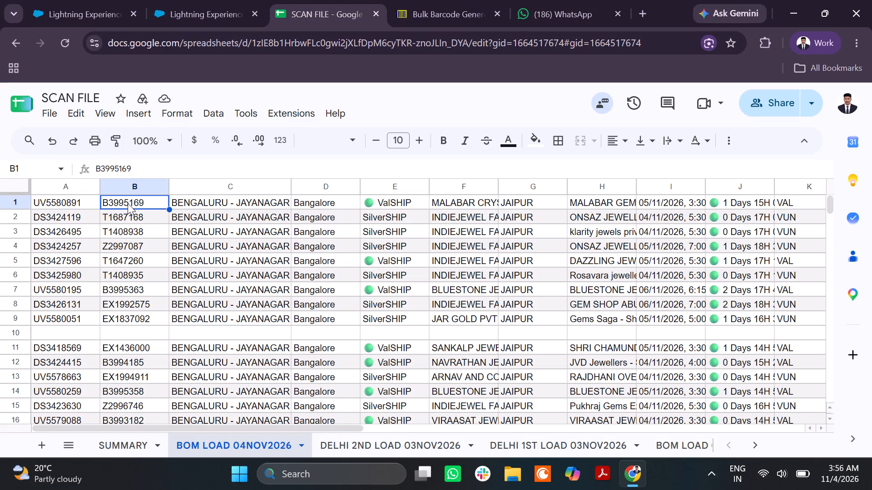
key("ctrl+shift+Down")
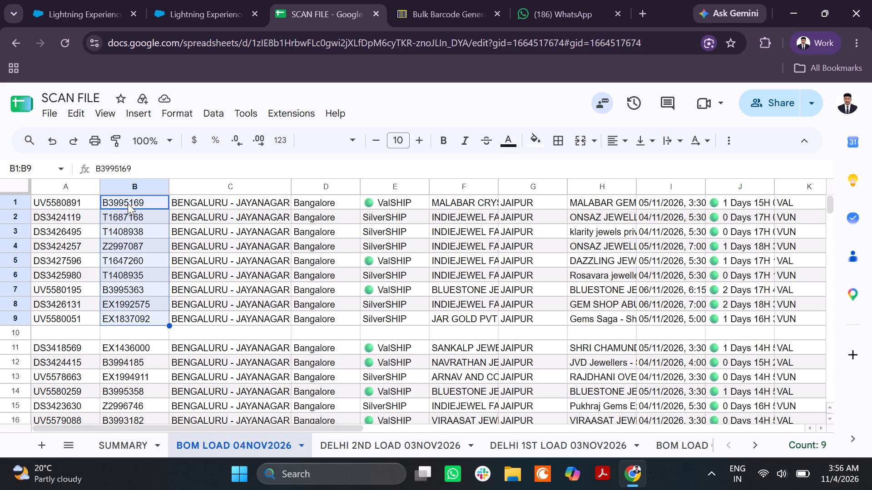
key("ctrl+c")
Paste the copied BENGALURU - JAYANAGAR codes into the bulk generator's barcode data and generate their Code128 barcodes.
left_click(353, 0)
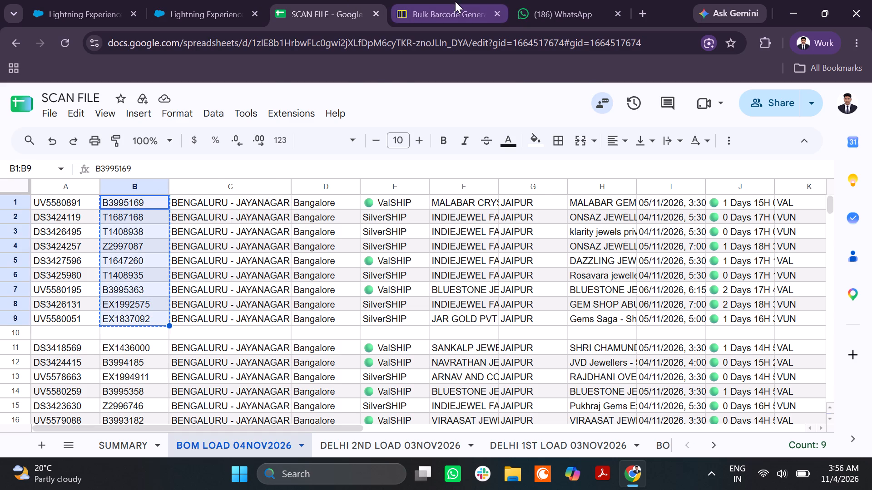
left_click(455, 1)
left_click(458, 264)
key("ctrl+v")
scroll(458, 264, "down", 4)
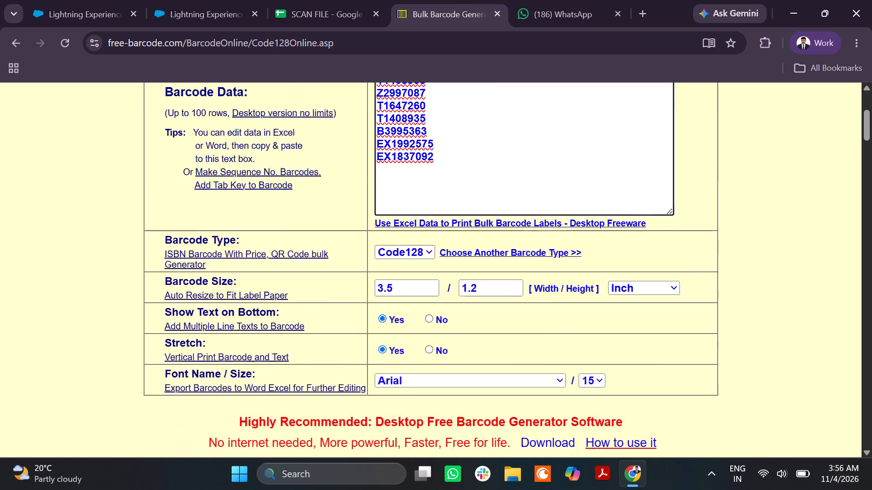
left_click(438, 391)
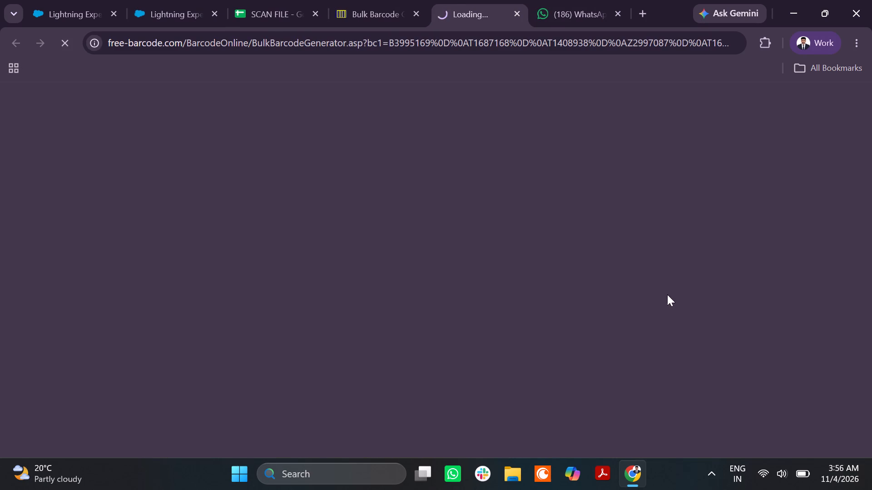
Go through the generated BENGALURU - JAYANAGAR barcodes, starting from B3995169 and on towards EX1992575.
scroll(708, 308, "down", 6)
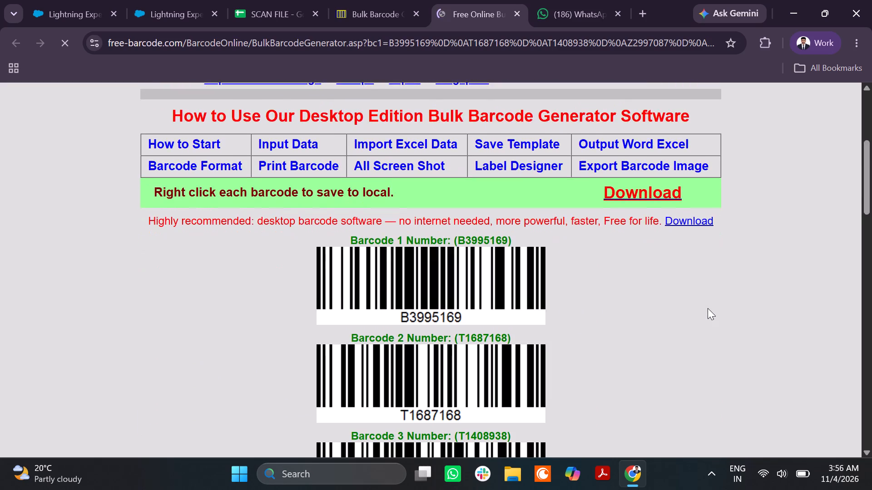
scroll(708, 308, "down", 1)
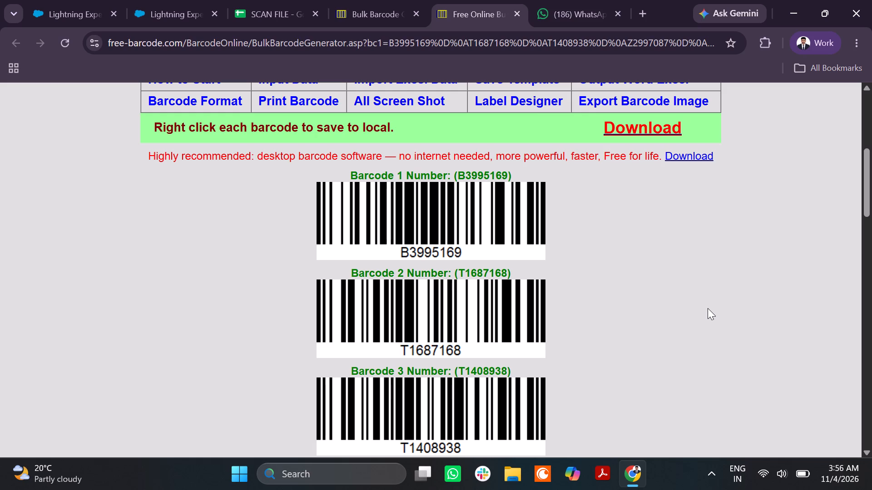
scroll(708, 308, "down", 2)
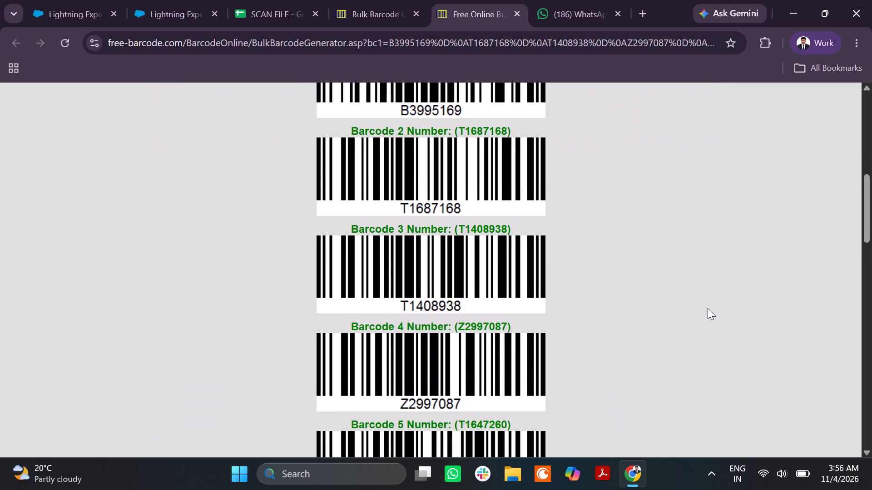
scroll(708, 308, "down", 3)
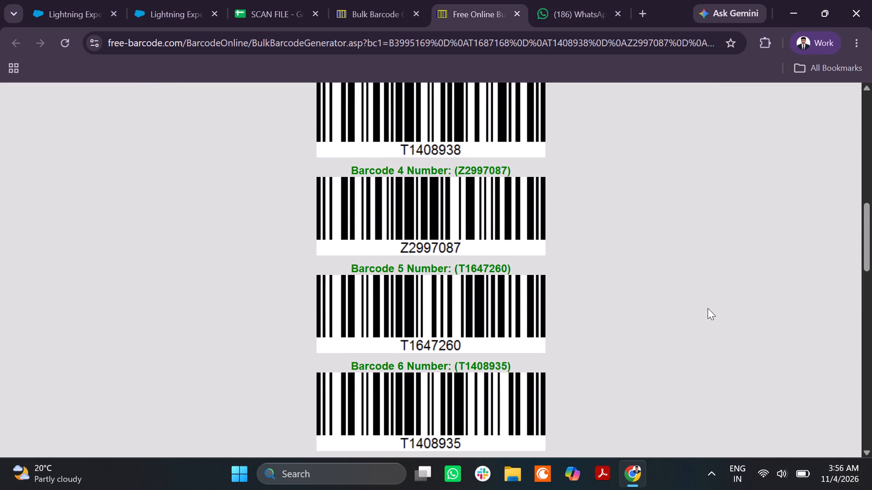
scroll(708, 308, "down", 3)
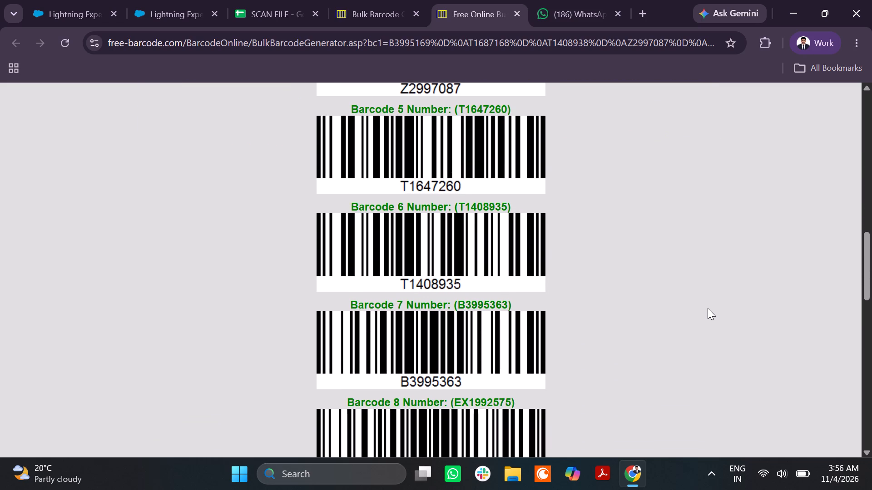
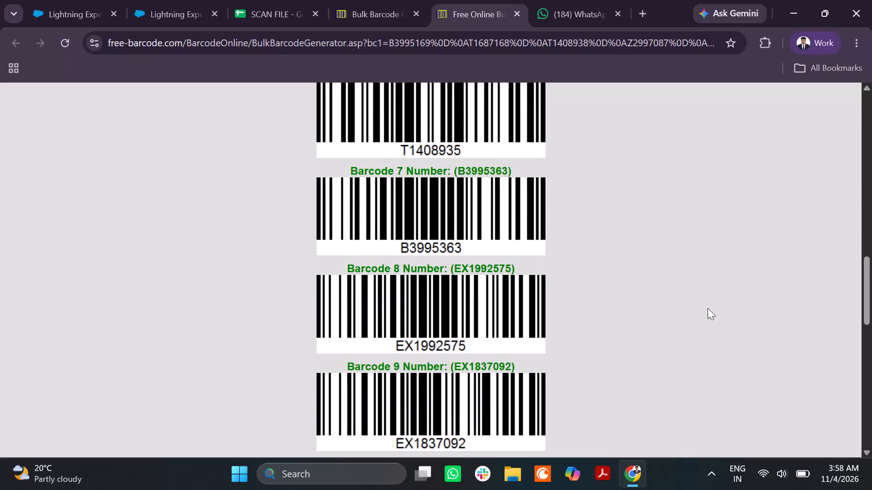
Go through the remaining barcodes of the first BENGALURU - JAYANAGAR group, down to EX1837092.
scroll(708, 308, "down", 1)
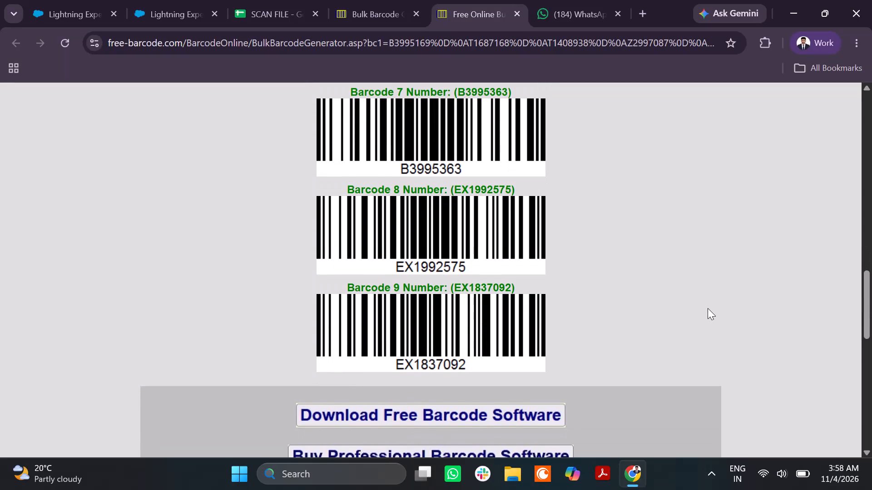
scroll(708, 308, "down", 1)
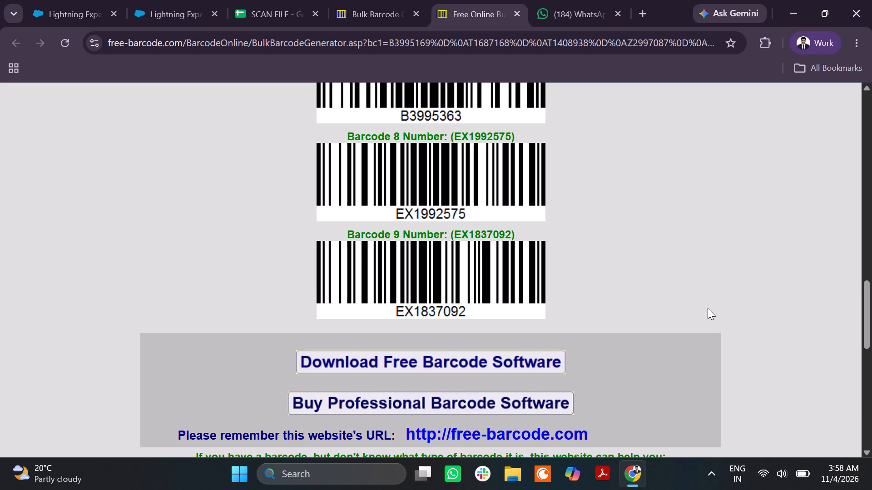
Close the generated barcodes page and clear the first BENGALURU - JAYANAGAR group's codes from the bulk generator's barcode data.
left_click(517, 14)
scroll(452, 193, "up", 4)
left_click(436, 282)
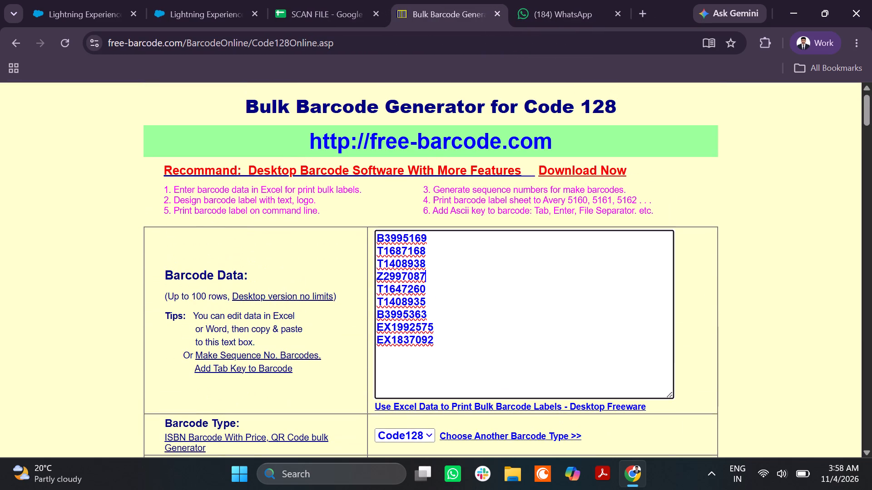
key("ctrl+a")
key("Insert")
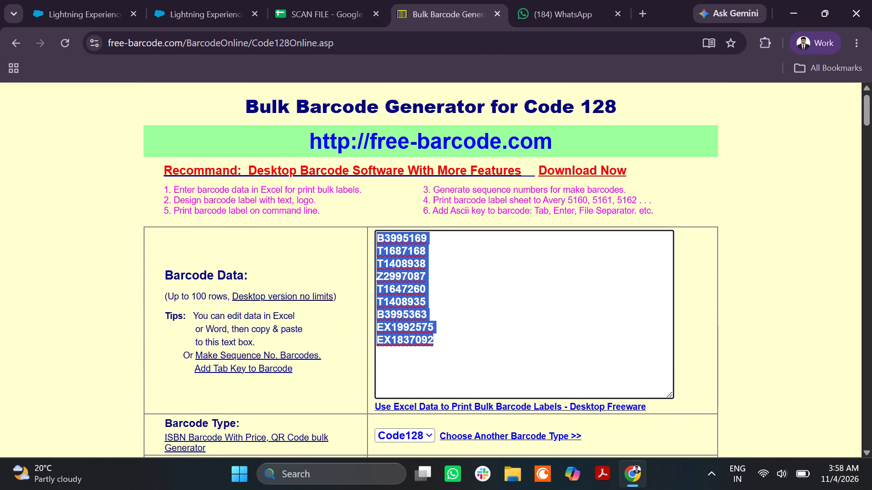
key("Delete")
In the SCAN FILE's BOM LOAD 04NOV2026 sheet, copy the second BENGALURU - JAYANAGAR group's parcel codes in B11:B18, starting at EX1436000.
left_click(331, 0)
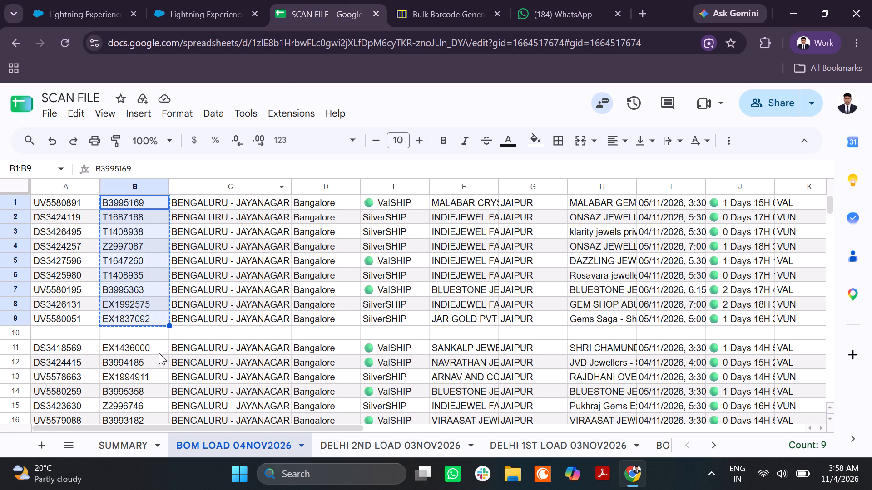
left_click(140, 354)
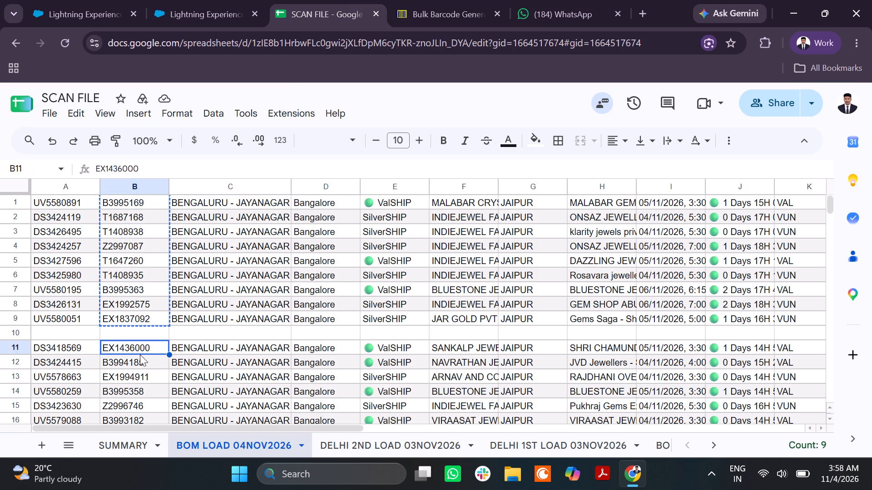
key("ctrl+shift+Down")
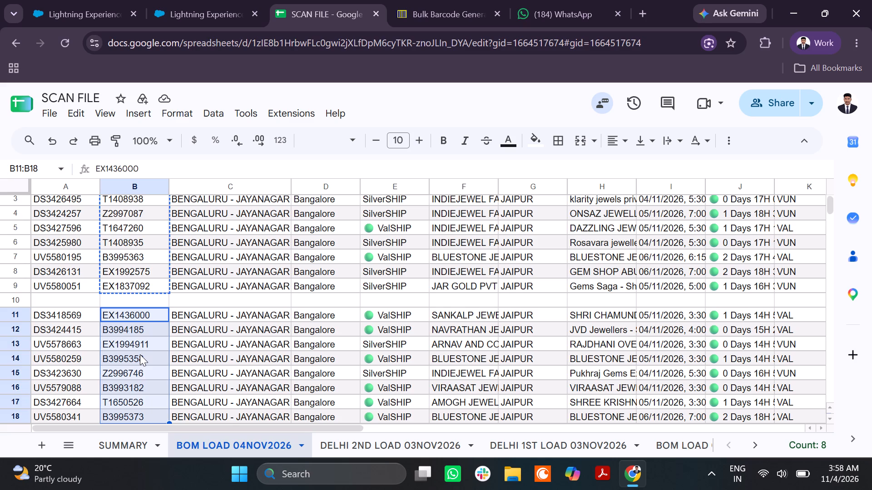
key("ctrl+c")
scroll(140, 354, "down", 4)
scroll(140, 354, "up", 2)
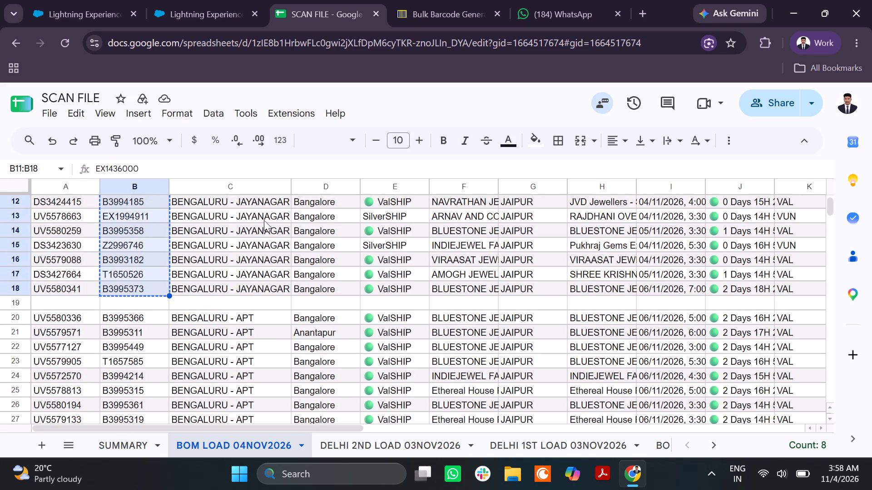
Paste the copied second-group BENGALURU - JAYANAGAR codes into the bulk generator's barcode data and generate their Code128 barcodes.
left_click(451, 0)
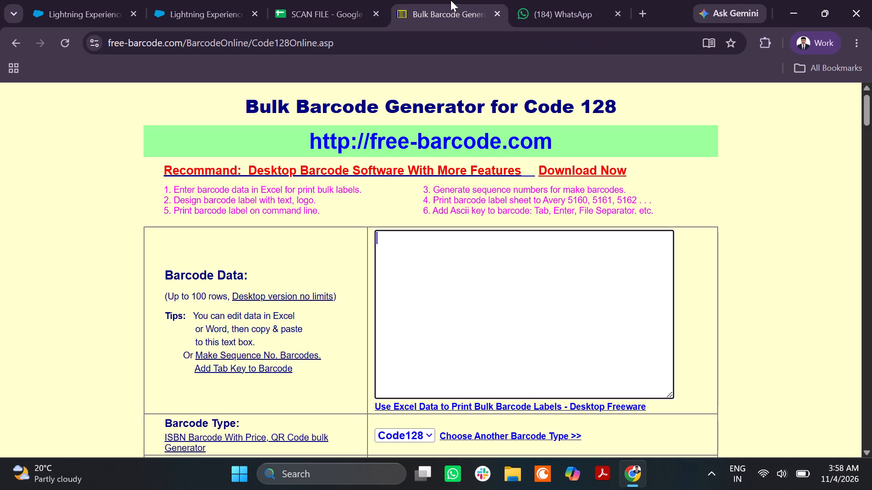
left_click(445, 265)
key("ctrl+v")
scroll(445, 265, "down", 4)
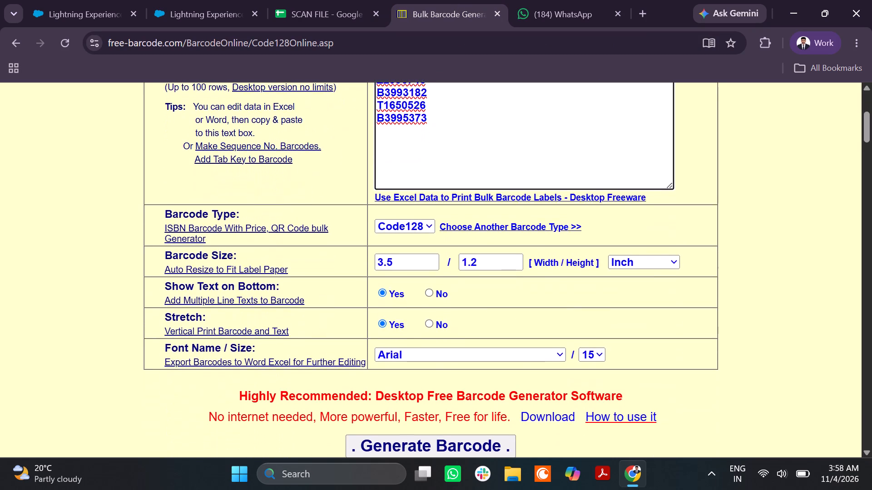
scroll(425, 380, "down", 1)
left_click(424, 385)
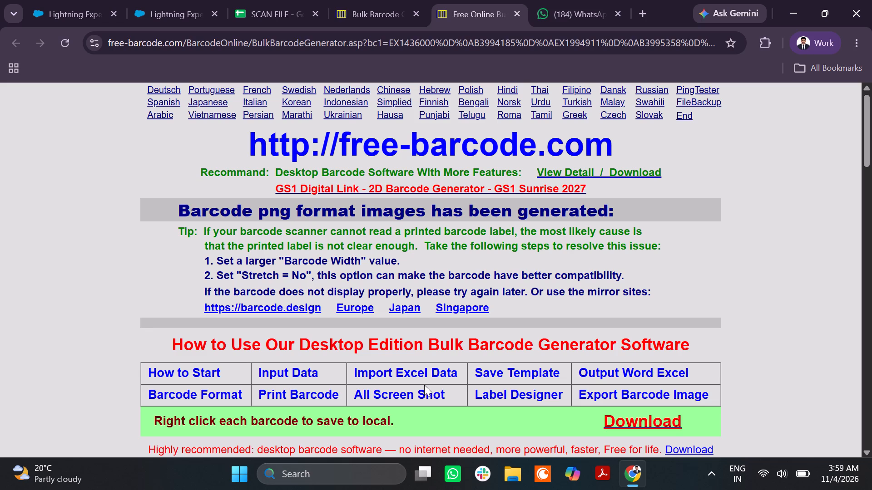
Go through the generated barcodes of the second BENGALURU - JAYANAGAR group, from EX1436000 to B3995373.
scroll(679, 421, "down", 4)
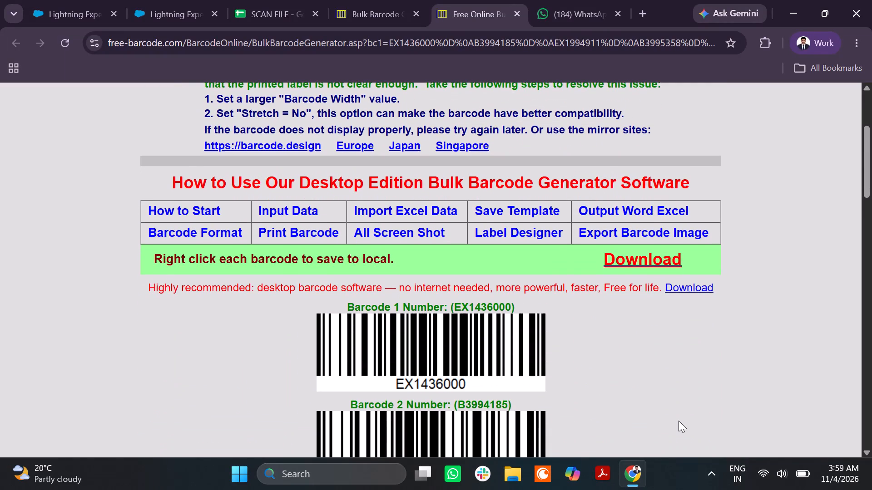
scroll(679, 421, "down", 4)
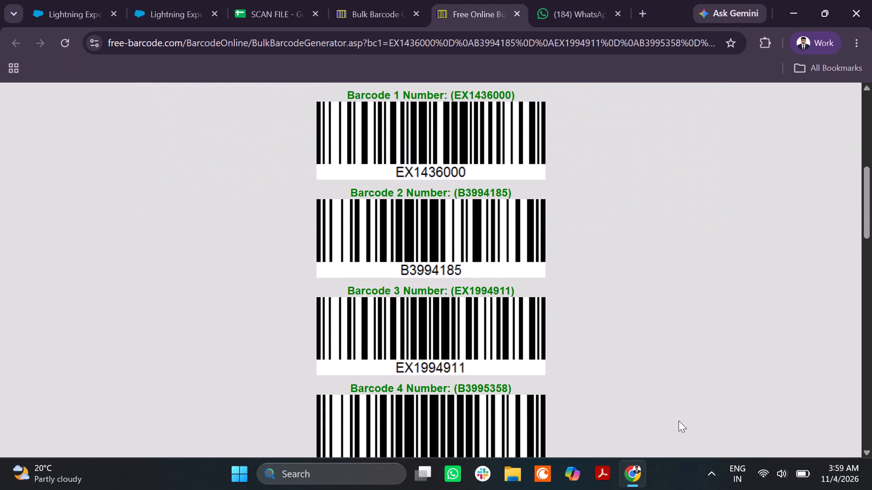
scroll(679, 421, "down", 3)
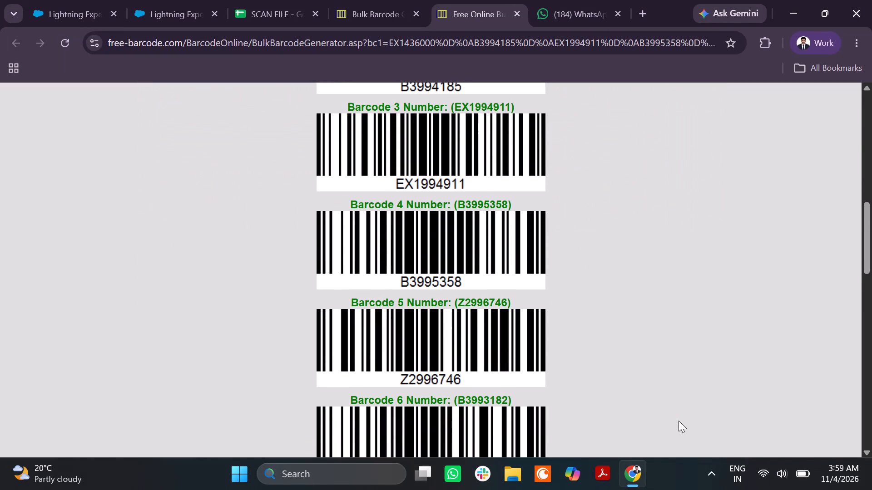
scroll(679, 421, "down", 4)
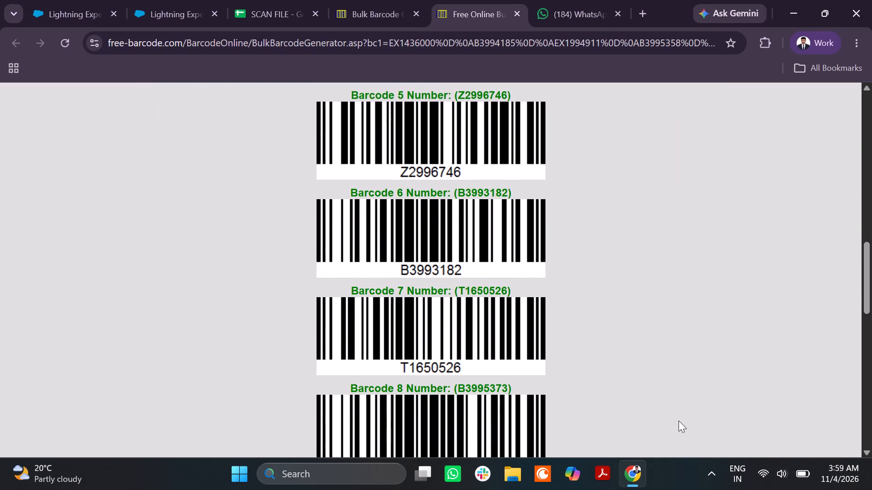
scroll(679, 421, "down", 1)
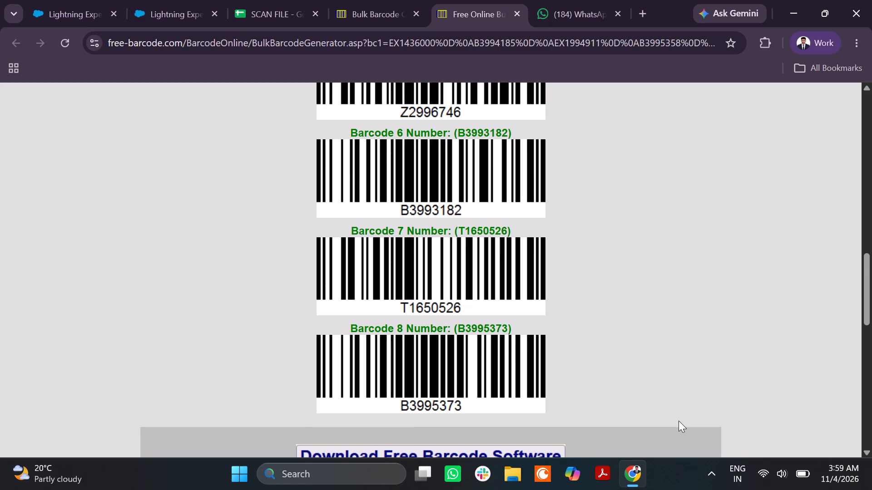
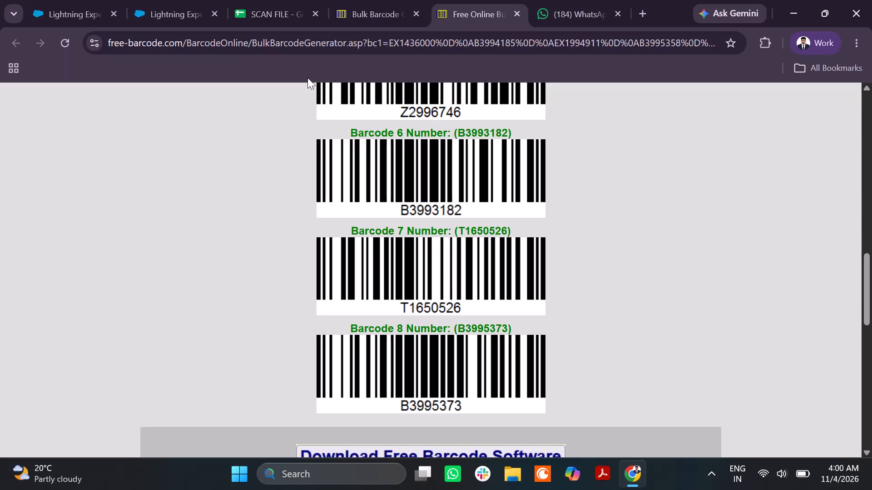
In the SCAN FILE's BOM LOAD 04NOV2026 sheet, copy the first BENGALURU - APT group's parcel codes in B20:B35, starting at B3995366.
left_click(284, 0)
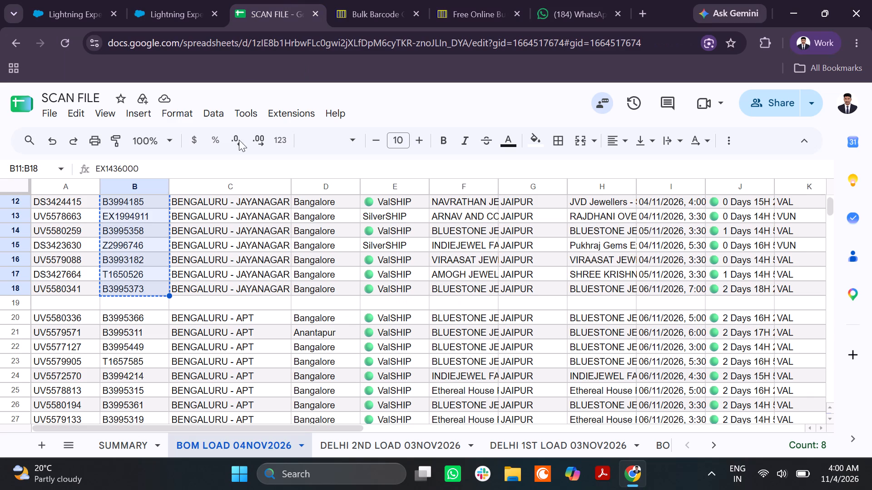
left_click(152, 321)
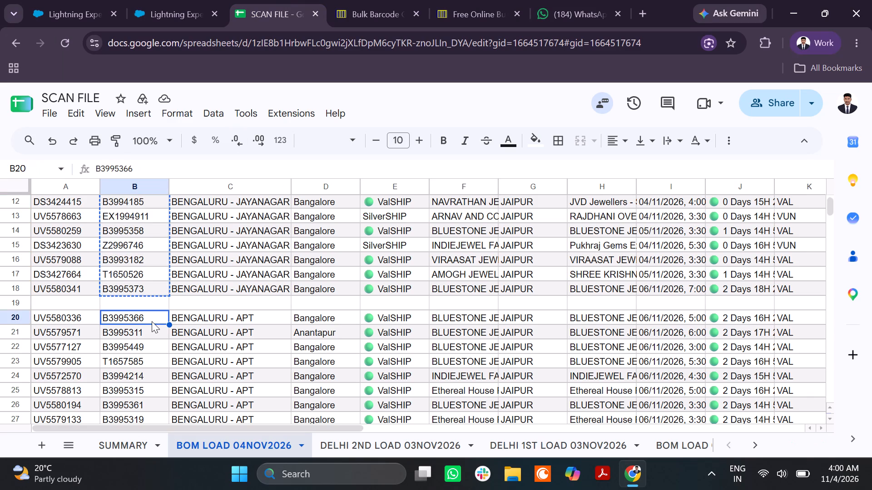
key("ctrl+shift+Down")
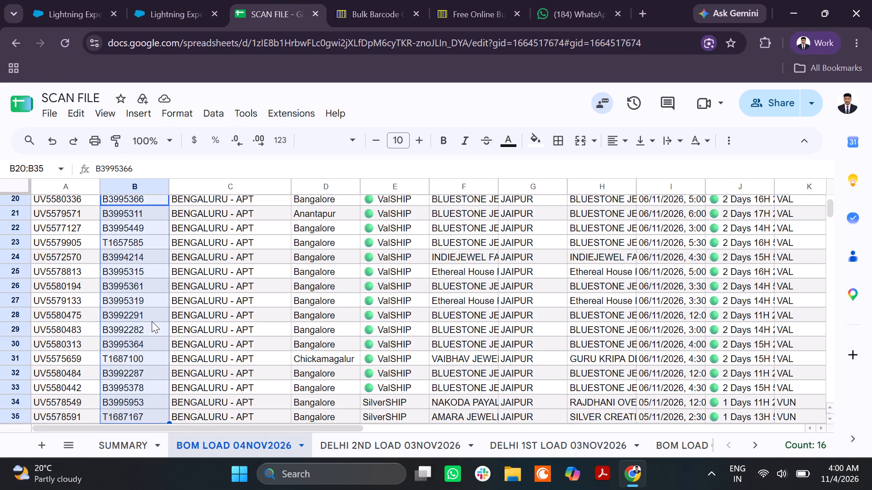
key("ctrl+c")
scroll(152, 321, "down", 3)
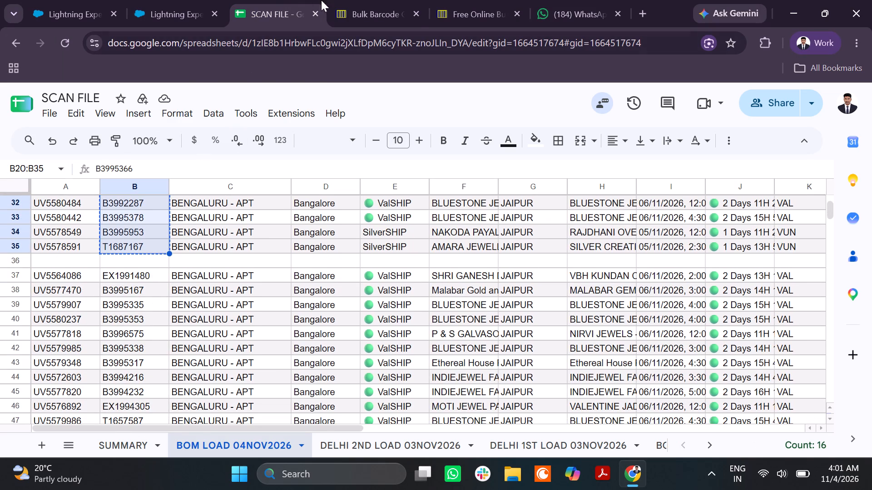
Replace the bulk generator's barcode data with the copied BENGALURU - APT codes, close the old barcodes page, and generate their Code128 barcodes.
left_click(362, 0)
scroll(431, 183, "up", 2)
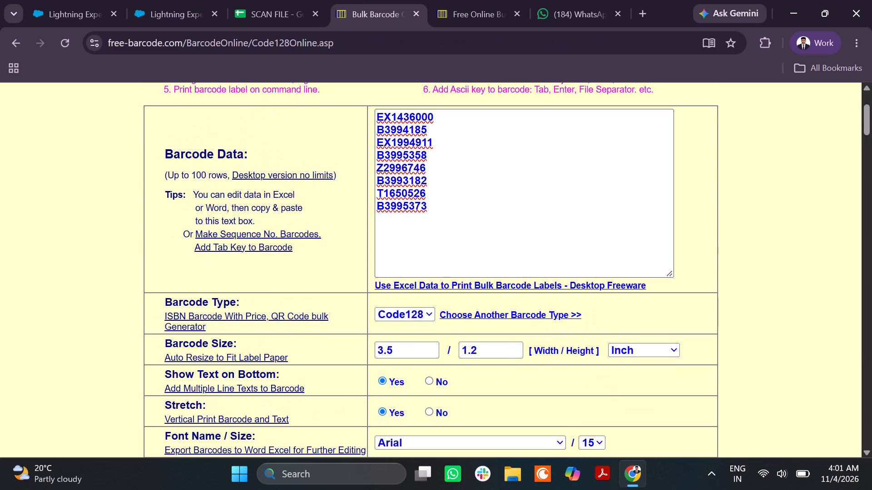
left_click(441, 186)
key("ctrl+a")
key("Delete")
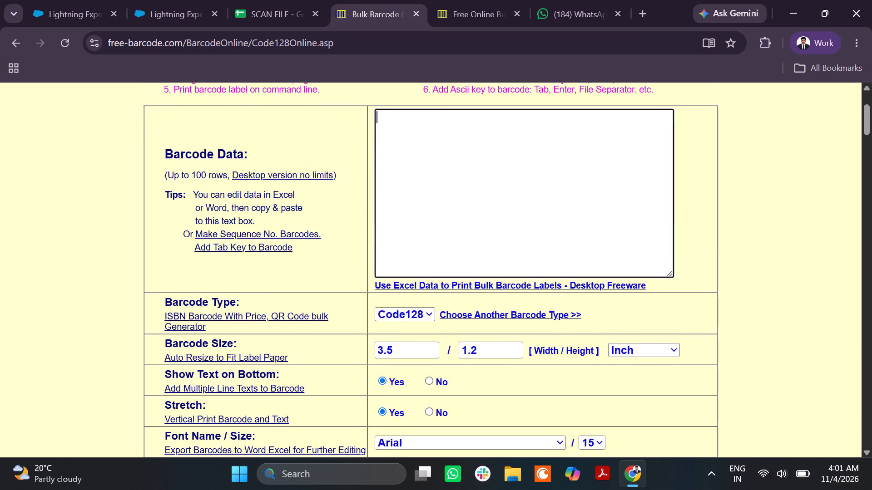
key("ctrl+v")
scroll(441, 186, "down", 8)
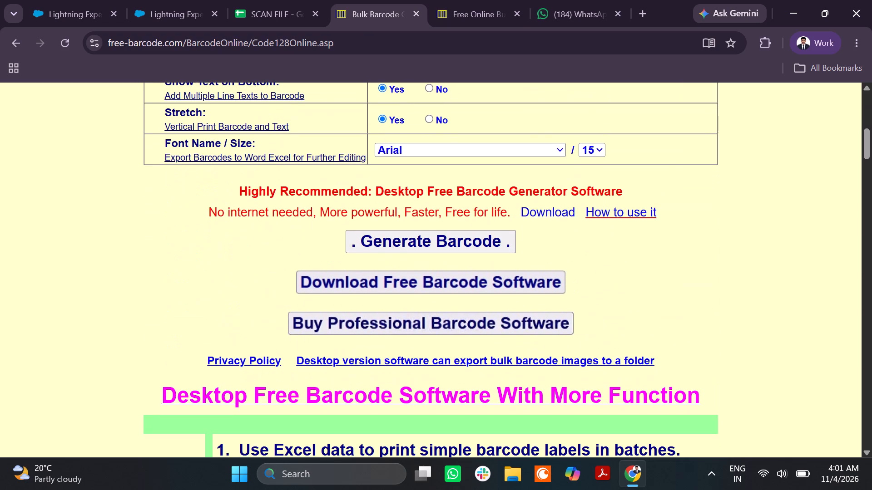
left_click(515, 10)
scroll(522, 235, "down", 1)
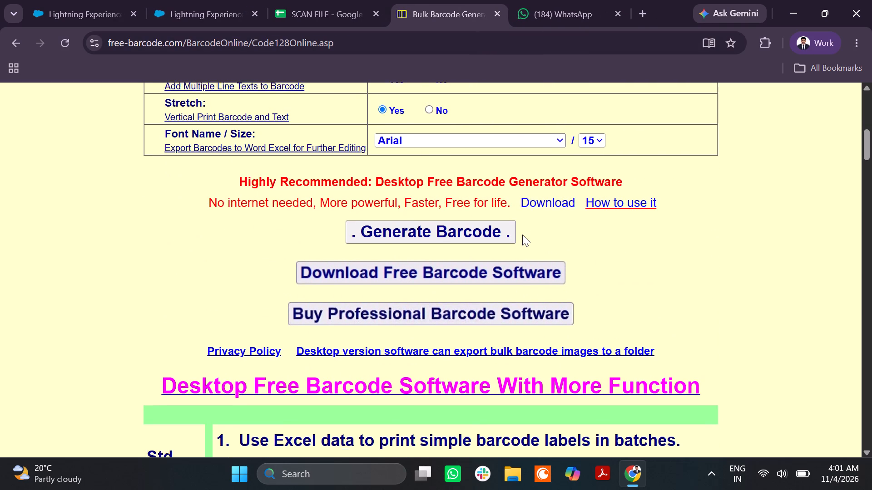
scroll(522, 235, "down", 1)
left_click(470, 182)
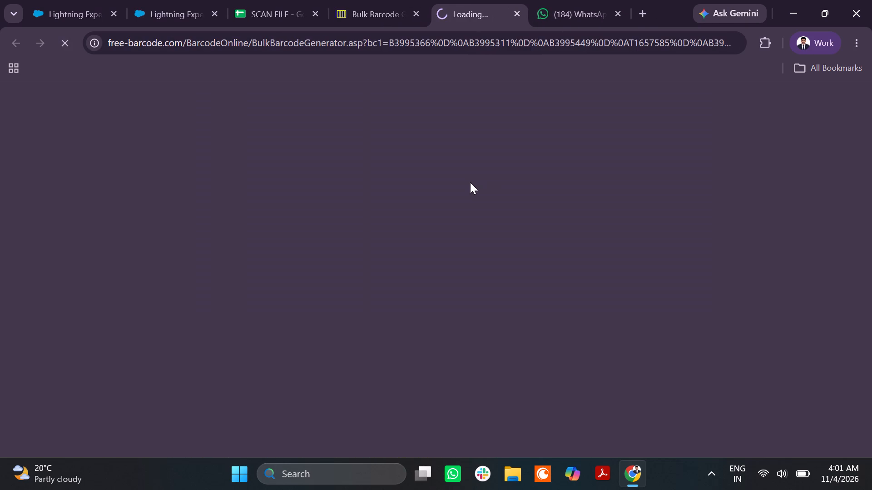
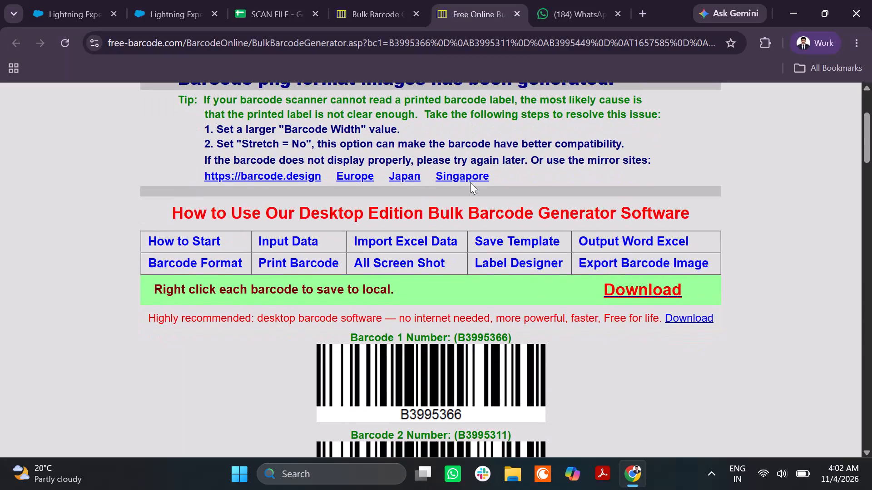
Go through the generated barcodes of the first BENGALURU - APT group, from B3995366 to T1687167.
scroll(470, 182, "down", 1)
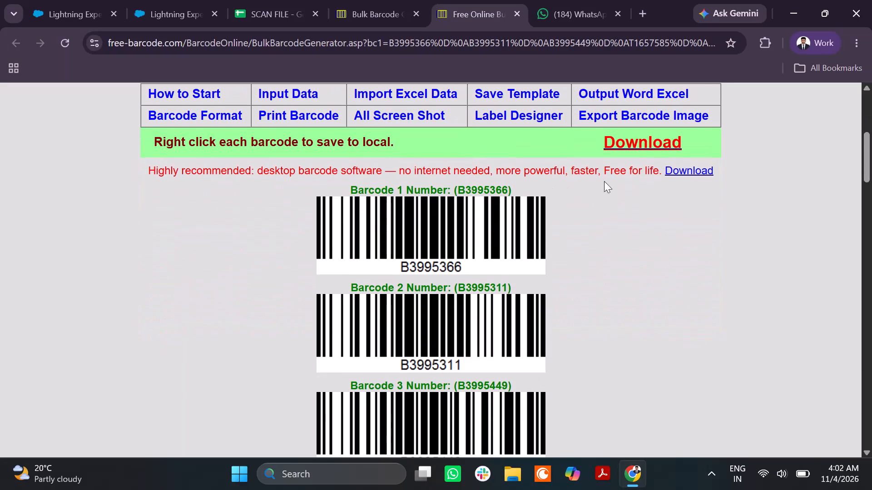
scroll(755, 397, "down", 2)
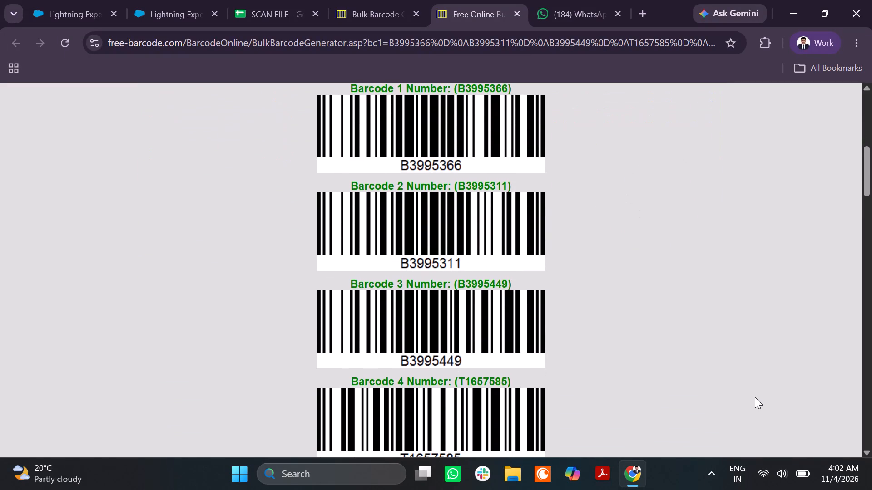
scroll(755, 397, "down", 3)
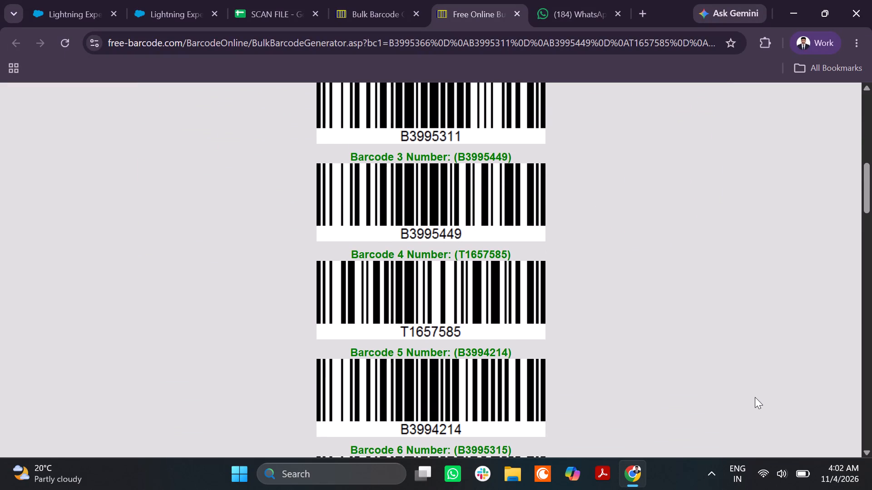
scroll(755, 397, "down", 2)
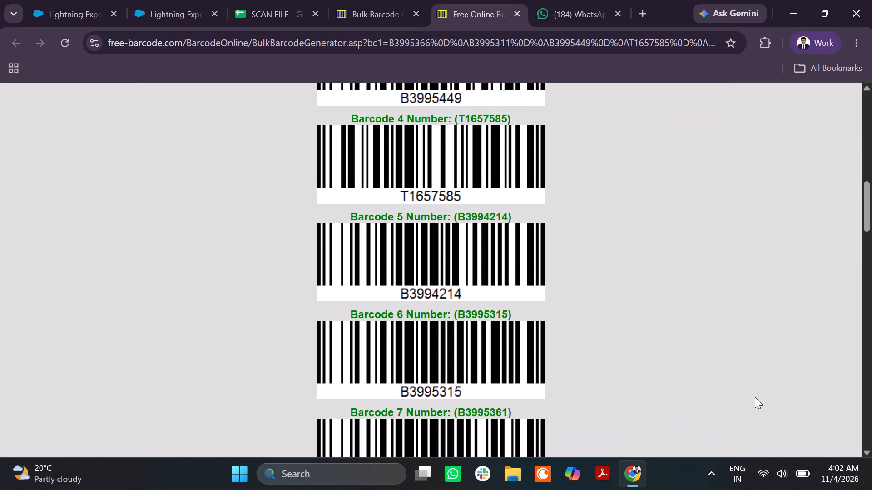
scroll(755, 397, "down", 4)
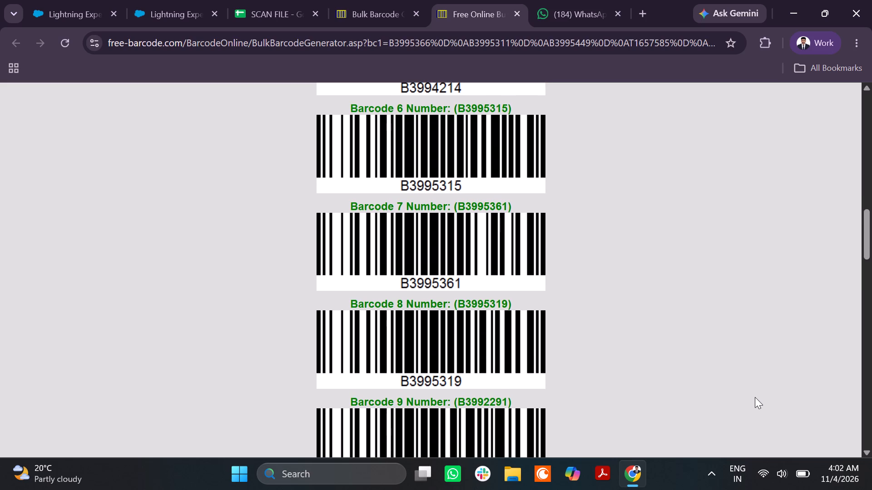
scroll(755, 397, "down", 8)
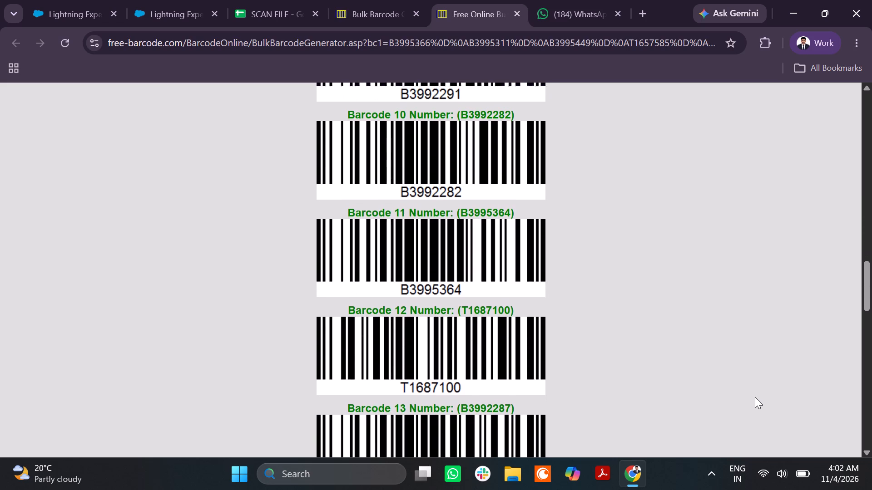
scroll(755, 397, "down", 3)
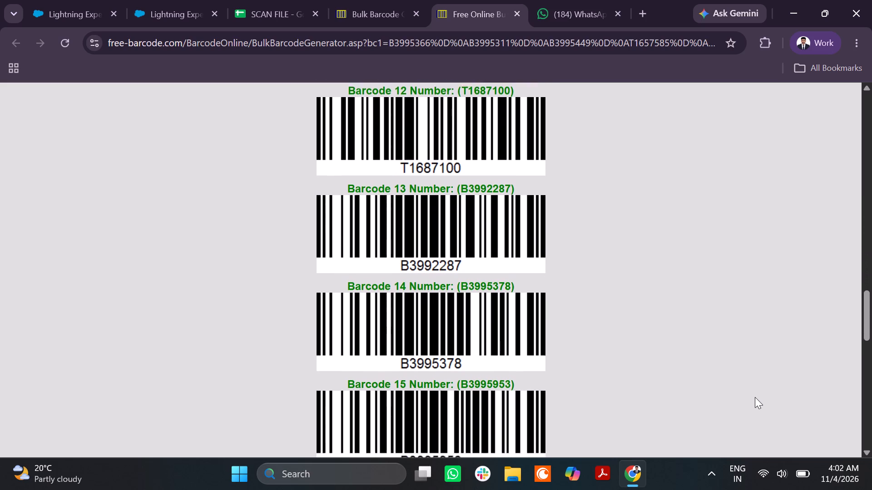
scroll(755, 397, "down", 3)
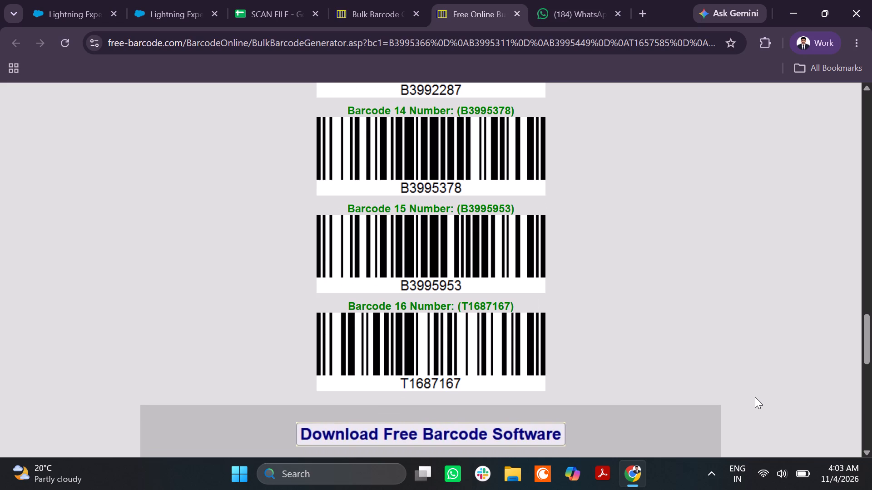
Clear the first BENGALURU - APT group's codes from the bulk generator's barcode data.
left_click(381, 22)
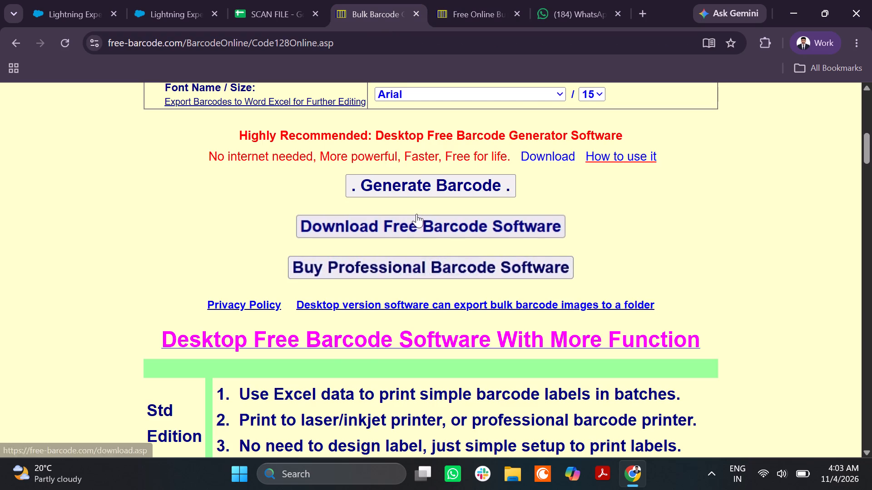
scroll(416, 214, "up", 3)
left_click(448, 112)
key("ctrl+a")
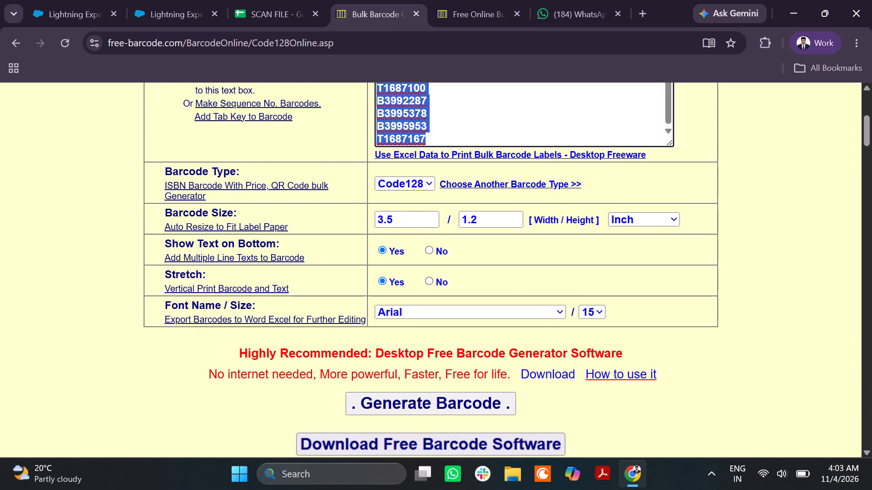
key("Delete")
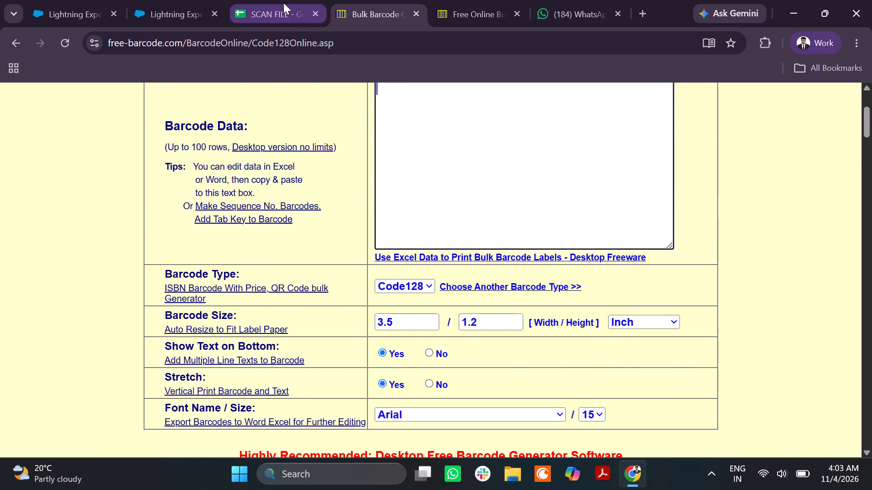
In the SCAN FILE's BOM LOAD 04NOV2026 sheet, copy the second BENGALURU - APT group's parcel codes in B37:B50, starting at EX1991480.
left_click(283, 3)
left_click(144, 281)
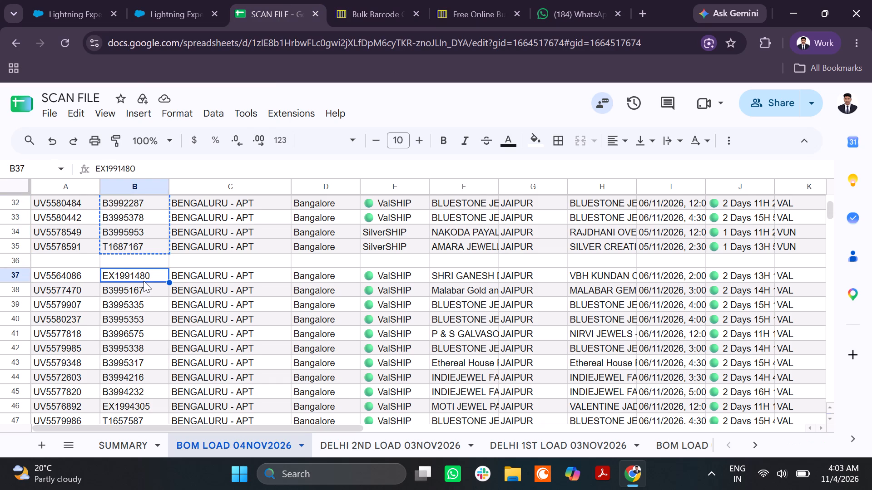
key("ctrl+shift+Down")
key("ctrl+c")
scroll(144, 281, "down", 3)
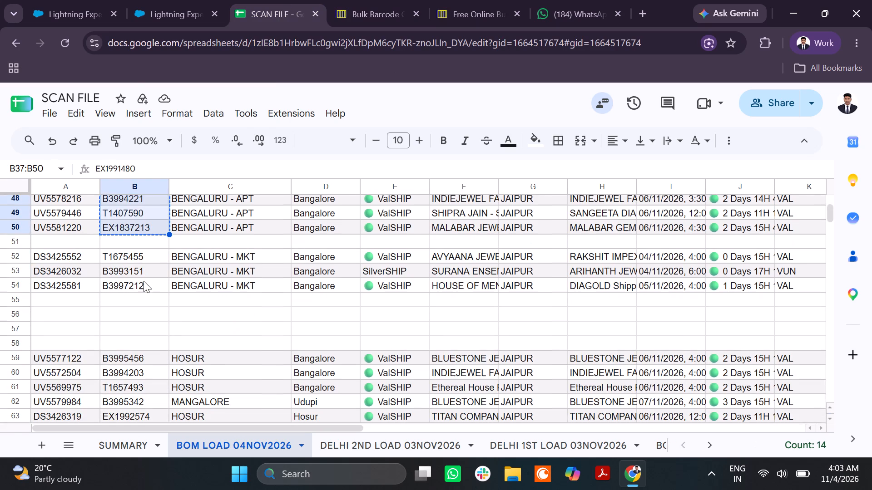
Paste the copied BENGALURU - APT codes into the bulk generator's barcode data and generate their Code128 barcodes.
left_click(374, 11)
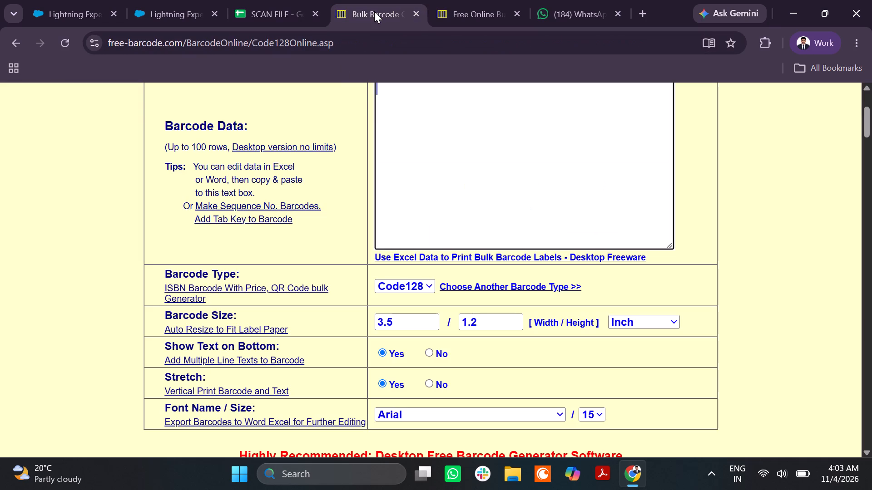
left_click(405, 156)
key("ctrl+v")
scroll(405, 156, "down", 5)
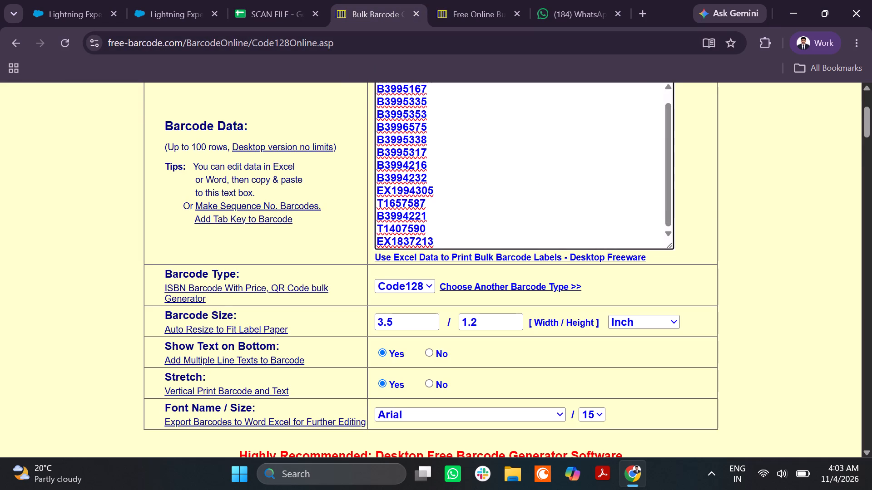
scroll(405, 156, "down", 3)
left_click(397, 211)
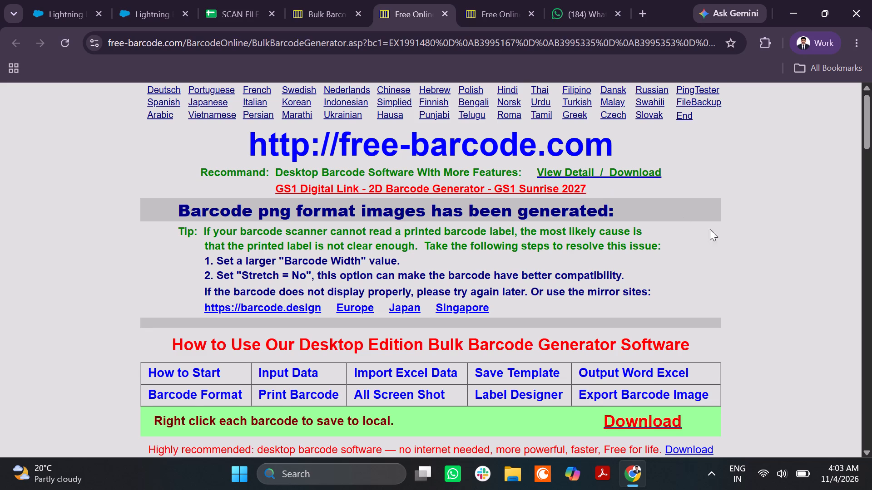
Go through the generated barcodes of the second BENGALURU - APT group, from EX1991480 to EX1837213.
scroll(751, 265, "down", 5)
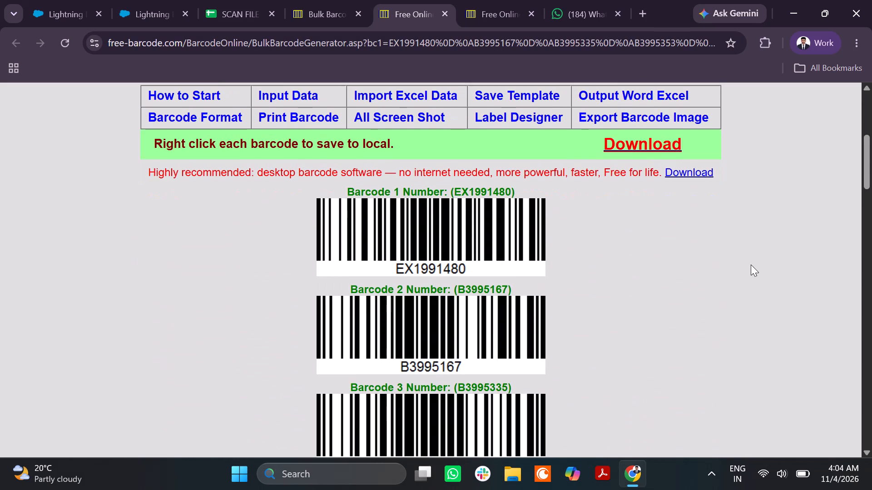
scroll(751, 265, "down", 2)
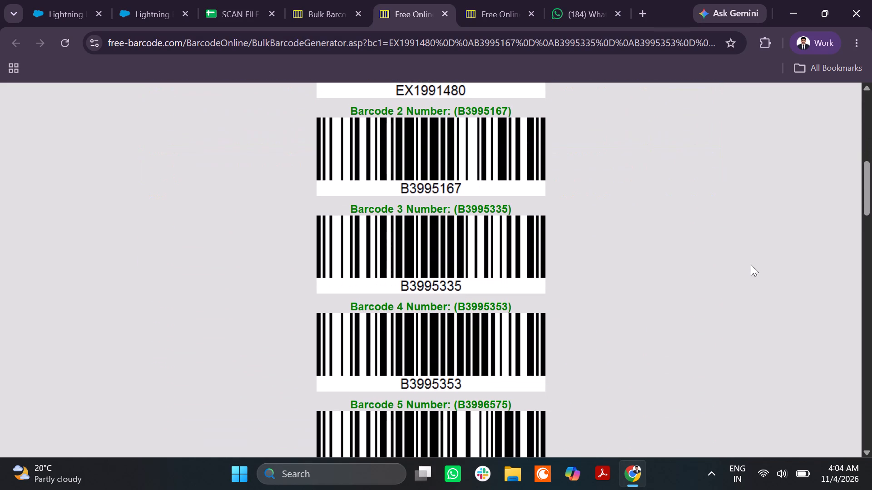
scroll(751, 265, "down", 7)
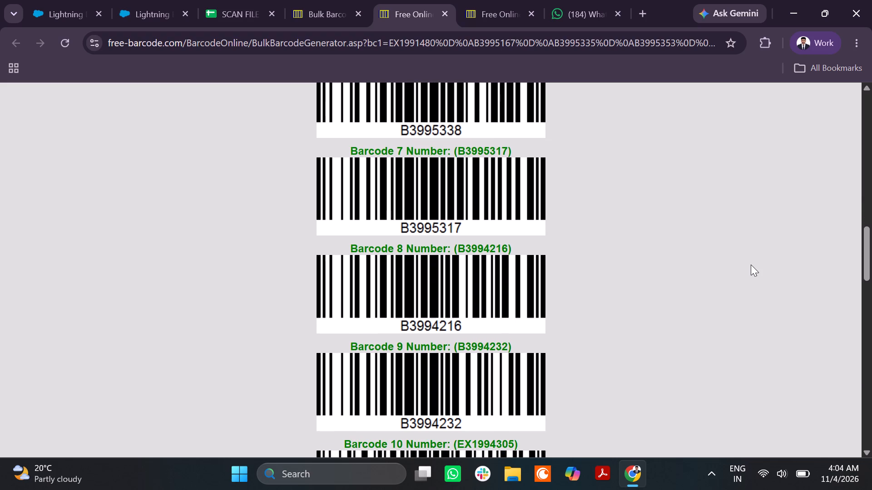
scroll(751, 265, "down", 4)
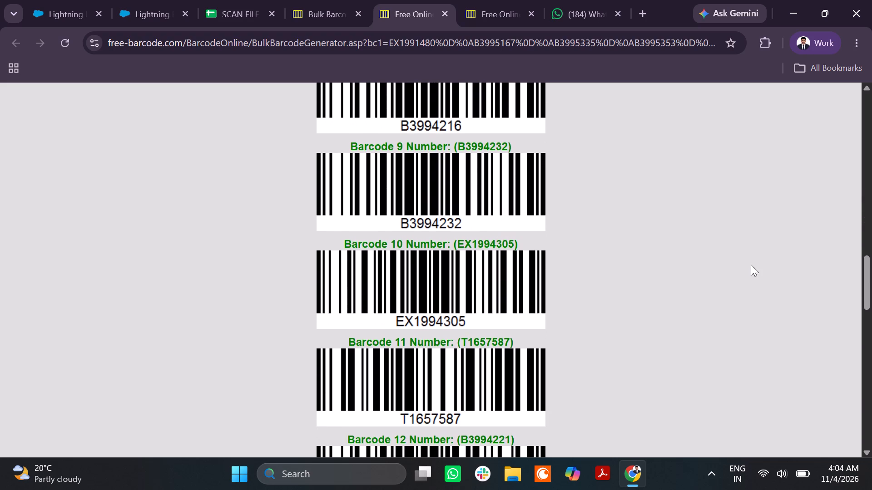
scroll(751, 265, "down", 4)
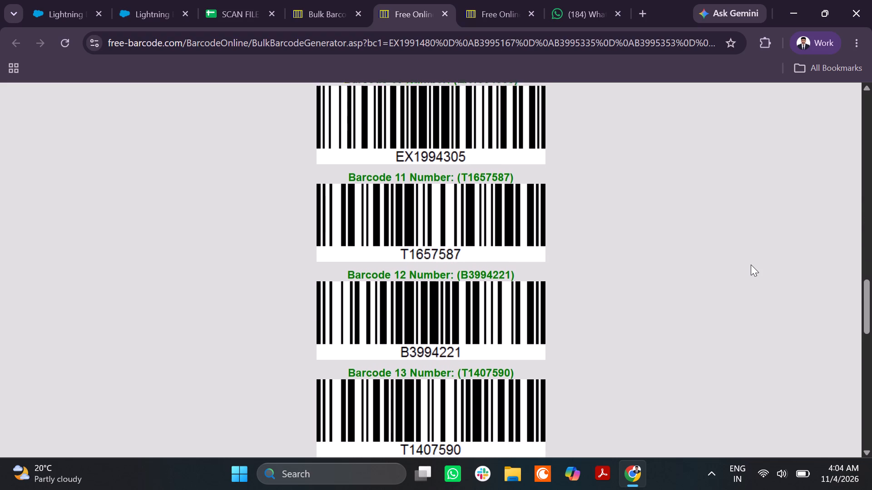
scroll(751, 265, "down", 3)
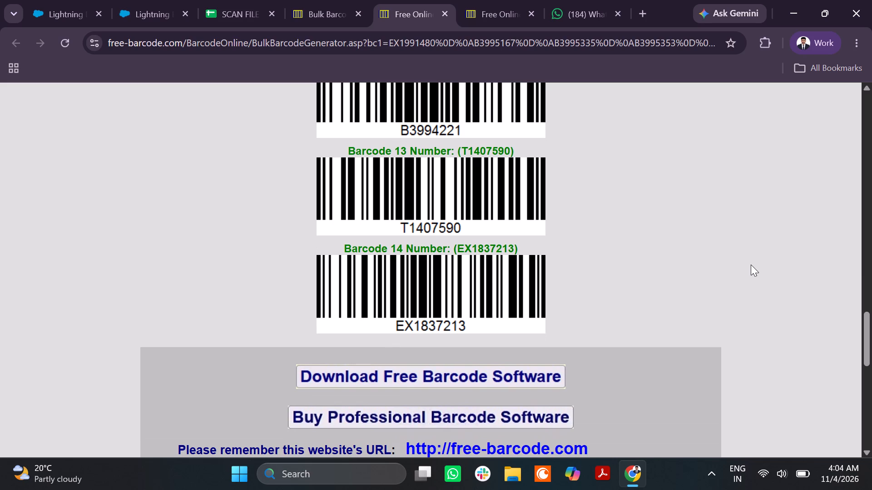
Close both generated BENGALURU - APT barcode pages and the WhatsApp page.
left_click(533, 14)
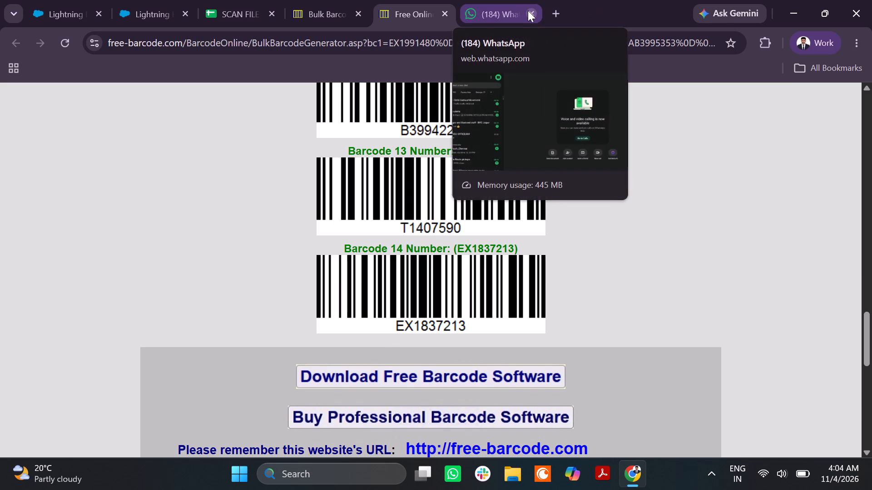
left_click(528, 10)
left_click(523, 10)
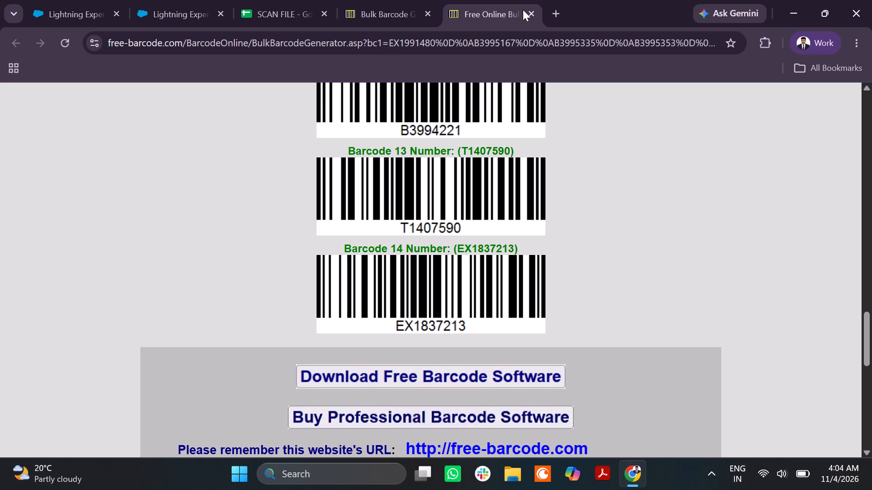
left_click(532, 11)
Clear the second BENGALURU - APT group's codes from the bulk generator's barcode data.
scroll(479, 184, "up", 3)
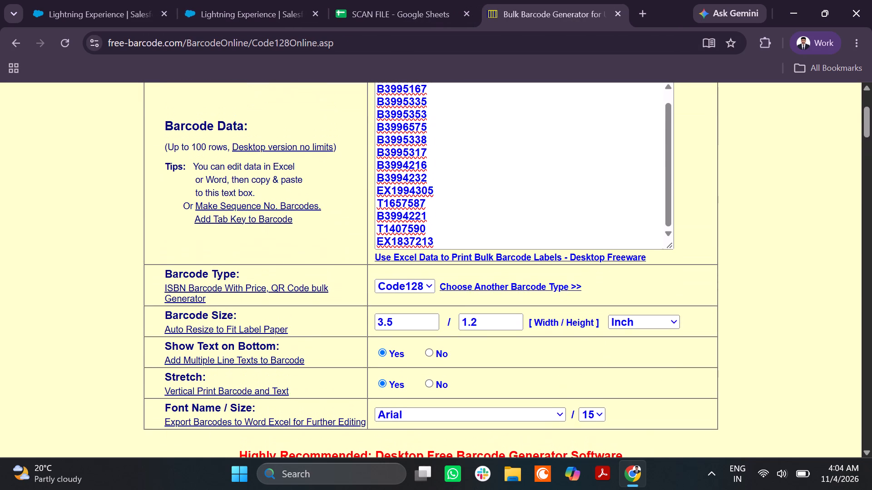
key("ctrl+a")
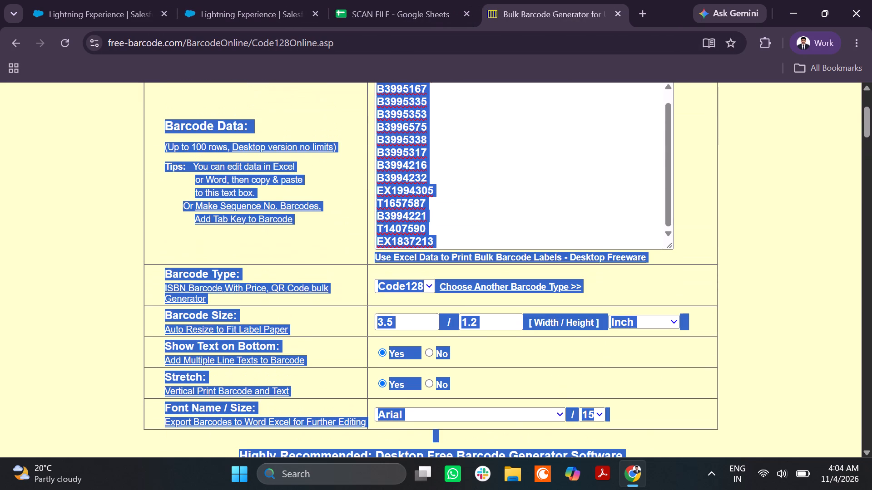
left_click(474, 180)
left_click(474, 180)
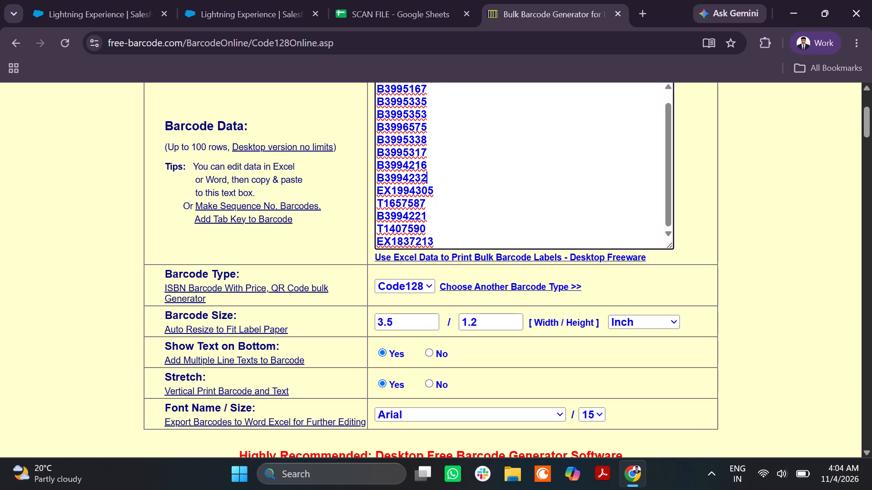
key("ctrl+a")
key("Delete")
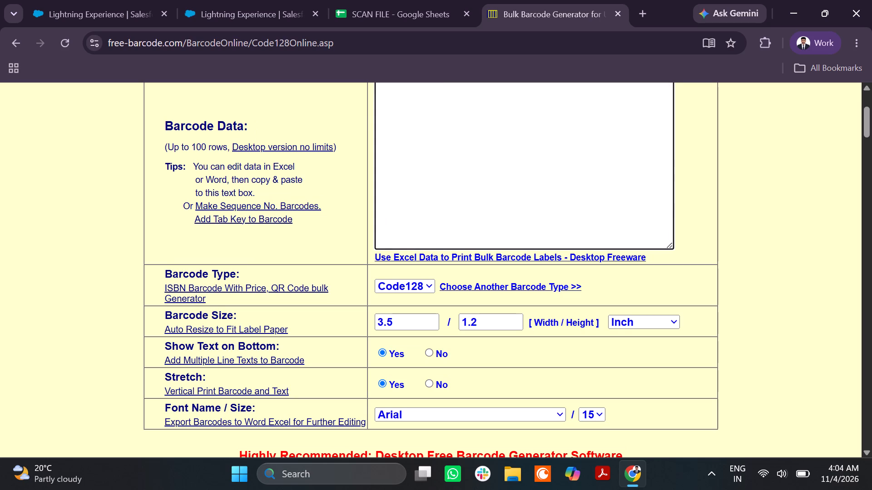
left_click(374, 0)
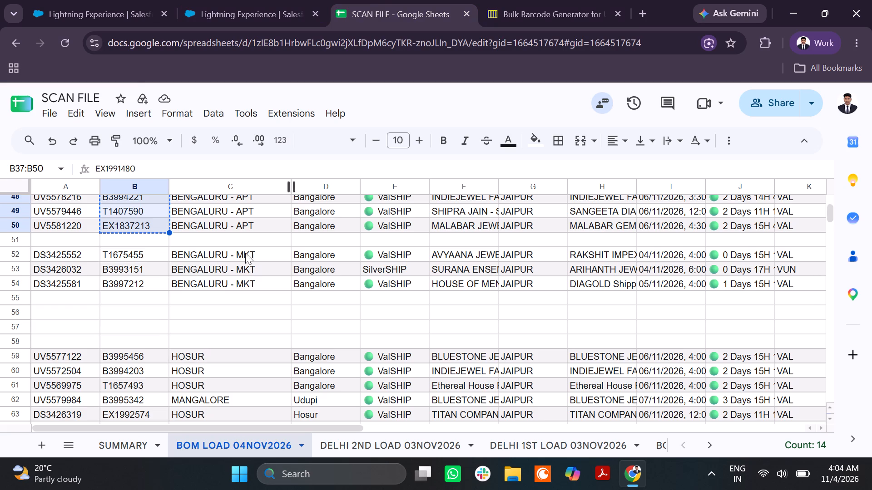
left_click(145, 258)
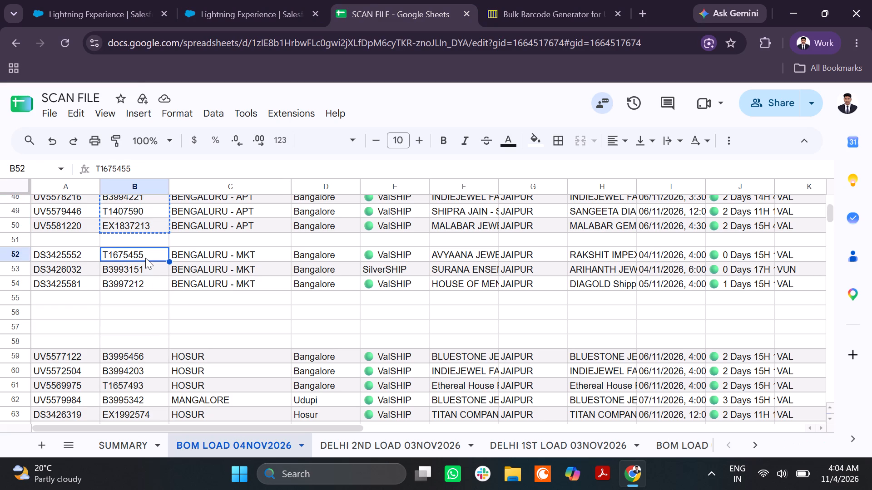
key("ctrl+shift+Down")
key("ctrl+c")
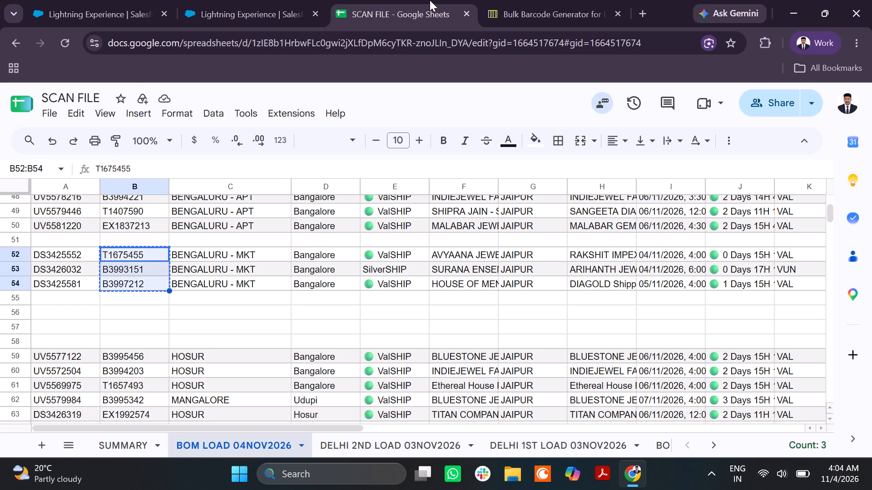
Paste the copied BENGALURU - MKT codes into the bulk generator's barcode data and generate their Code128 barcodes.
left_click(514, 0)
left_click(490, 174)
key("ctrl+v")
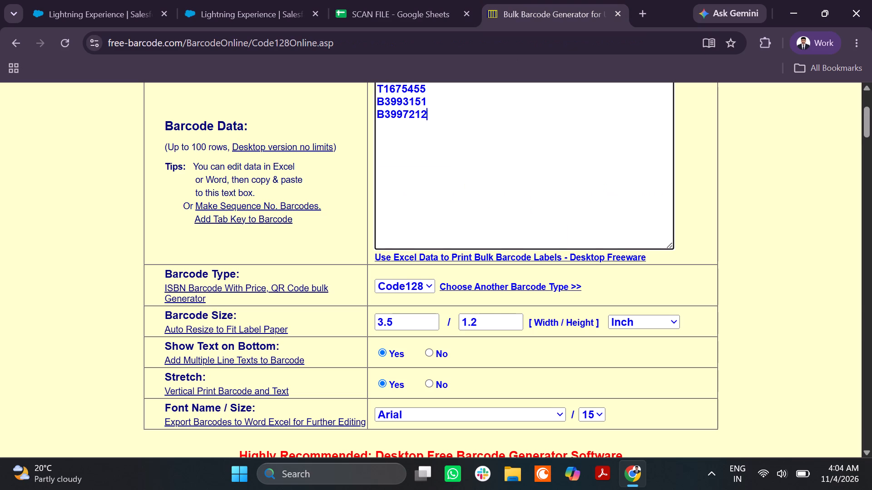
scroll(490, 174, "down", 5)
left_click(467, 204)
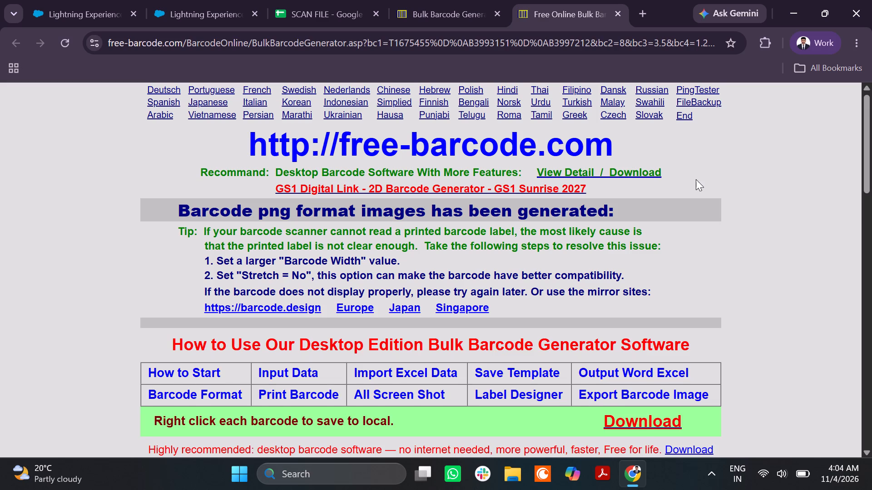
Go through the generated BENGALURU - MKT barcodes, from T1675455 to B3997212, and close their page.
scroll(696, 179, "down", 6)
scroll(696, 179, "up", 1)
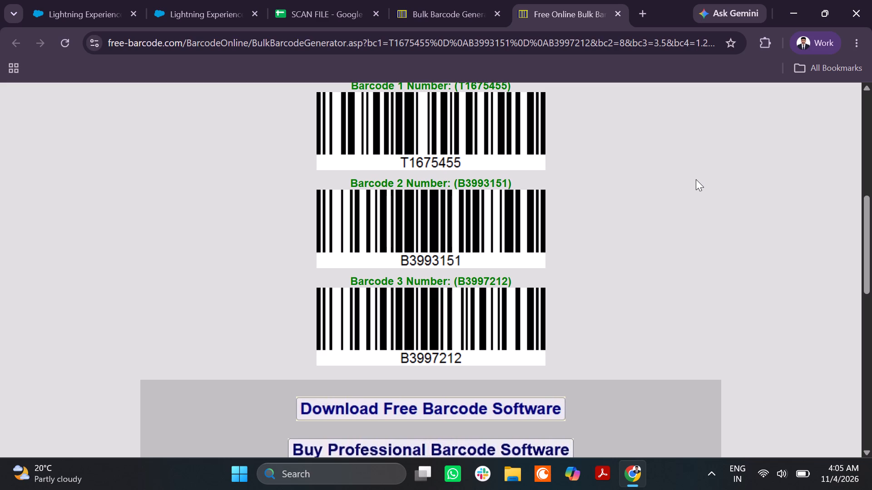
left_click(617, 14)
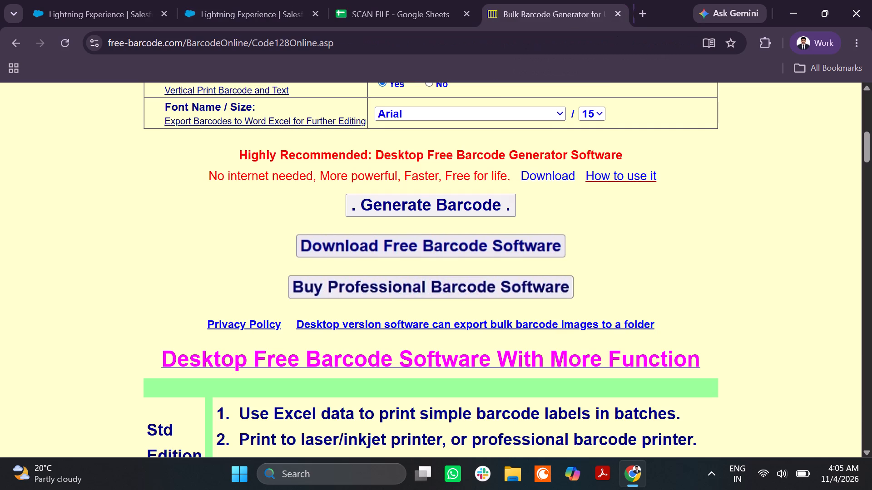
Clear the BENGALURU - MKT group's codes from the bulk generator's barcode data.
scroll(583, 180, "up", 4)
left_click(536, 143)
key("ctrl+a")
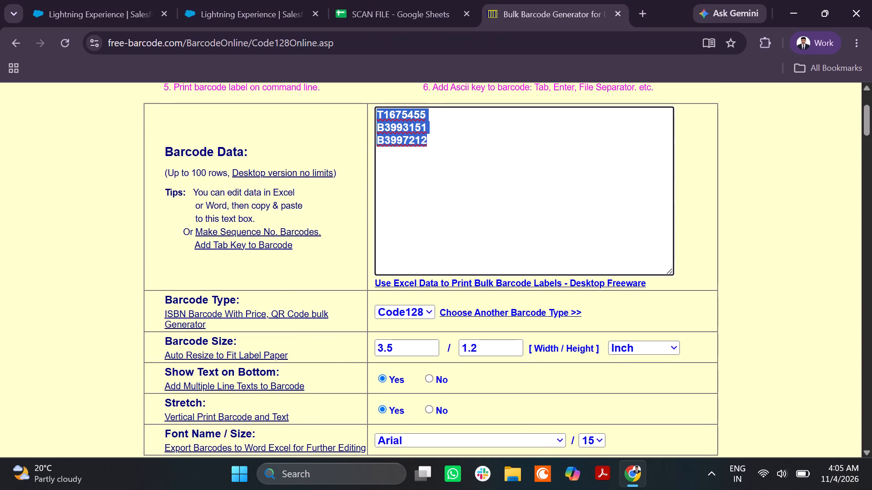
key("Delete")
In the SCAN FILE's BOM LOAD 04NOV2026 sheet, copy the BLR MIX group's parcel codes in B59:B72, starting at B3995456.
left_click(396, 0)
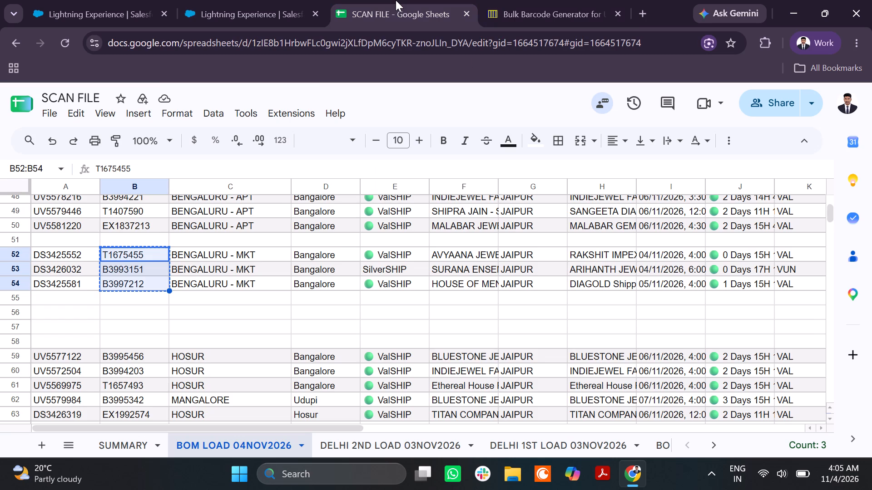
left_click(143, 362)
scroll(143, 362, "down", 1)
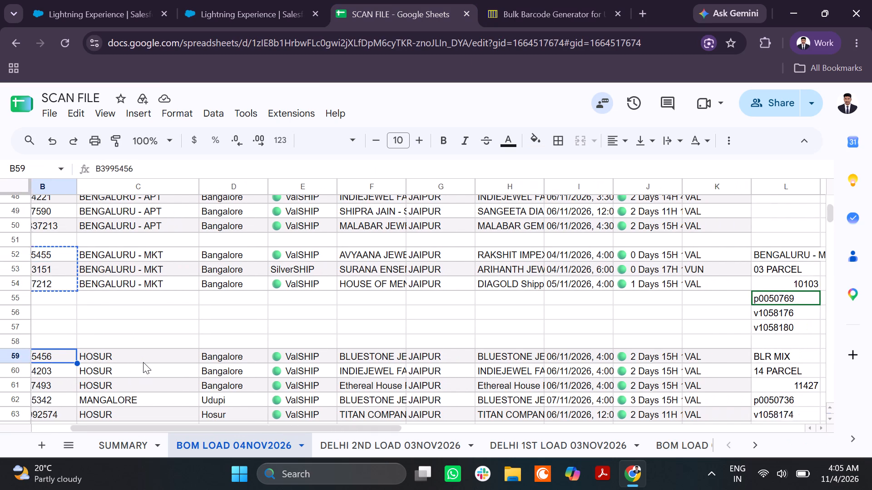
scroll(143, 362, "down", 1)
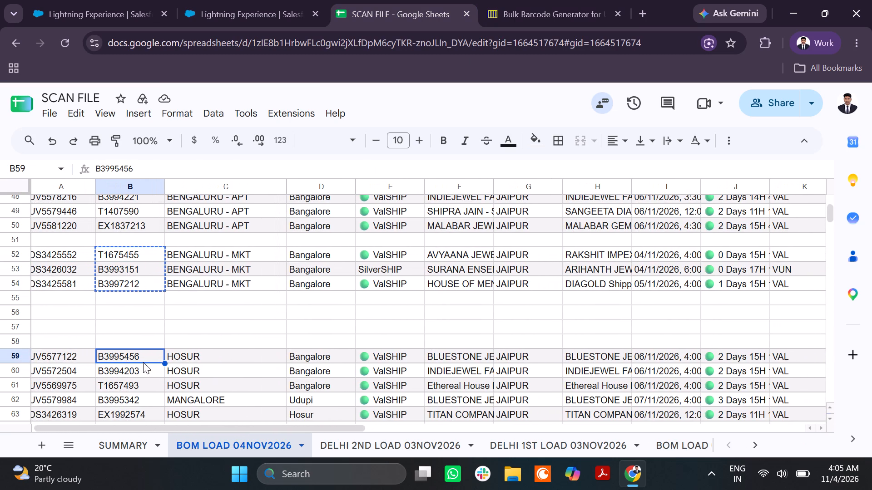
key("ctrl+shift+Down")
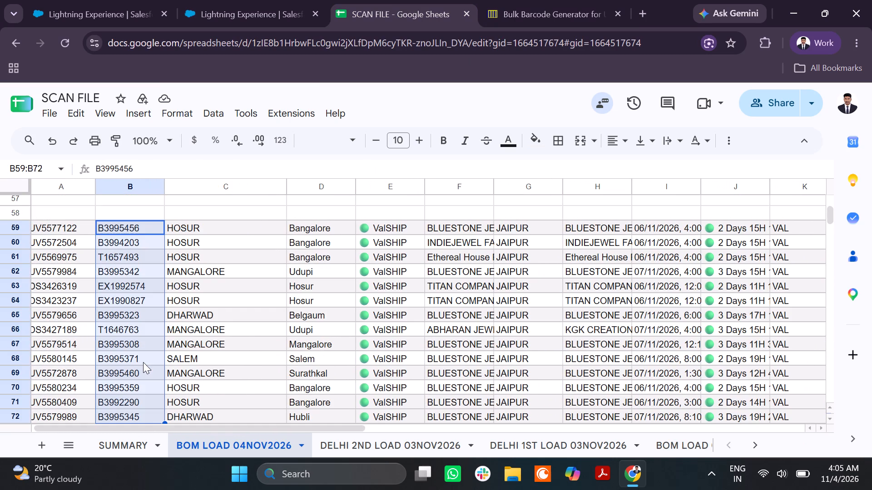
key("ctrl+c")
scroll(143, 362, "down", 3)
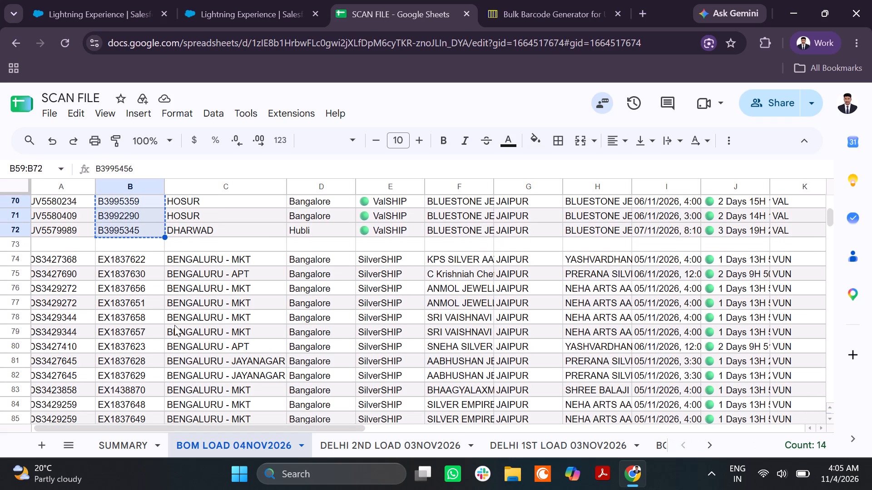
scroll(203, 350, "left", 3)
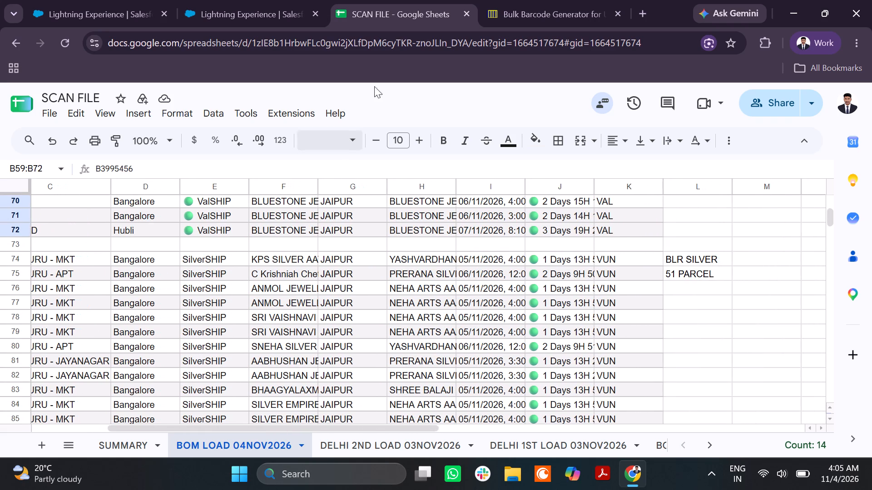
Paste the copied BLR MIX codes into the bulk generator's barcode data and generate their Code128 barcodes.
left_click(539, 0)
left_click(498, 189)
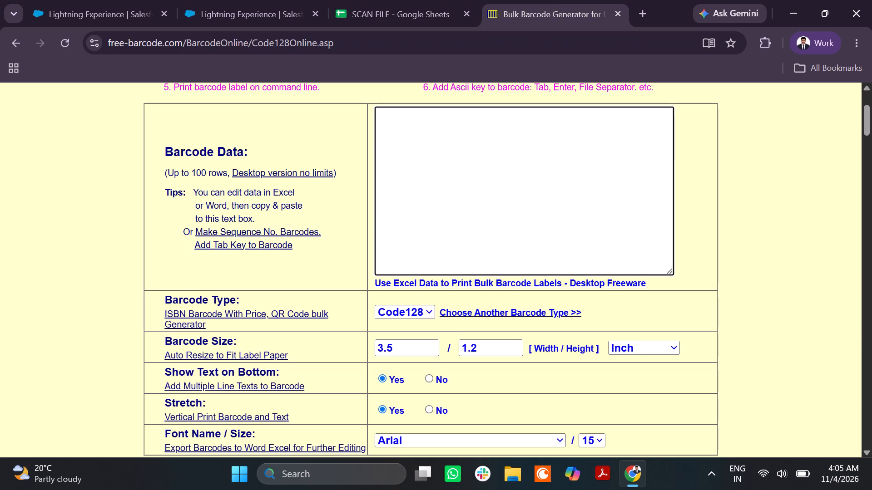
key("ctrl+v")
scroll(498, 189, "down", 8)
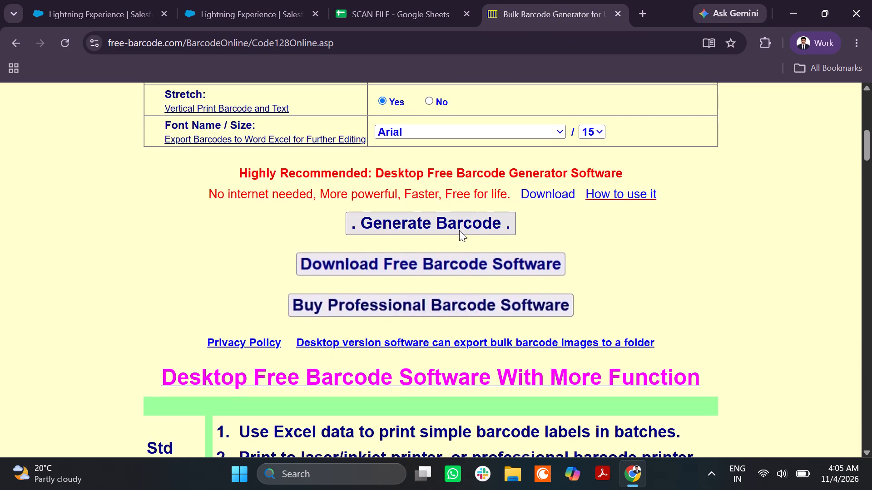
left_click(459, 230)
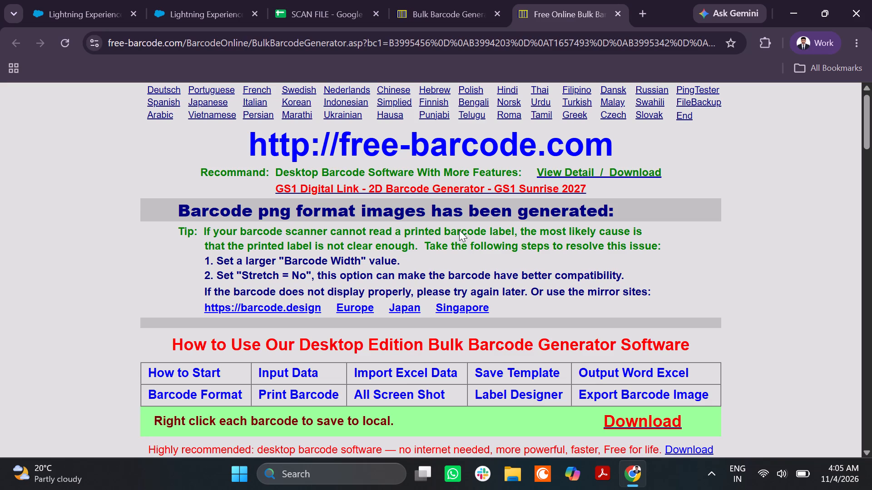
Go through the generated BLR MIX barcodes, from B3995456 to B3995345, and close their page.
scroll(753, 210, "down", 1)
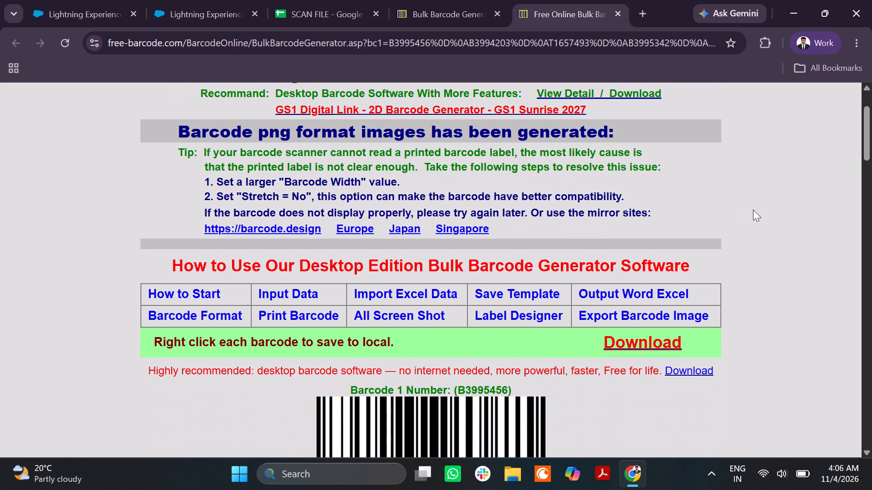
scroll(753, 210, "down", 4)
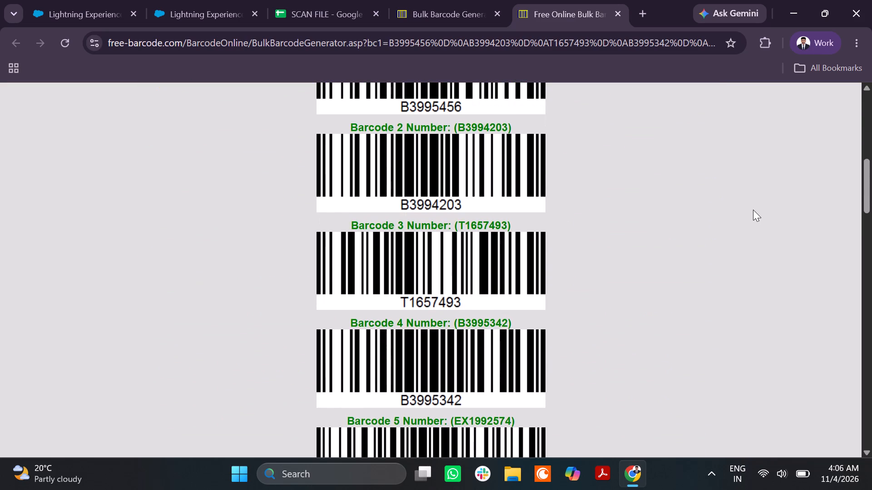
scroll(753, 210, "down", 3)
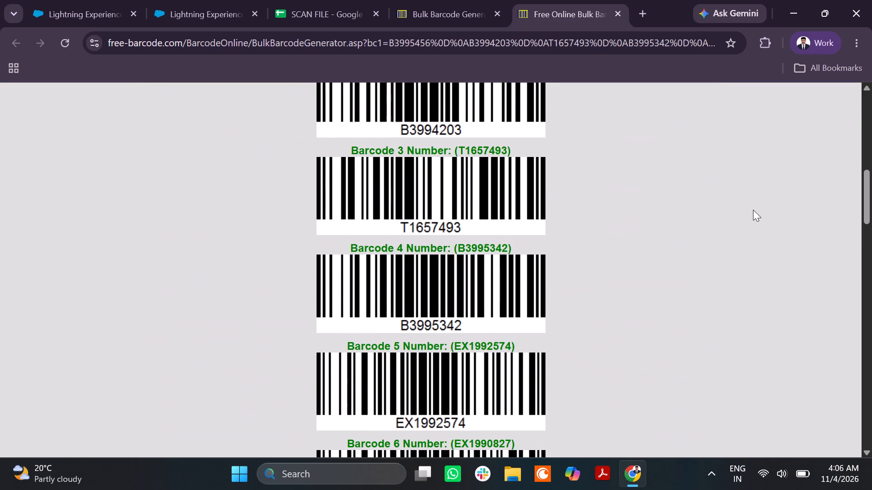
scroll(753, 210, "down", 4)
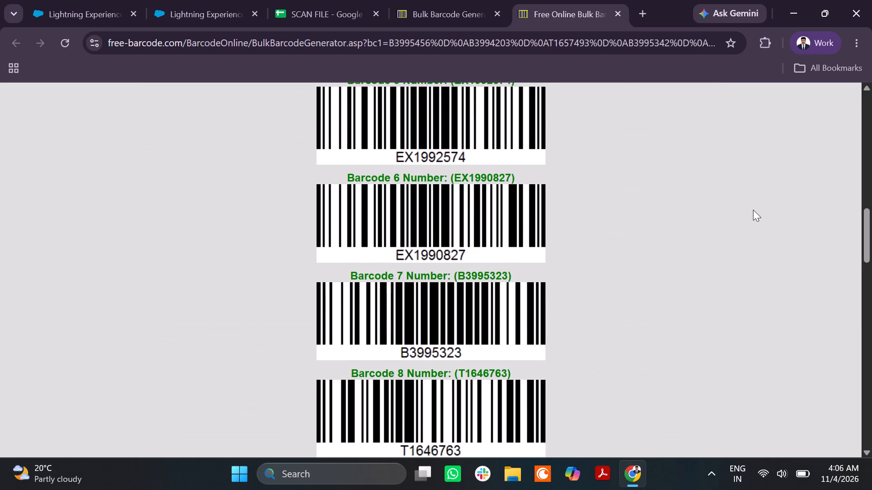
scroll(753, 210, "down", 1)
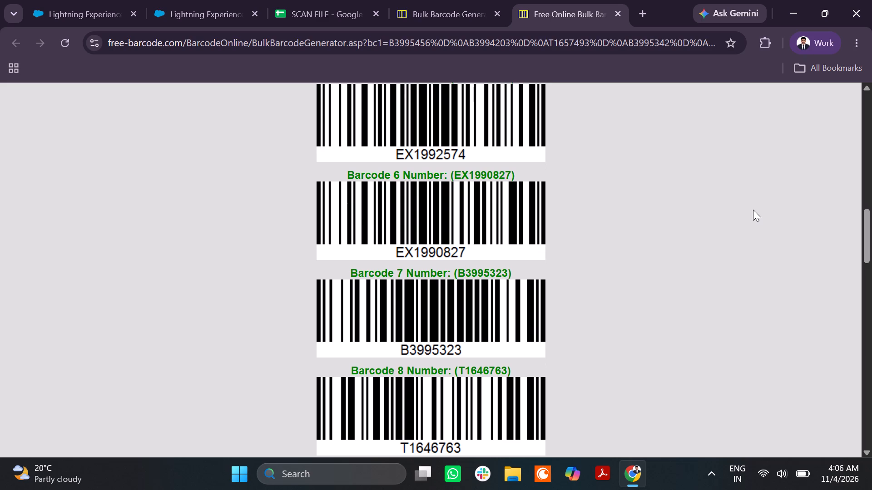
scroll(753, 210, "down", 1)
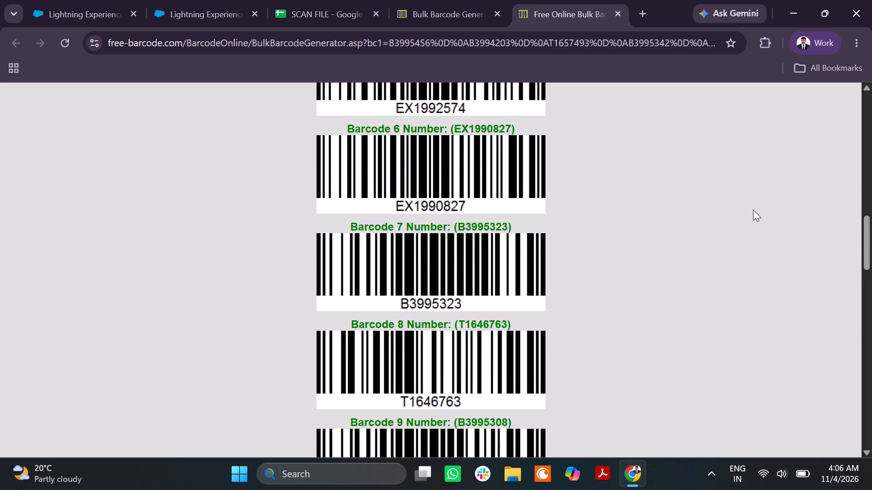
scroll(753, 210, "down", 2)
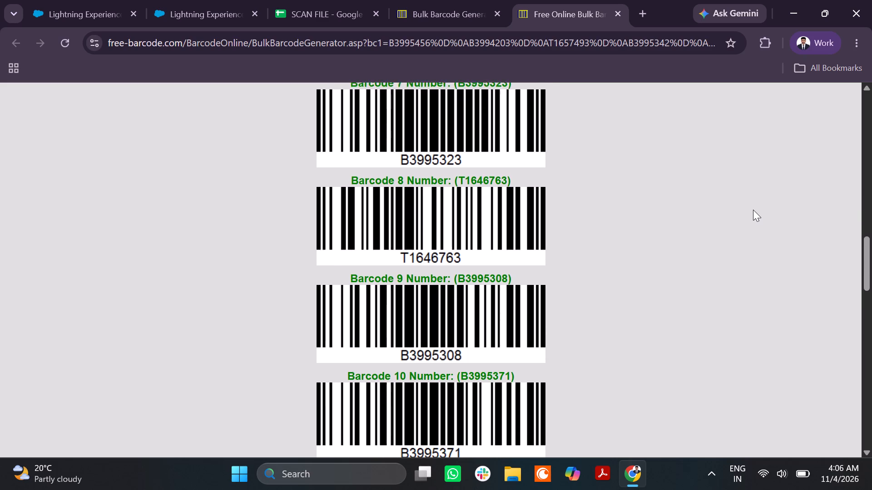
scroll(753, 210, "down", 4)
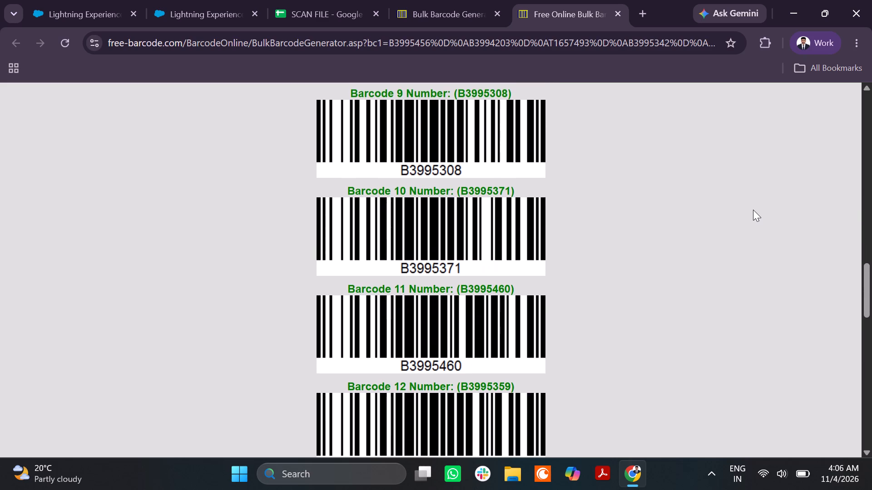
scroll(753, 210, "down", 4)
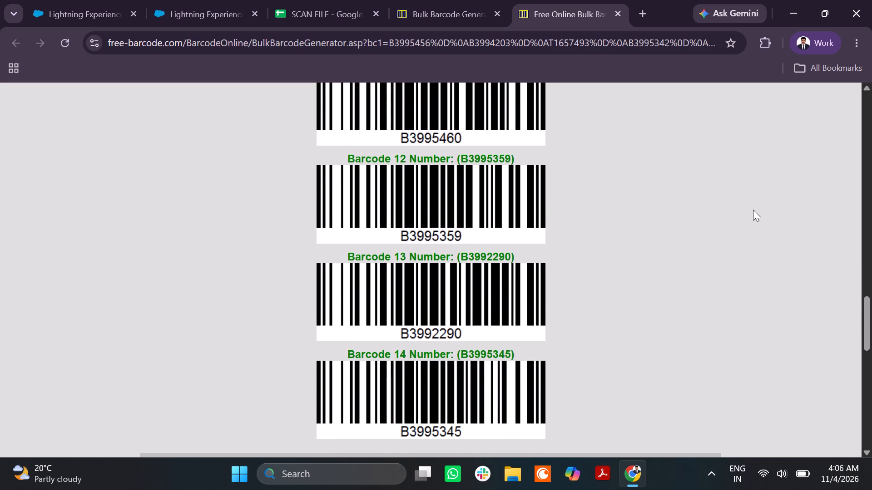
scroll(753, 210, "down", 2)
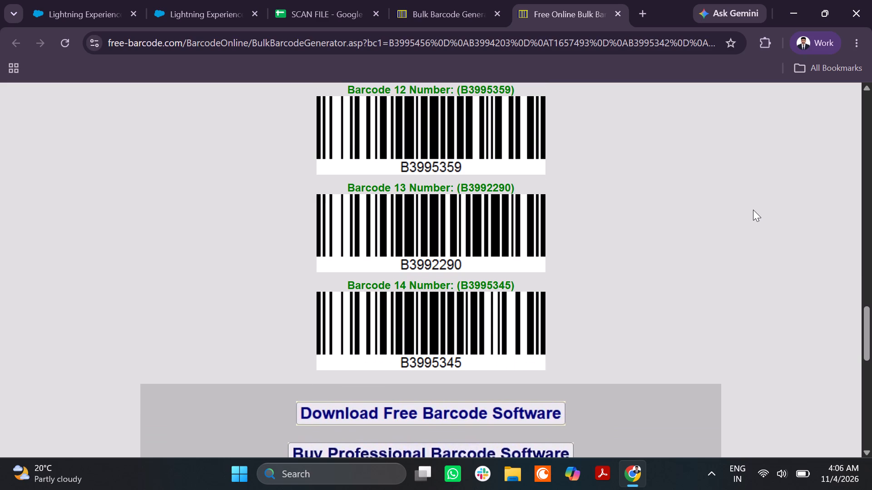
left_click(618, 12)
Clear the BLR MIX group's codes from the bulk generator's barcode data.
scroll(540, 136, "up", 4)
left_click(508, 216)
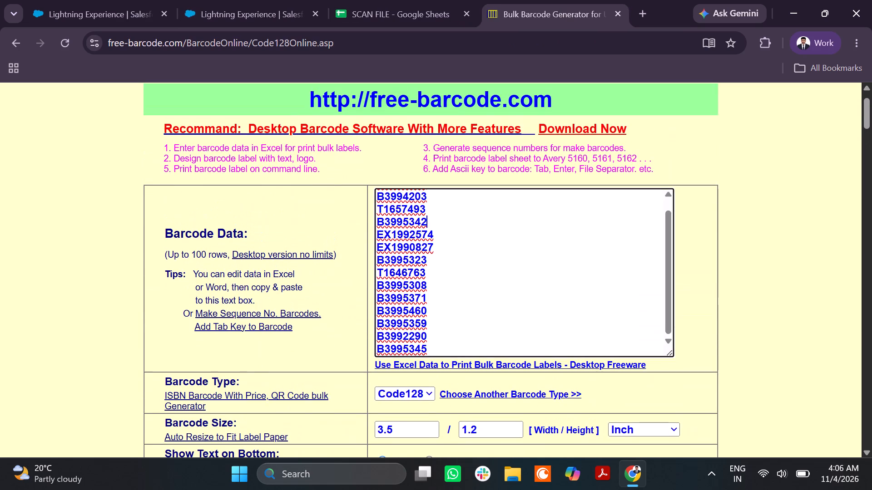
key("ctrl+a")
key("Delete")
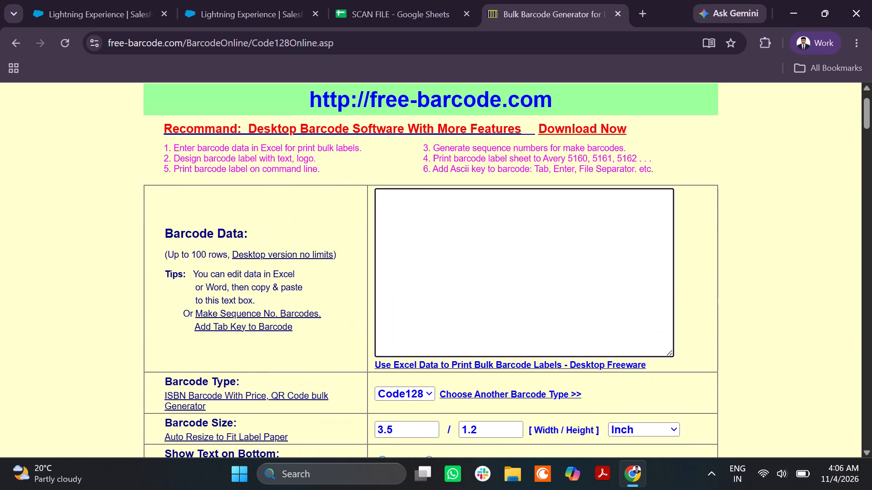
In the SCAN FILE's BOM LOAD 04NOV2026 sheet, look through the parcel groups below the BLR MIX group.
left_click(444, 0)
scroll(239, 309, "right", 3)
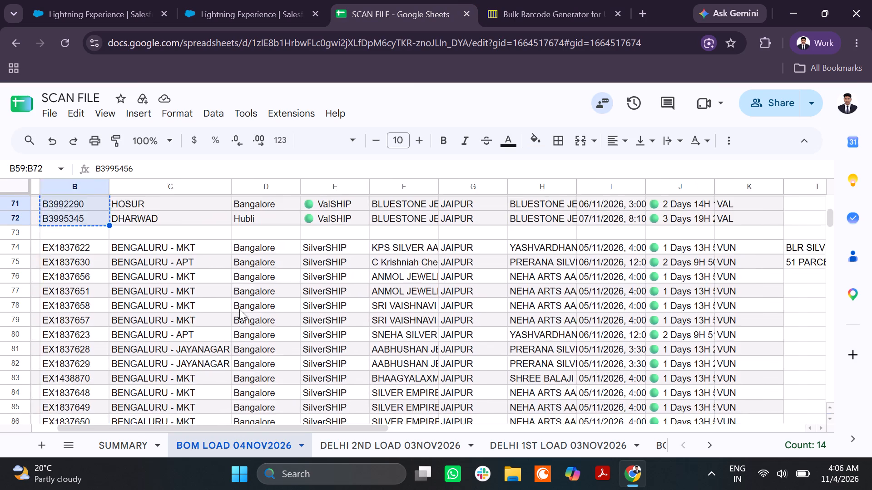
scroll(239, 309, "right", 1)
scroll(239, 309, "down", 7)
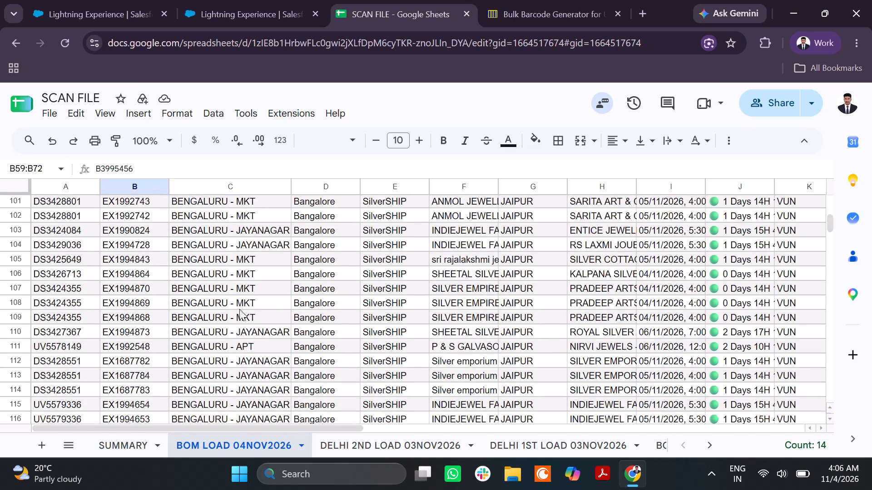
scroll(239, 309, "down", 3)
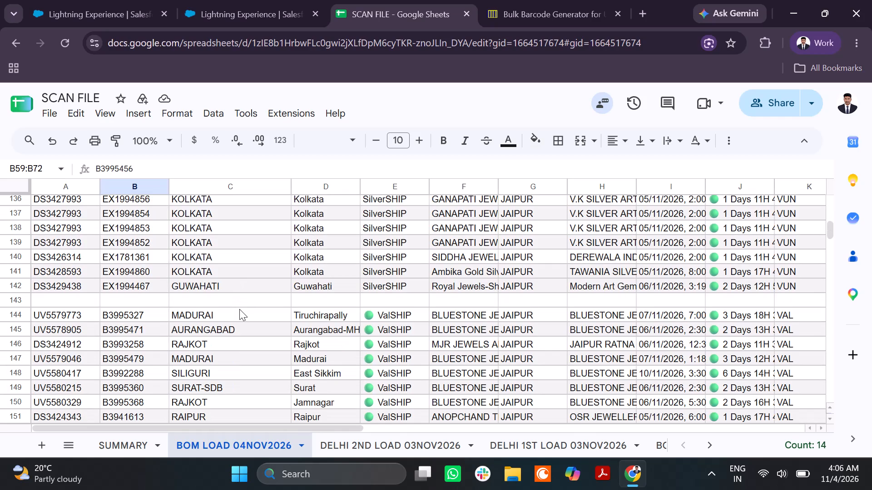
In the SCAN FILE's SUMMARY sheet, look through the dated airline shipment tables towards the most recent connection dates.
left_click(124, 436)
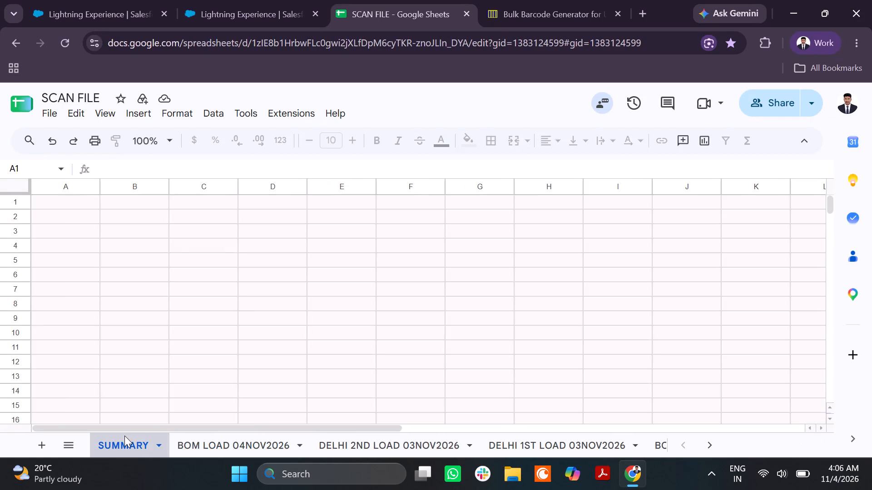
scroll(154, 353, "down", 6)
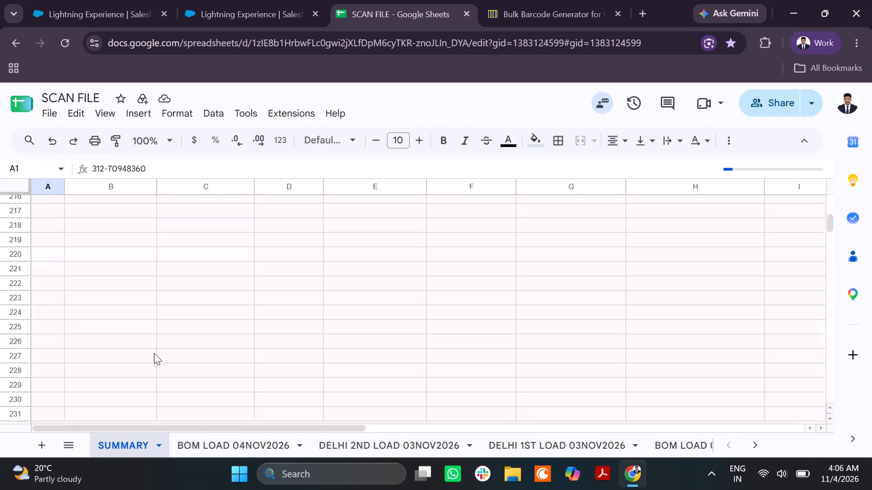
scroll(154, 353, "down", 7)
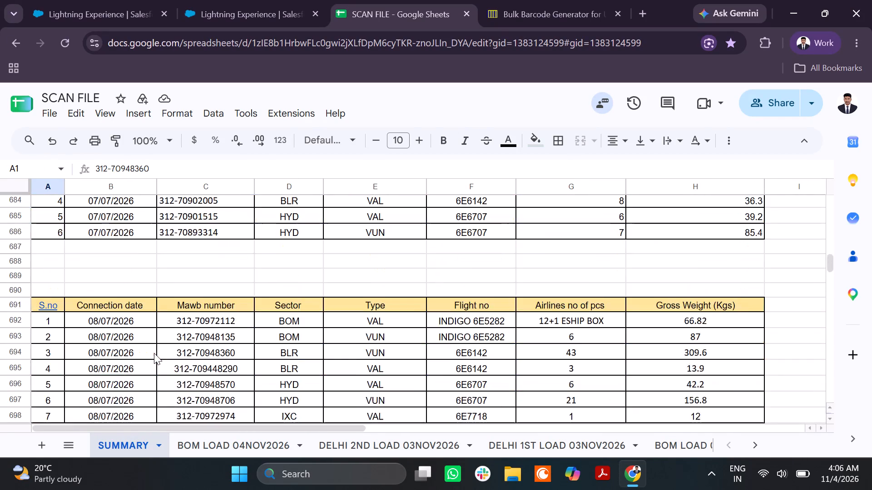
scroll(154, 353, "down", 6)
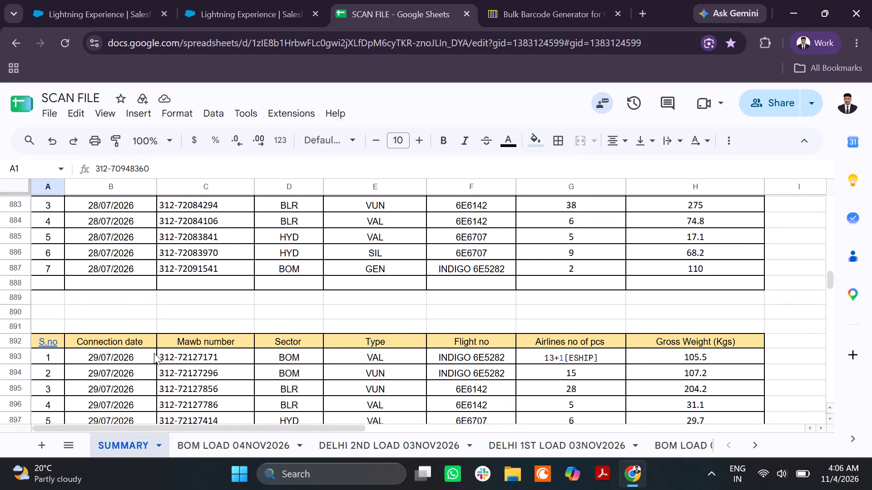
scroll(154, 353, "down", 9)
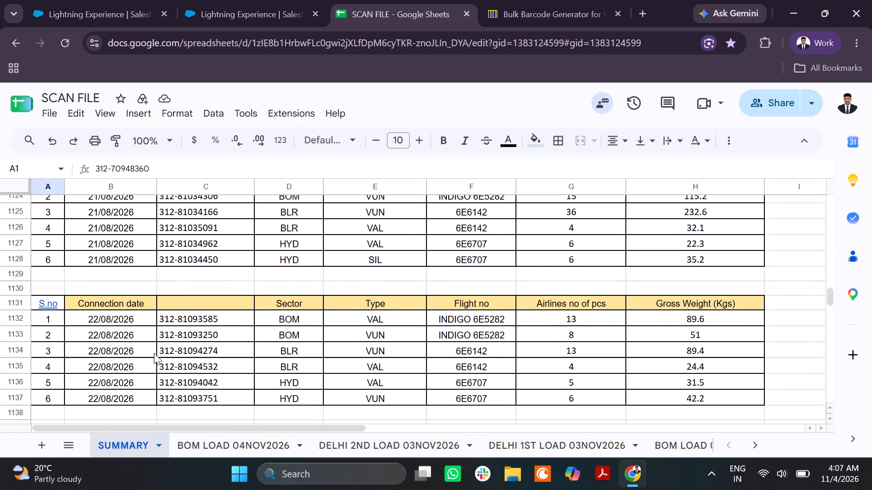
scroll(154, 353, "down", 8)
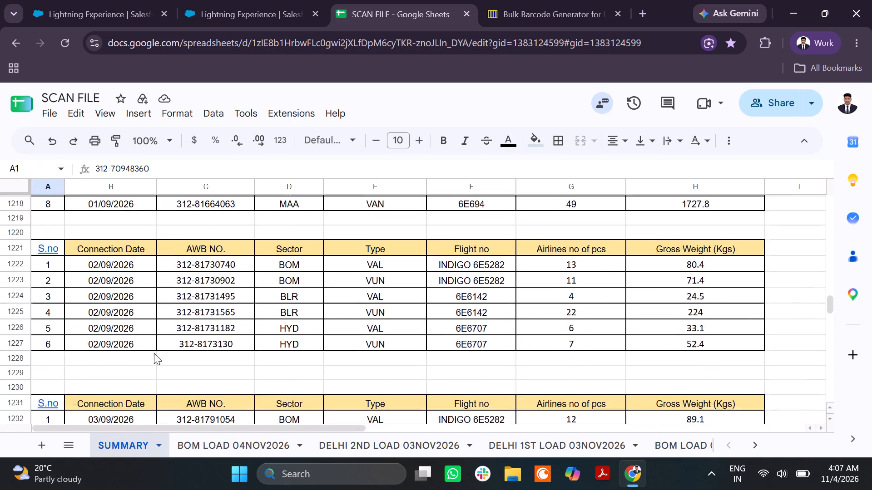
scroll(154, 353, "down", 9)
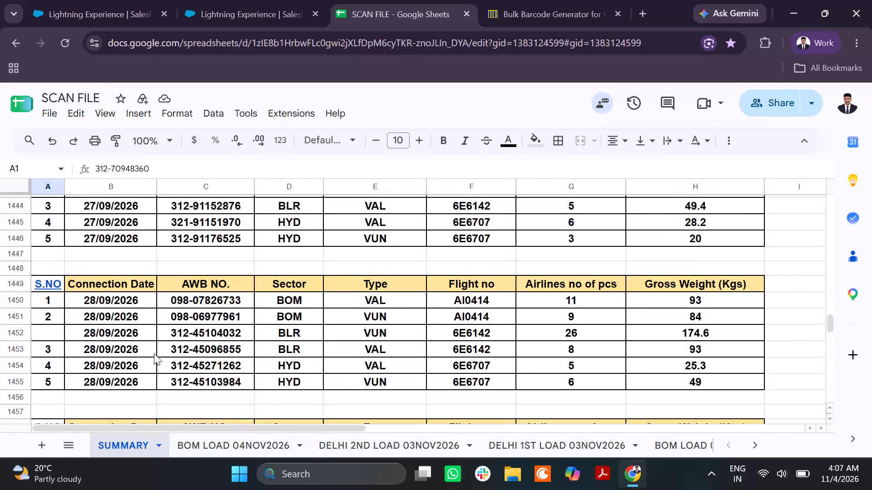
scroll(154, 353, "down", 8)
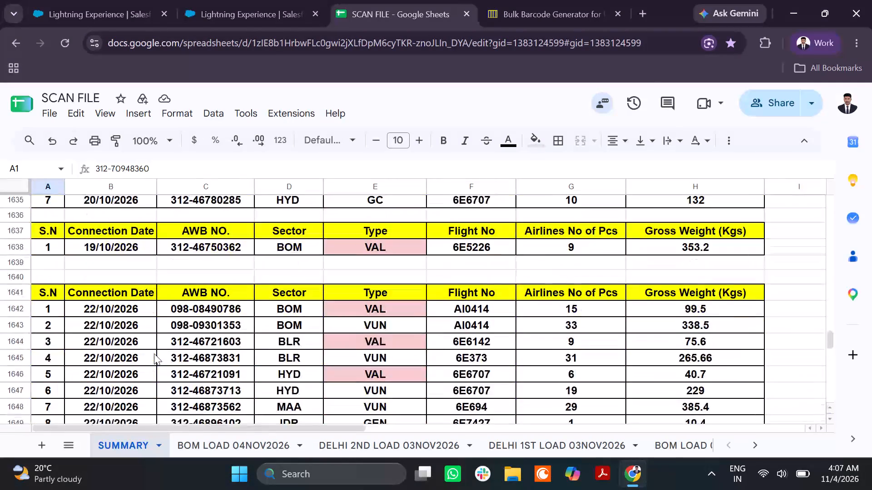
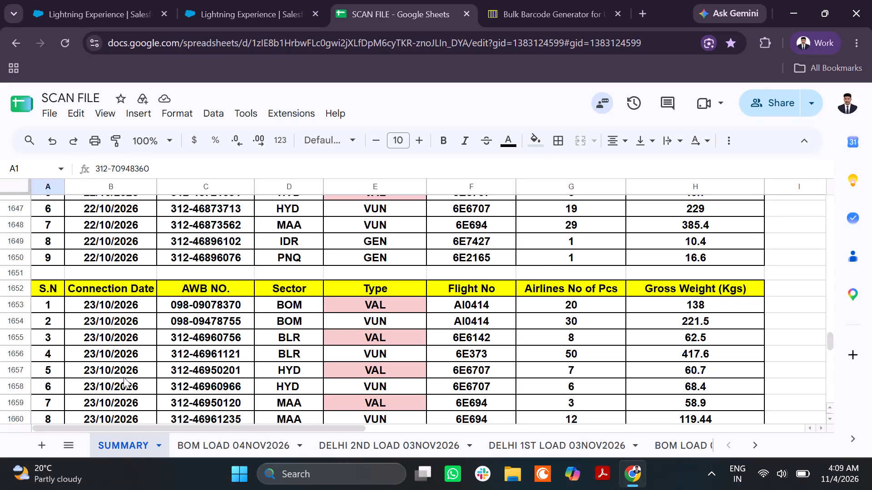
In the SUMMARY sheet, look through the latest airline shipment tables down to the 04/11/2026 connection date.
scroll(124, 377, "down", 5)
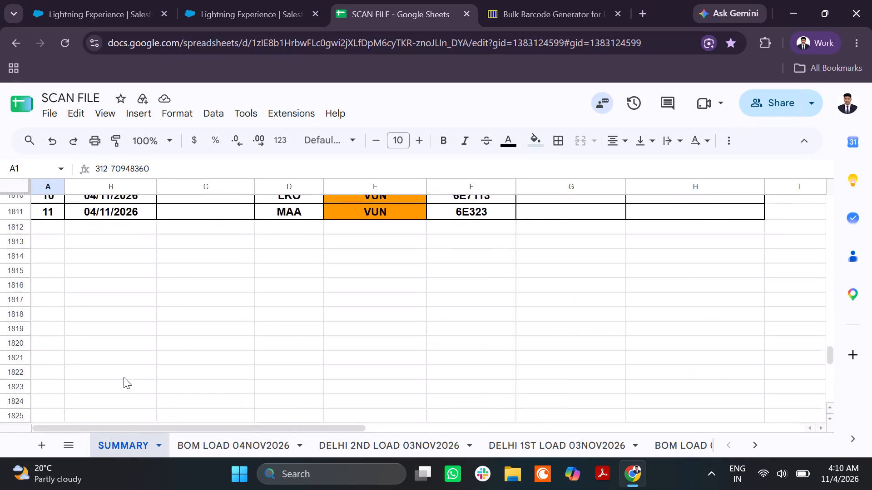
scroll(124, 377, "down", 3)
scroll(124, 377, "up", 2)
scroll(124, 377, "down", 2)
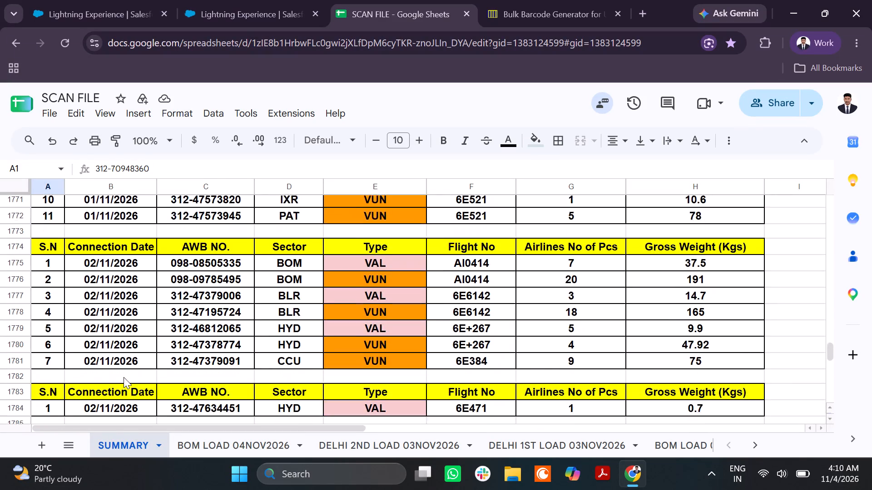
scroll(124, 377, "down", 4)
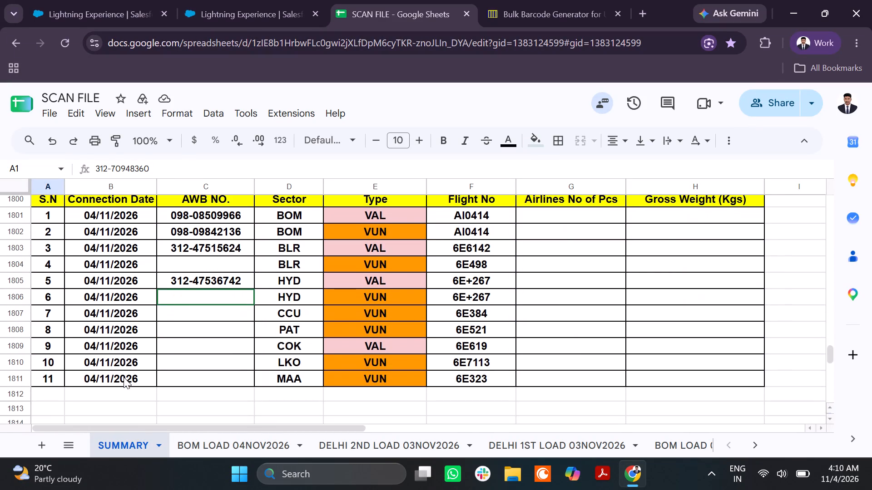
In the BOM LOAD 04NOV2026 sheet, look through the parcel groups below the RAIPUR row down to the VIJAYAWADA group.
left_click(198, 455)
left_click(248, 412)
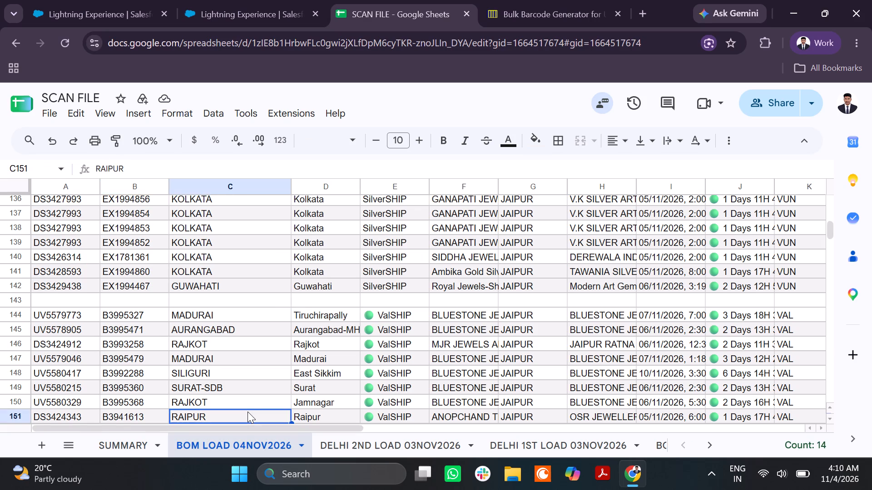
scroll(248, 412, "down", 10)
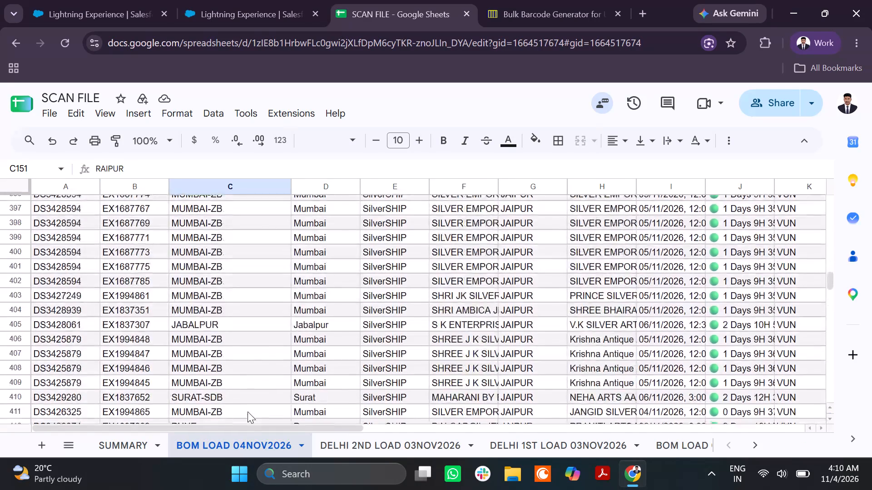
scroll(248, 412, "down", 4)
scroll(248, 412, "up", 8)
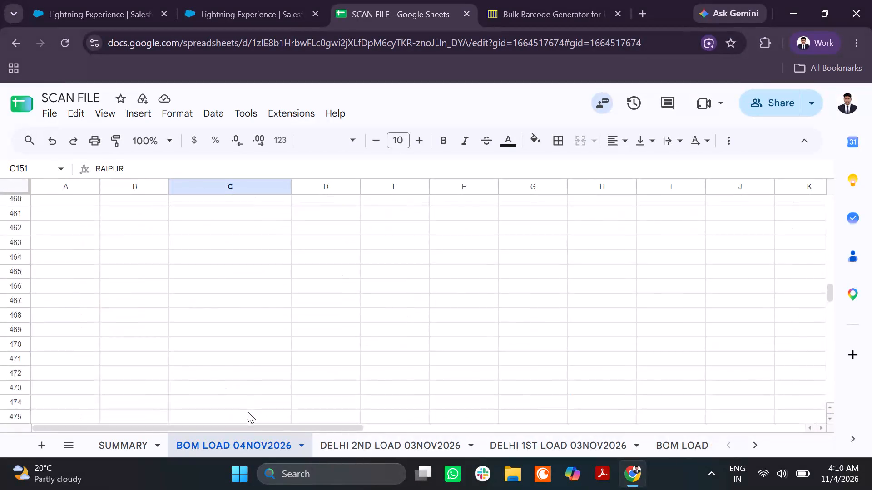
scroll(248, 412, "up", 3)
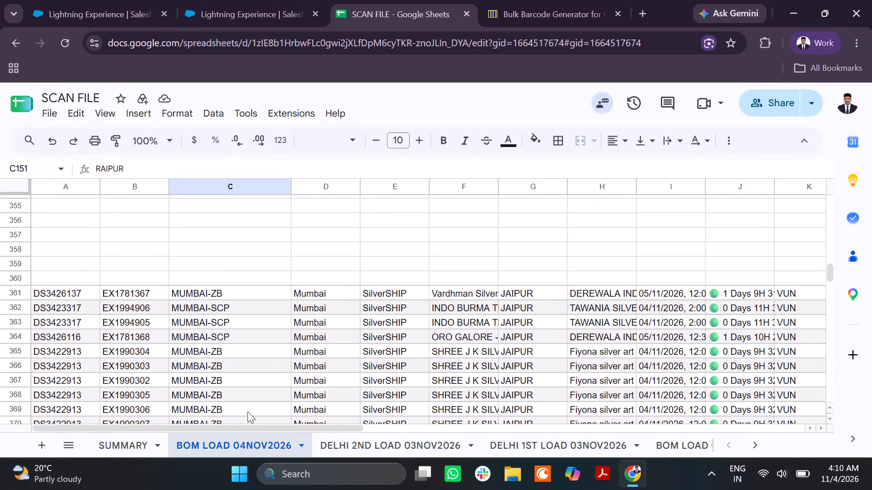
scroll(248, 412, "up", 2)
scroll(248, 412, "down", 5)
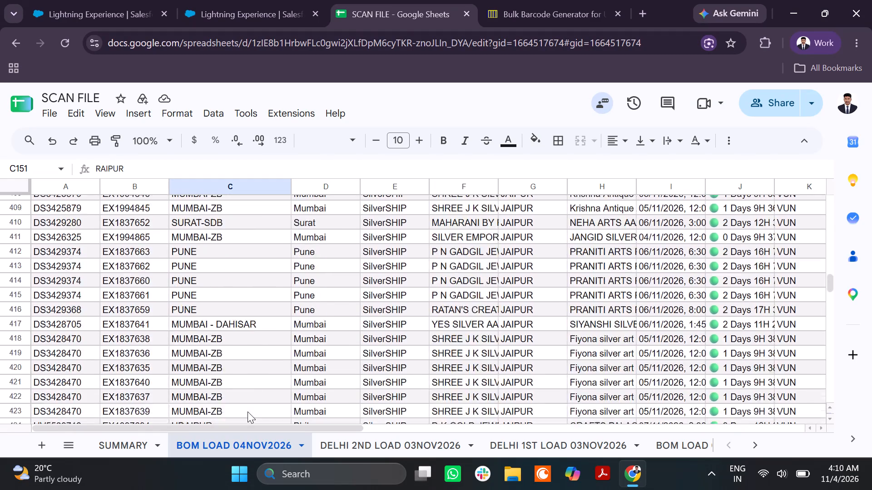
scroll(248, 412, "down", 1)
scroll(248, 412, "up", 1)
scroll(248, 412, "down", 3)
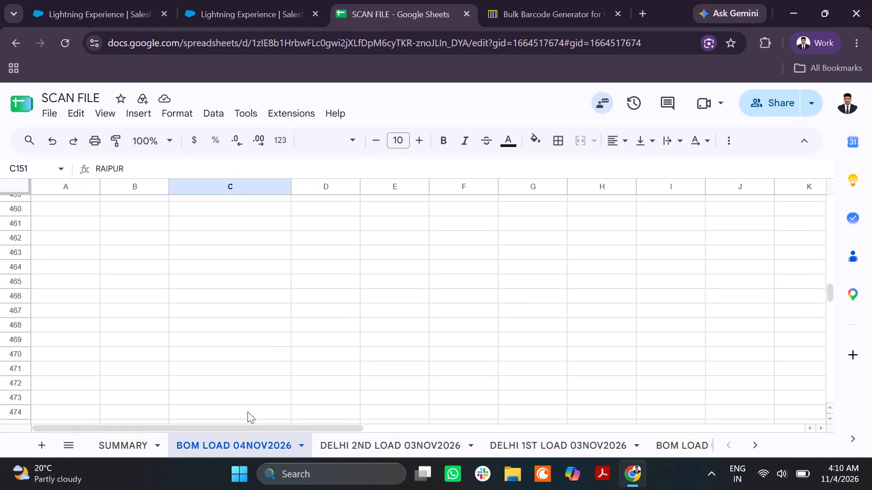
scroll(248, 412, "down", 4)
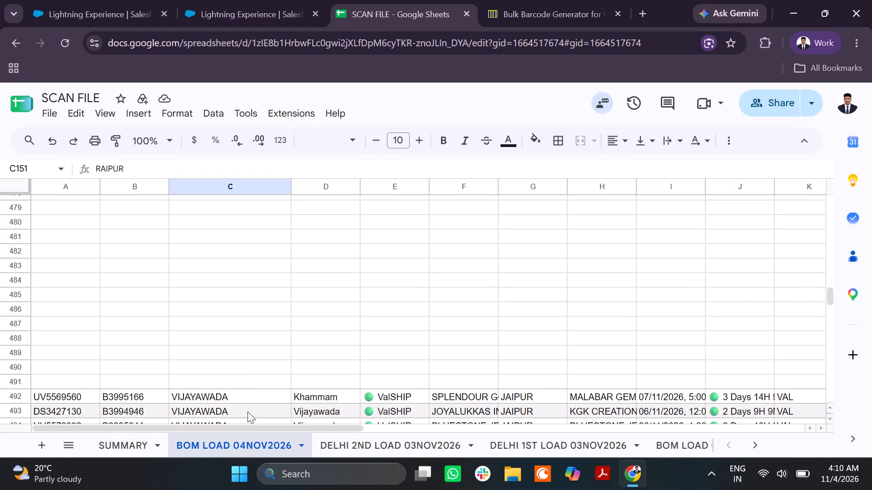
scroll(248, 412, "down", 1)
left_click(159, 373)
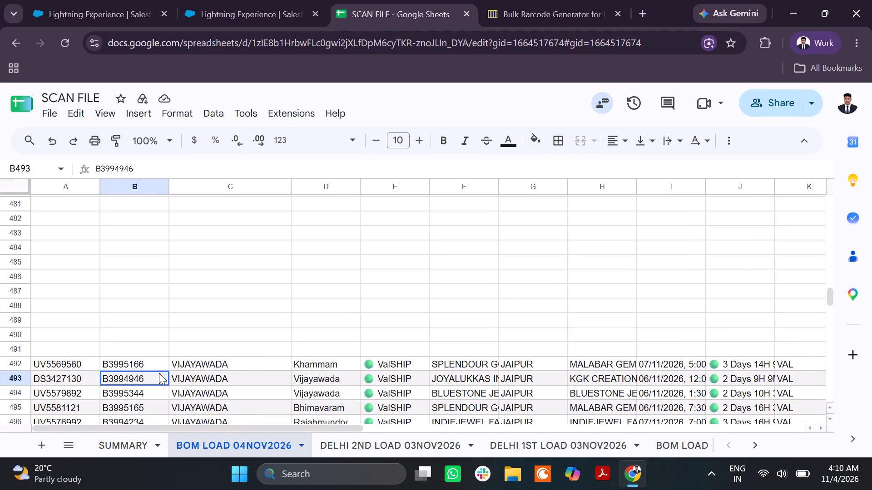
key("Up")
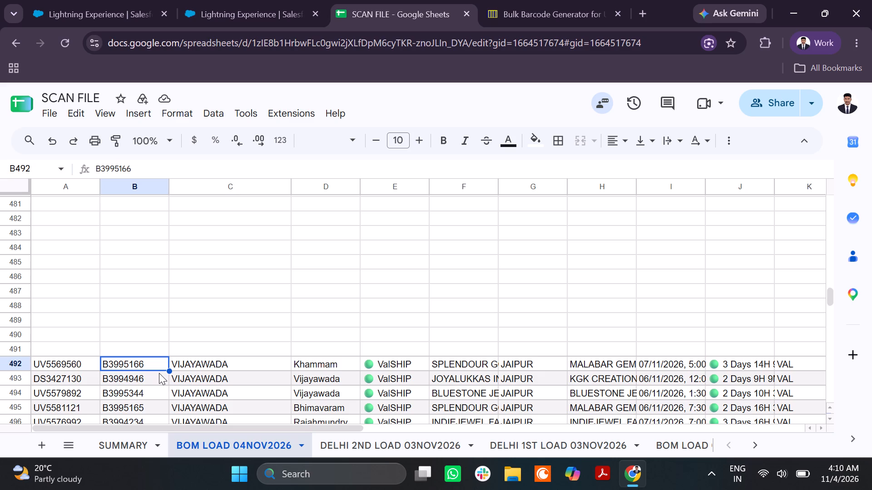
key("ctrl+shift+Down")
key("ctrl+c")
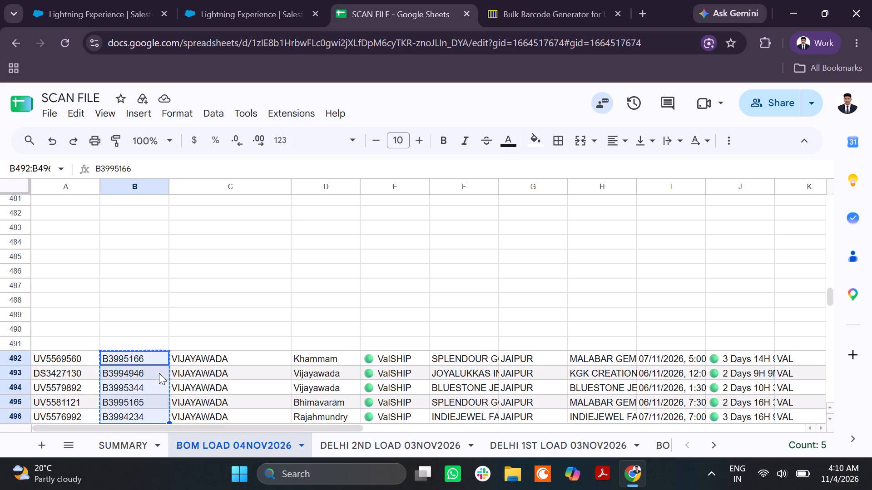
scroll(159, 373, "down", 3)
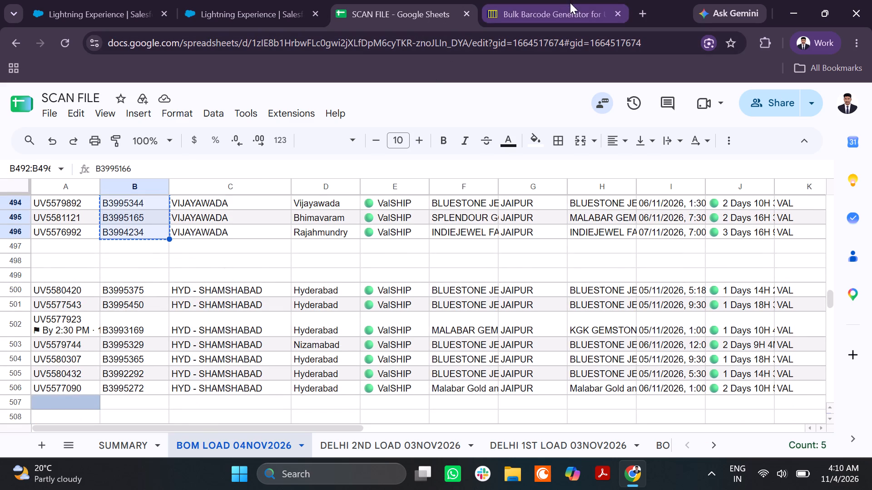
Paste the VIJAYAWADA codes into the bulk generator's barcode data and generate their Code128 barcodes.
left_click(570, 3)
left_click(460, 230)
key("ctrl+v")
scroll(460, 230, "down", 4)
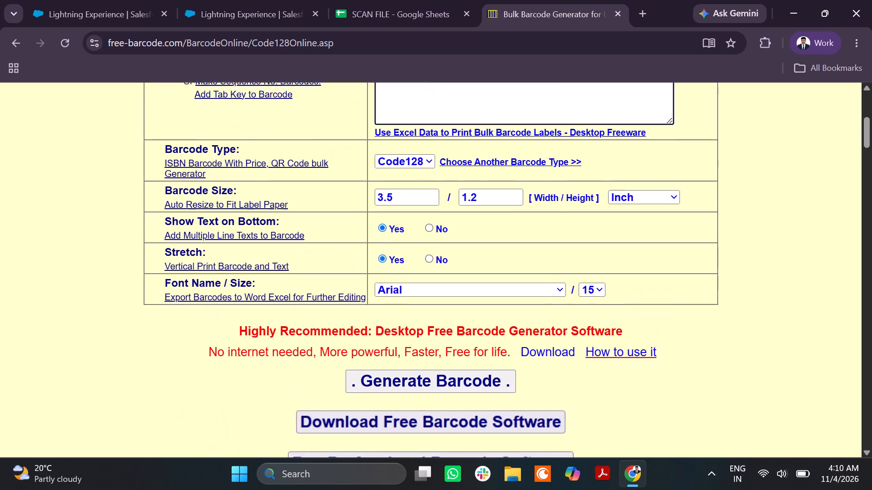
left_click(419, 365)
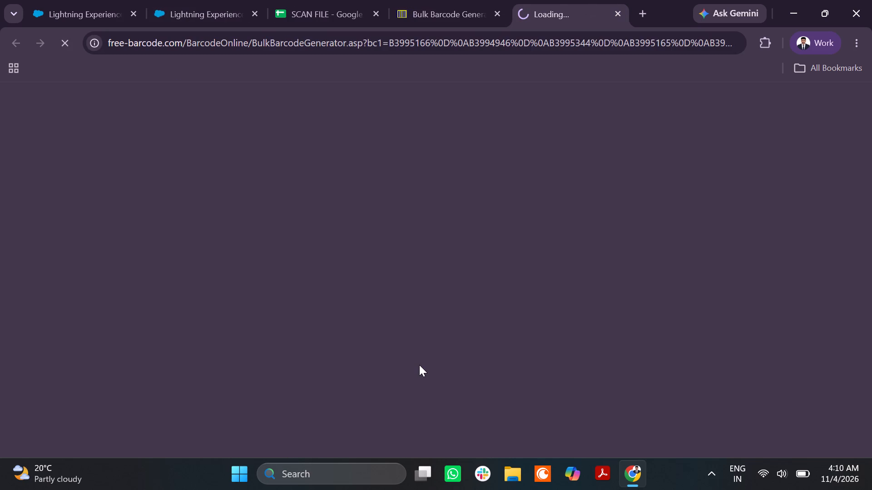
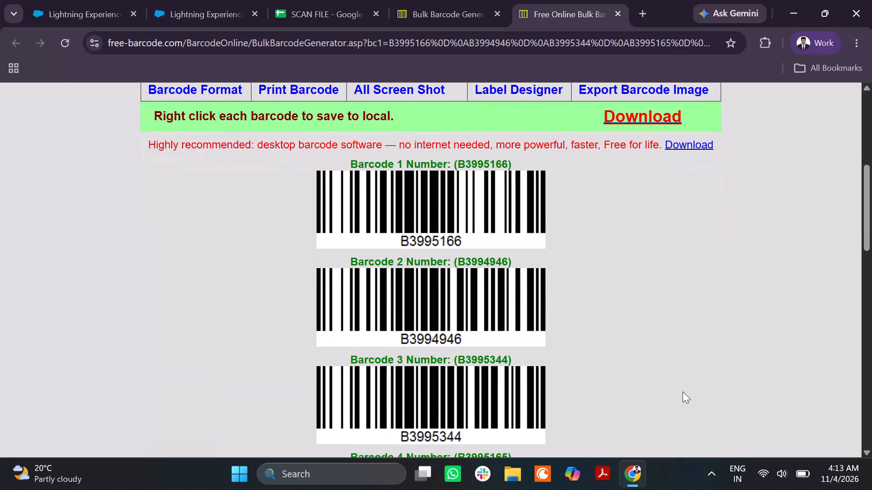
Go through the generated VIJAYAWADA barcodes down to B3994234 and close their results page.
scroll(683, 392, "down", 2)
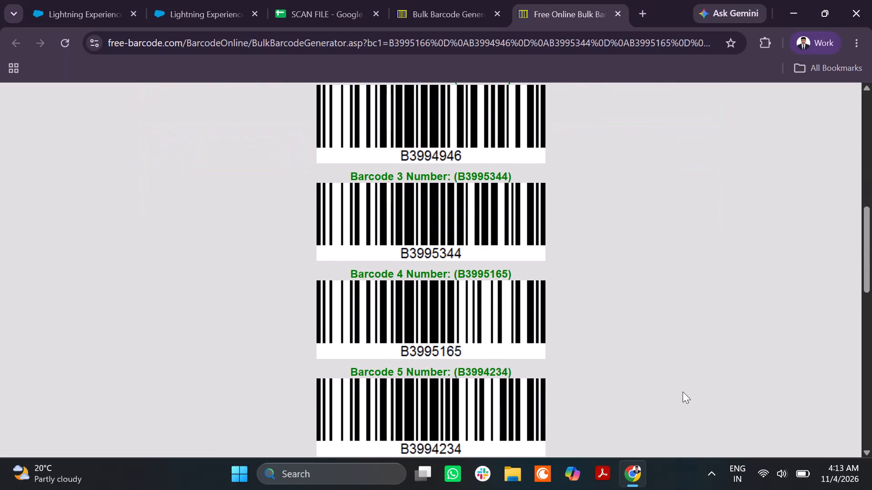
scroll(683, 392, "down", 2)
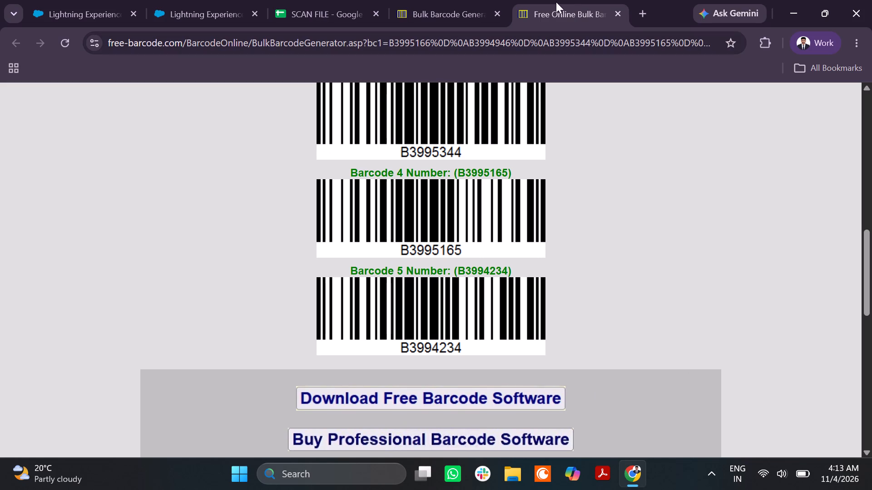
left_click(615, 14)
Clear the VIJAYAWADA codes from the bulk generator's barcode data.
scroll(498, 220, "up", 2)
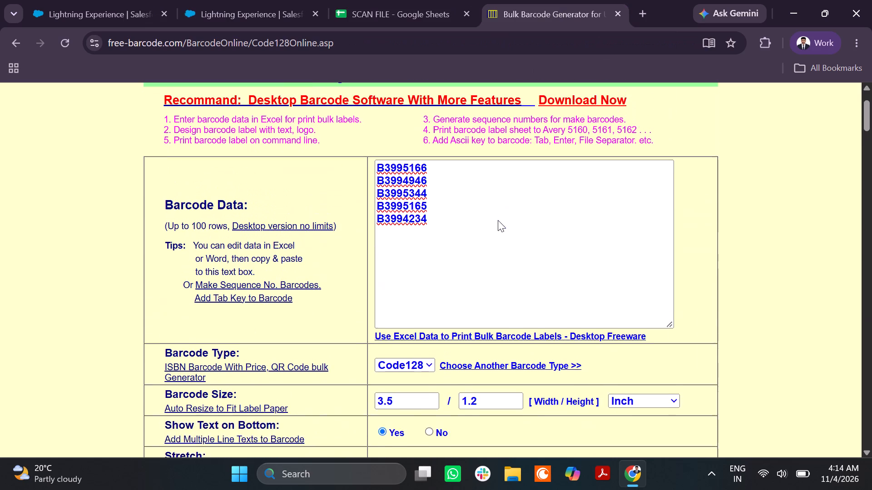
left_click(477, 207)
key("ctrl+a")
key("Delete")
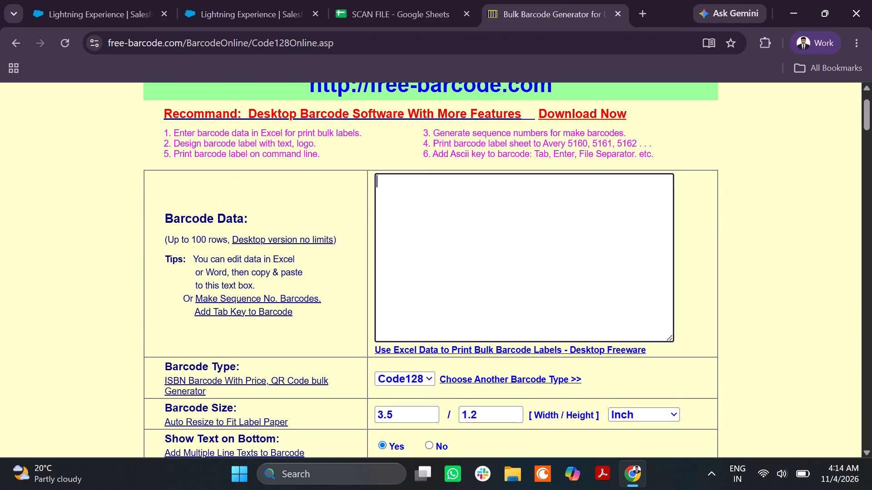
In the BOM LOAD 04NOV2026 sheet, copy the HYD - SHAMSHABAD group's column B parcel codes, from B3995375 to B3995272.
left_click(367, 0)
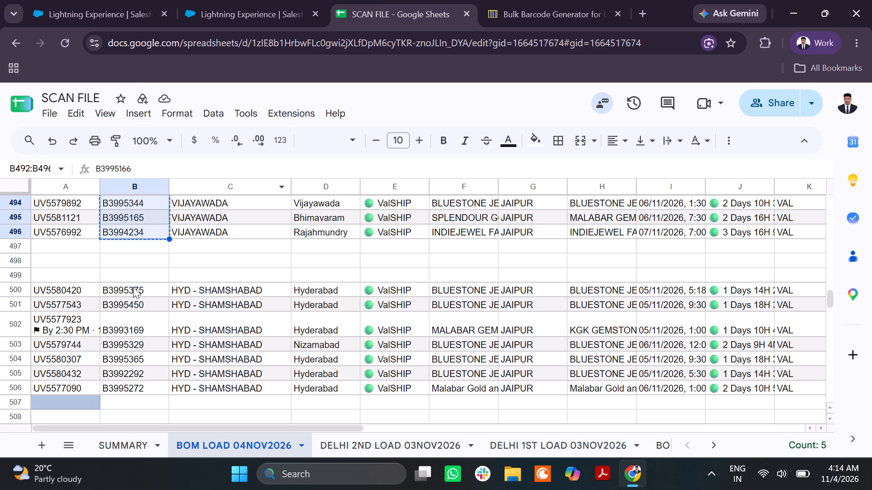
left_click(133, 287)
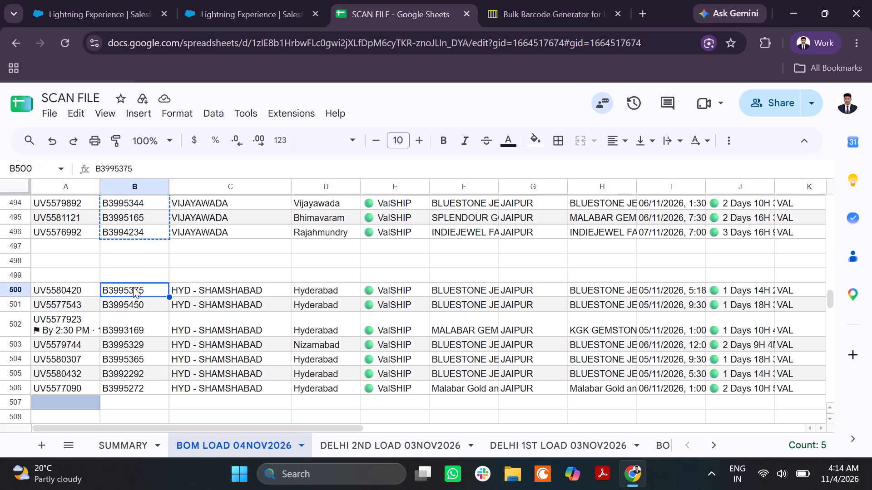
key("ctrl+shift+Down")
key("ctrl+c")
scroll(133, 287, "down", 1)
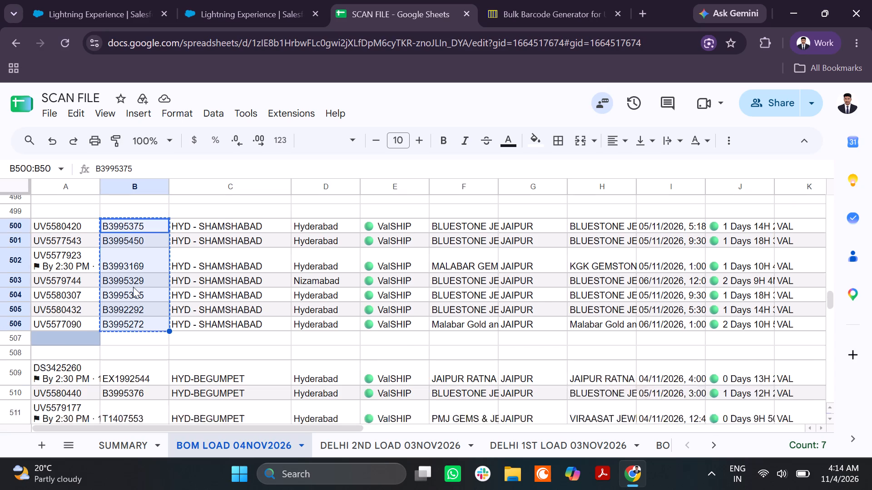
scroll(133, 287, "down", 1)
scroll(275, 200, "right", 1)
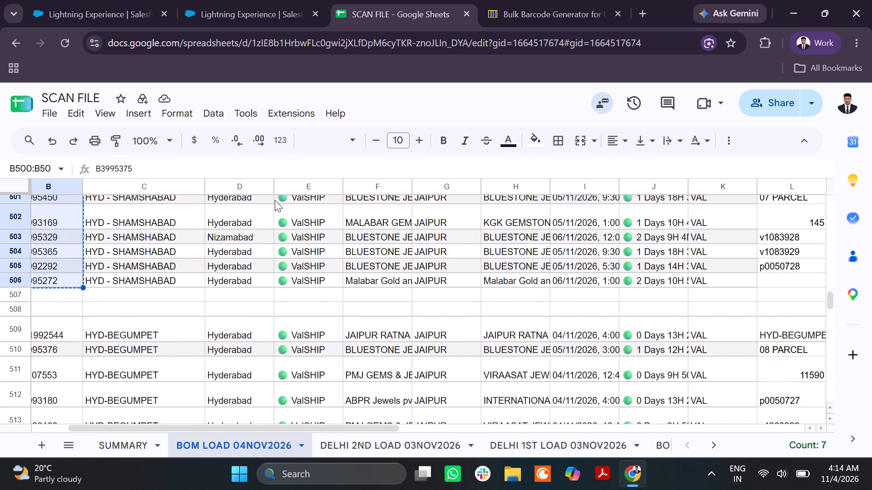
scroll(275, 200, "right", 1)
Paste the HYD - SHAMSHABAD codes into the bulk generator's barcode data and generate their Code128 barcodes.
left_click(542, 3)
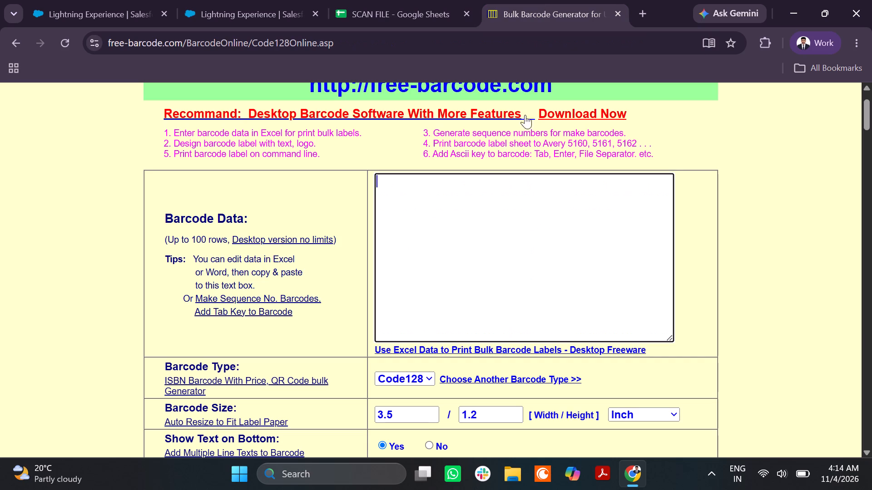
left_click(482, 216)
left_click(482, 216)
key("ctrl+v")
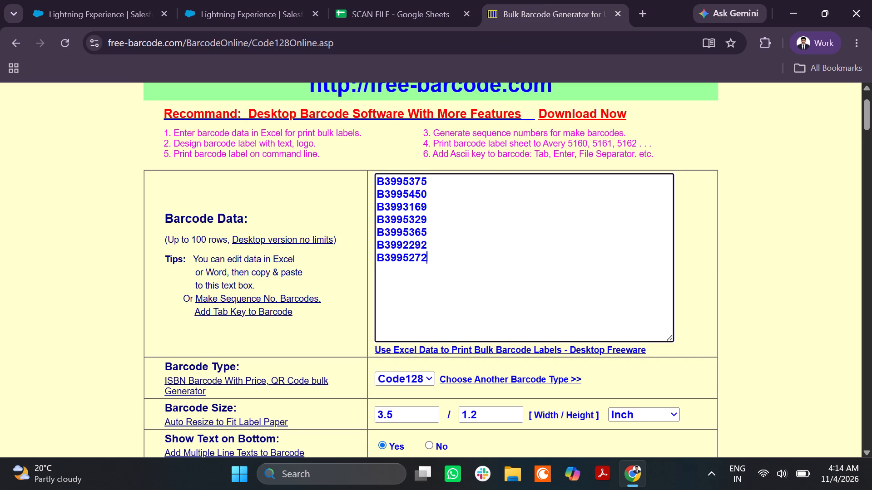
scroll(482, 216, "down", 1)
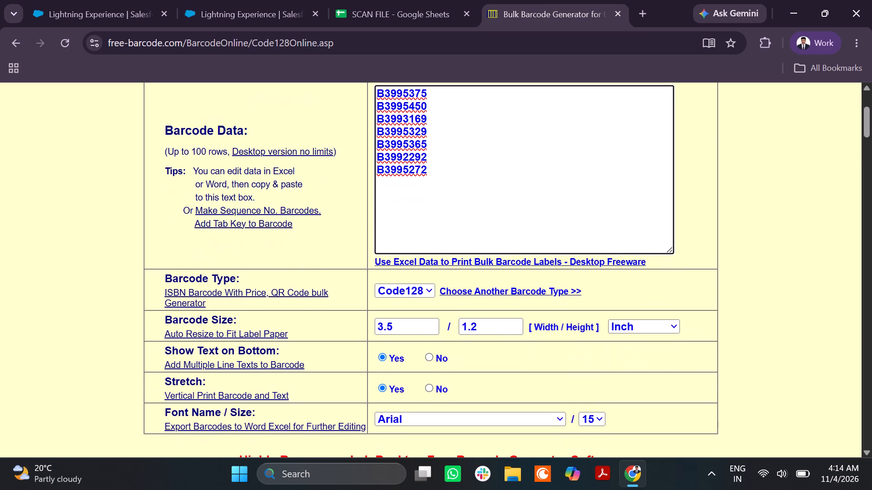
scroll(502, 264, "down", 2)
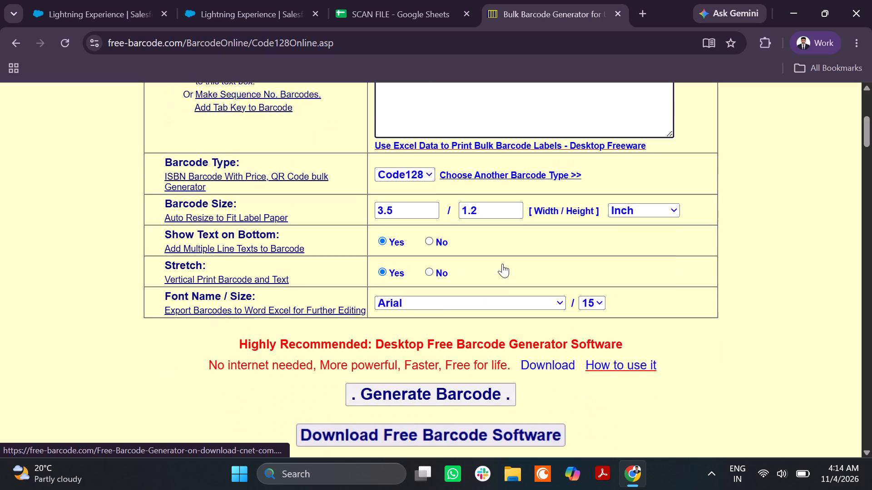
scroll(502, 264, "down", 1)
left_click(423, 350)
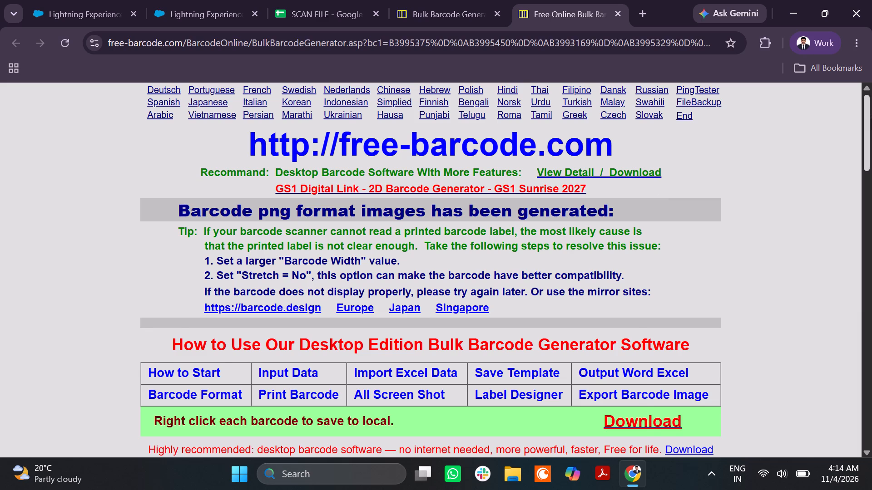
scroll(871, 119, "down", 6)
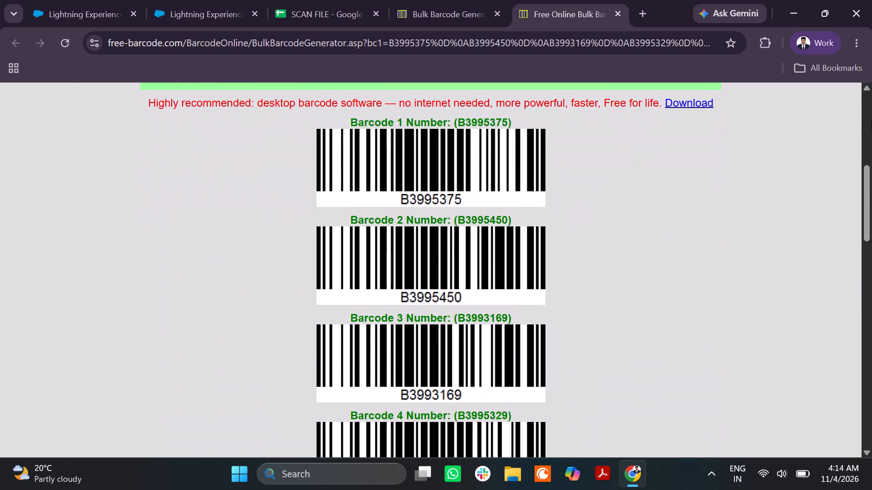
scroll(871, 119, "down", 3)
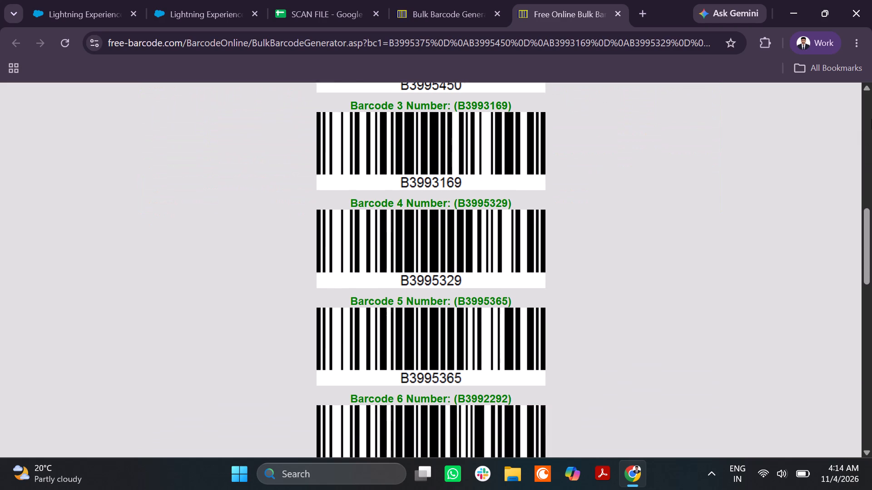
scroll(871, 119, "down", 4)
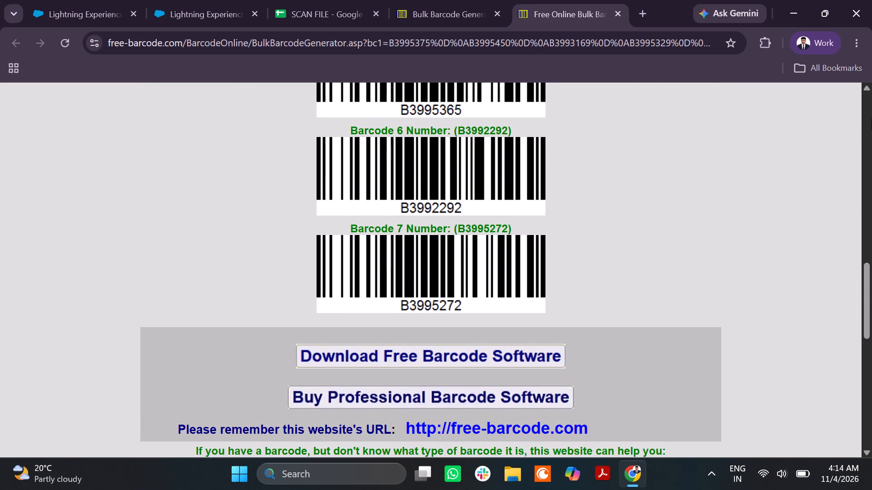
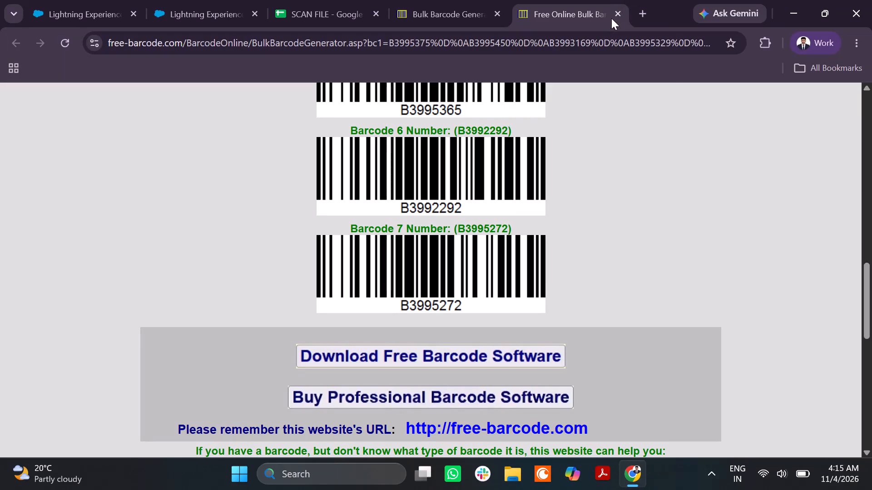
Close the generated HYD - SHAMSHABAD barcode page and clear its codes from the bulk generator's barcode data.
left_click(614, 12)
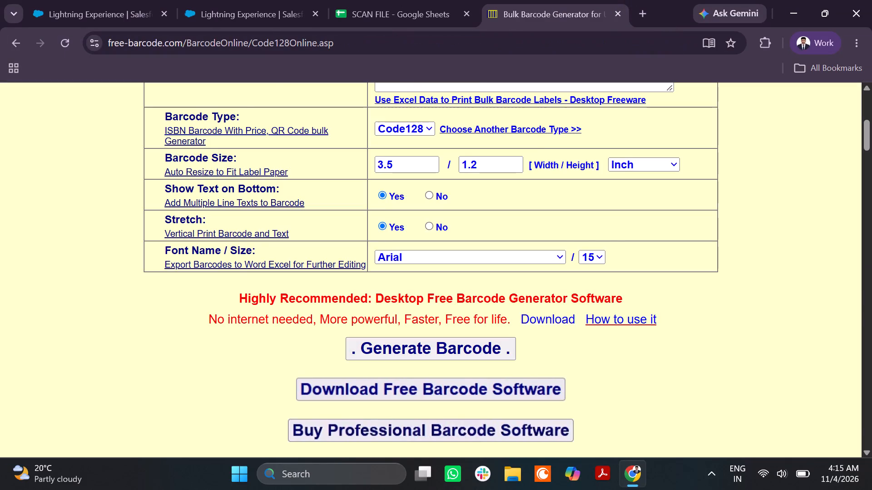
scroll(529, 162, "up", 3)
left_click(503, 219)
key("ctrl+a")
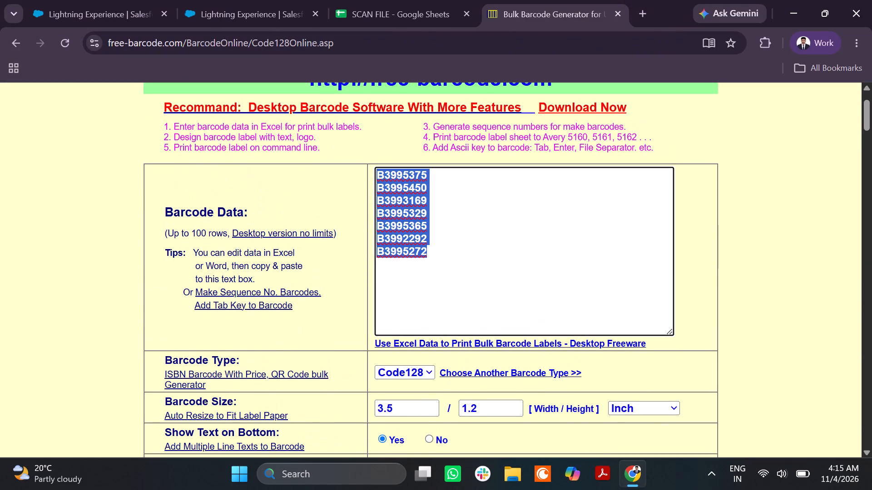
key("Delete")
In the BOM LOAD 04NOV2026 sheet, copy the HYD-BEGUMPET group's column B parcel codes, from EX1992544 to T1403950.
left_click(383, 14)
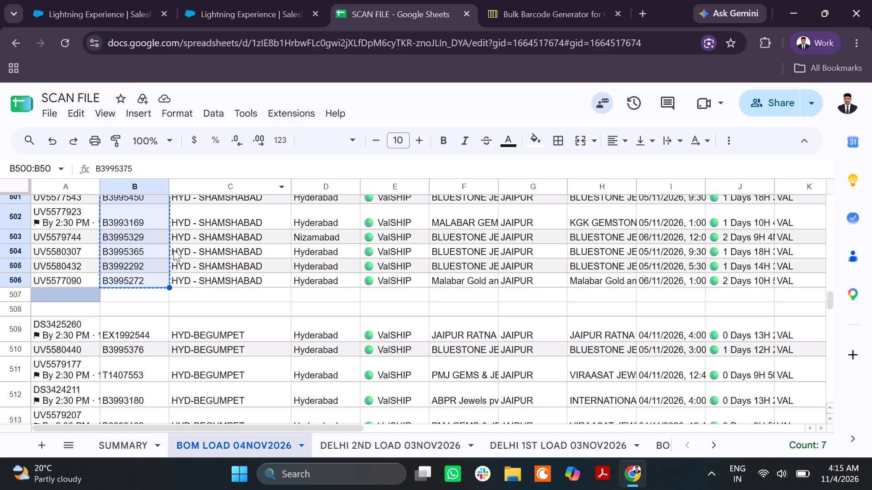
left_click(123, 342)
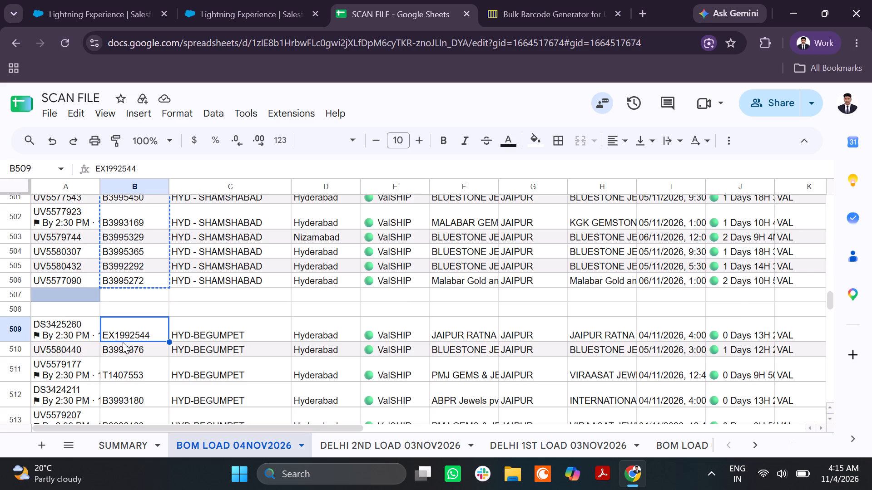
key("ctrl+shift+Down")
key("ctrl+c")
scroll(123, 342, "down", 3)
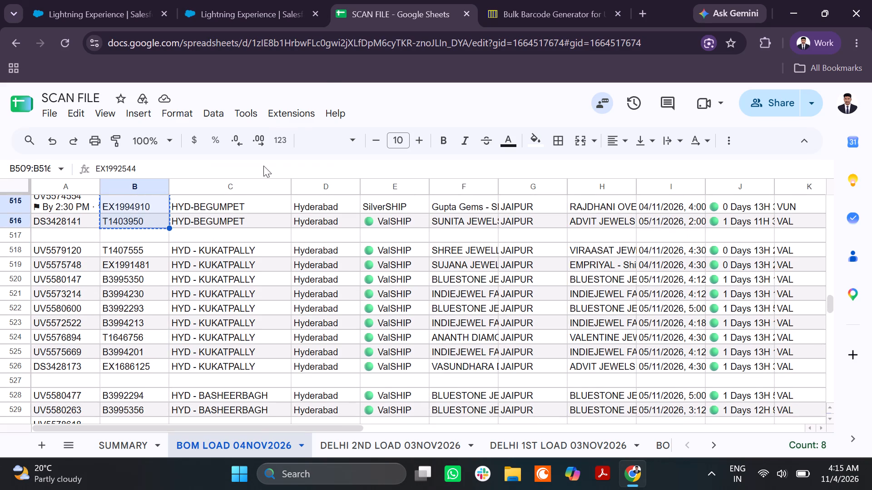
Paste the HYD-BEGUMPET codes into the bulk generator's barcode data and generate their Code128 barcodes.
left_click(535, 0)
left_click(429, 295)
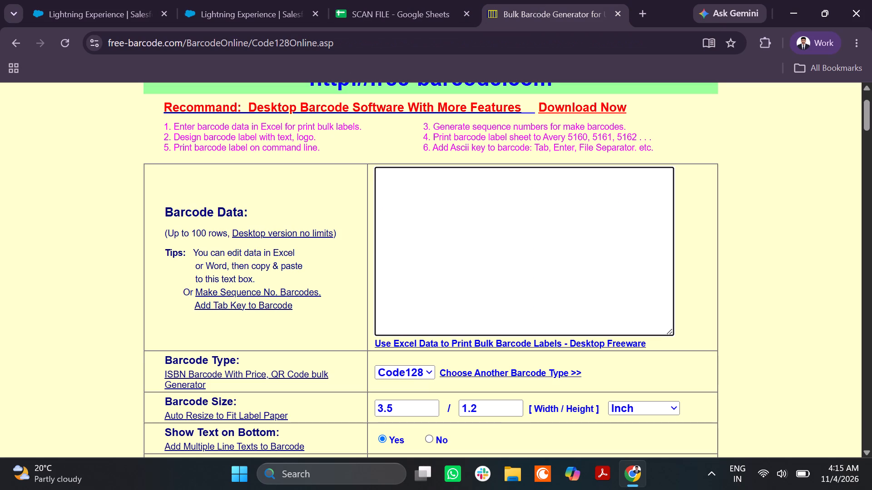
key("ctrl+v")
scroll(429, 295, "down", 4)
left_click_drag(412, 333, 428, 355)
left_click(428, 355)
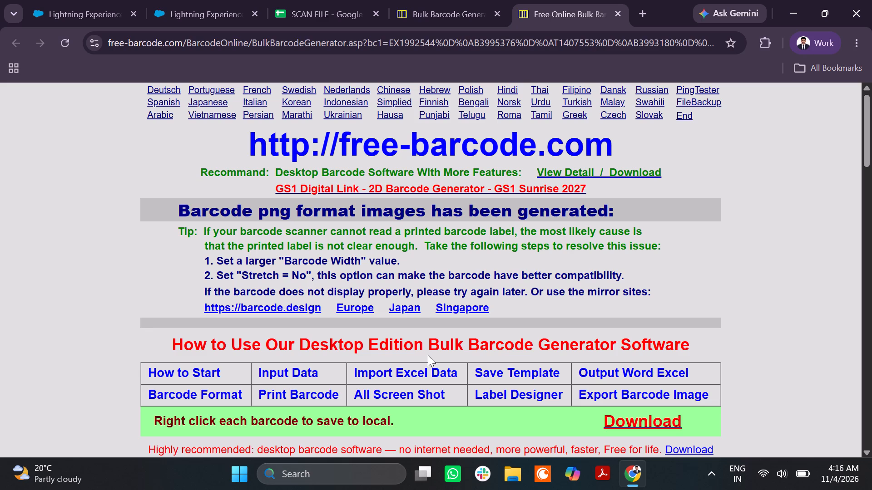
Go through the generated HYD-BEGUMPET barcodes, starting from EX1992544.
scroll(821, 308, "down", 5)
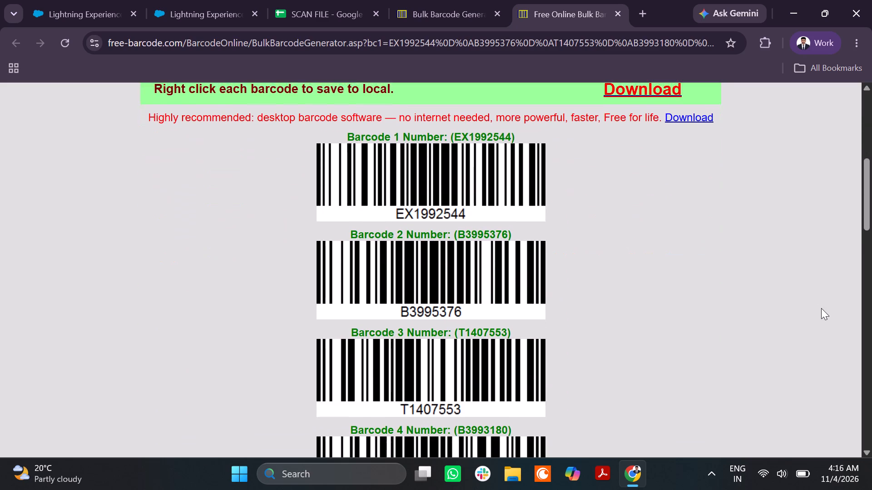
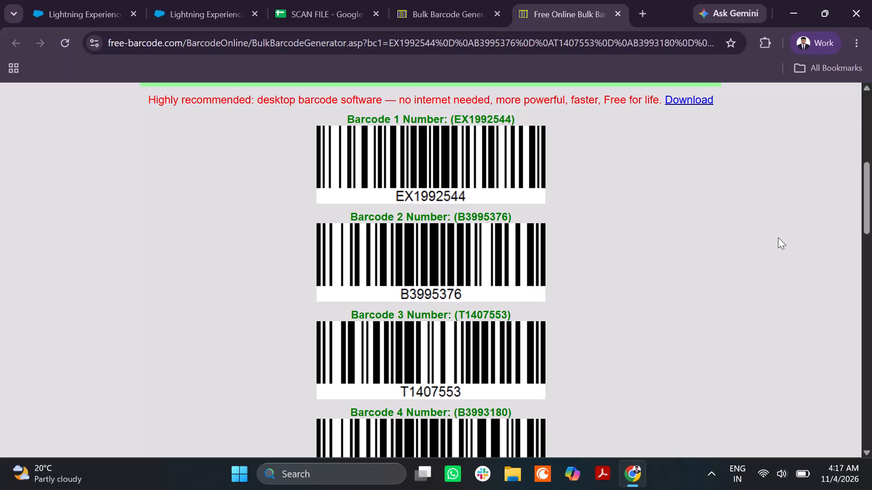
left_click(497, 0)
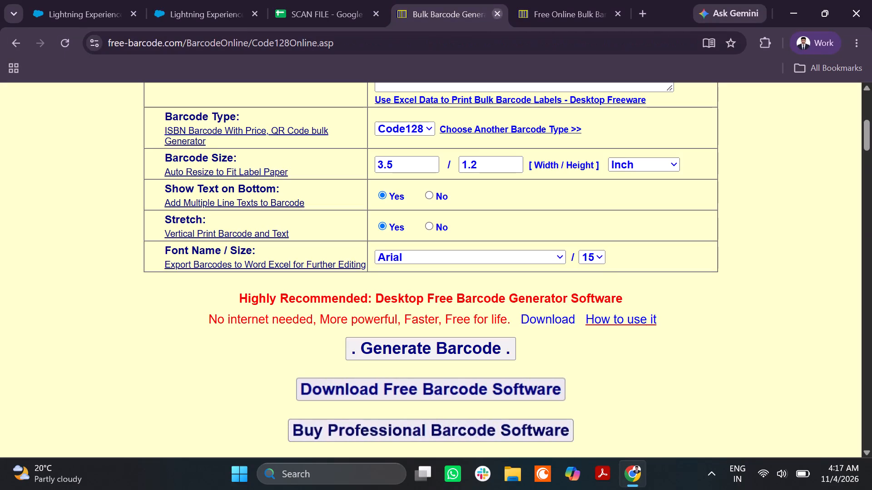
scroll(477, 136, "up", 2)
left_click(292, 0)
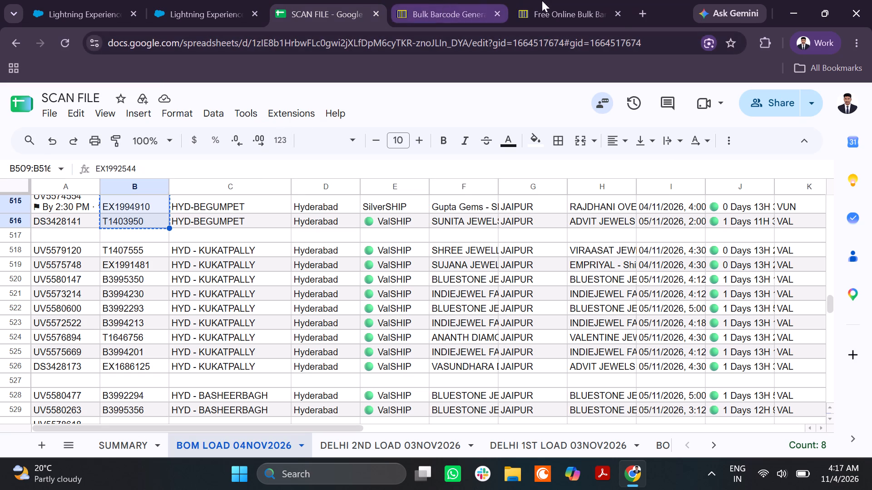
left_click(556, 5)
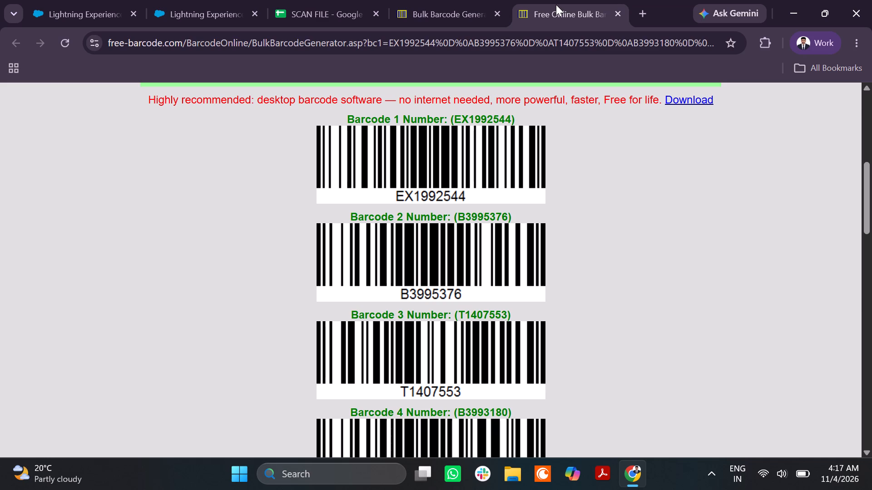
scroll(556, 5, "down", 3)
scroll(645, 252, "down", 2)
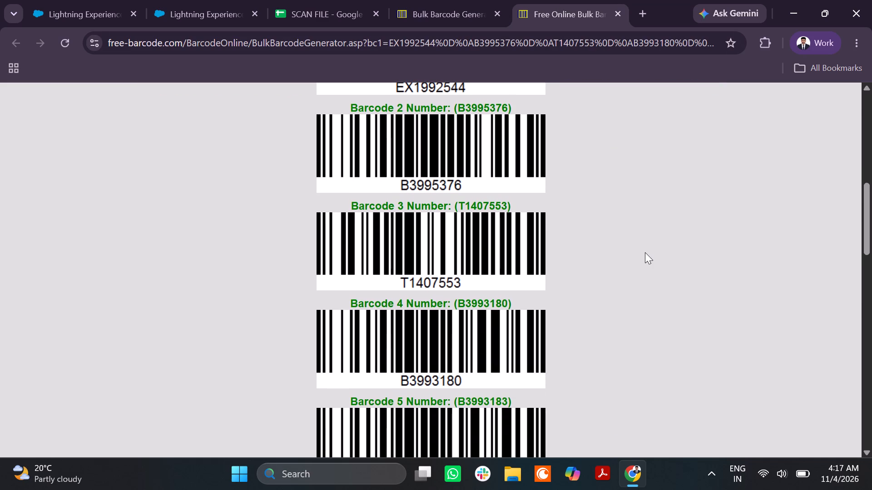
scroll(645, 252, "down", 2)
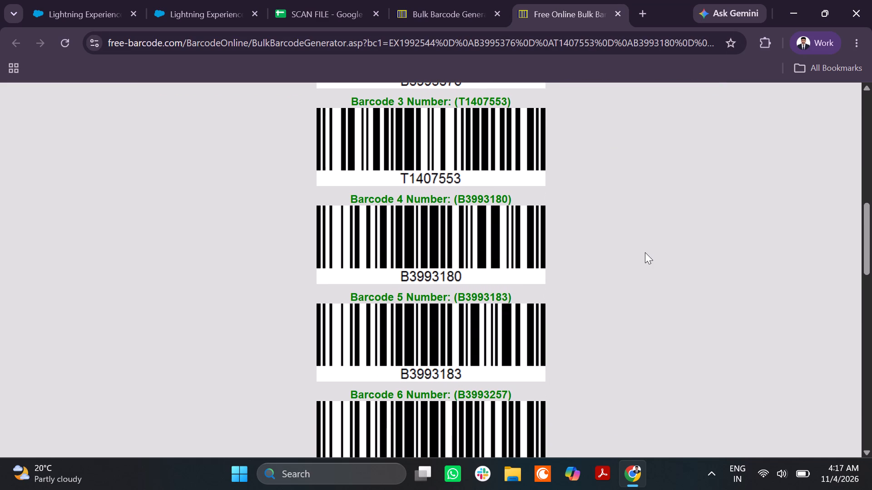
scroll(645, 252, "down", 1)
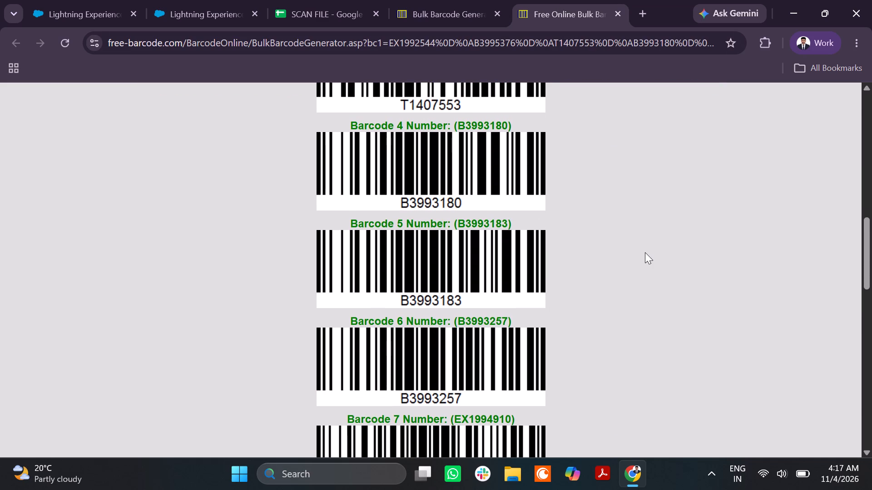
scroll(645, 252, "down", 3)
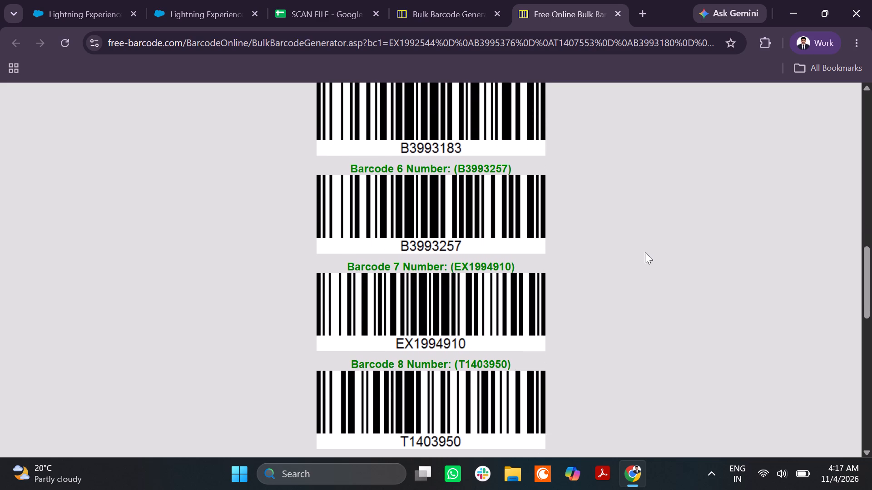
scroll(645, 252, "down", 1)
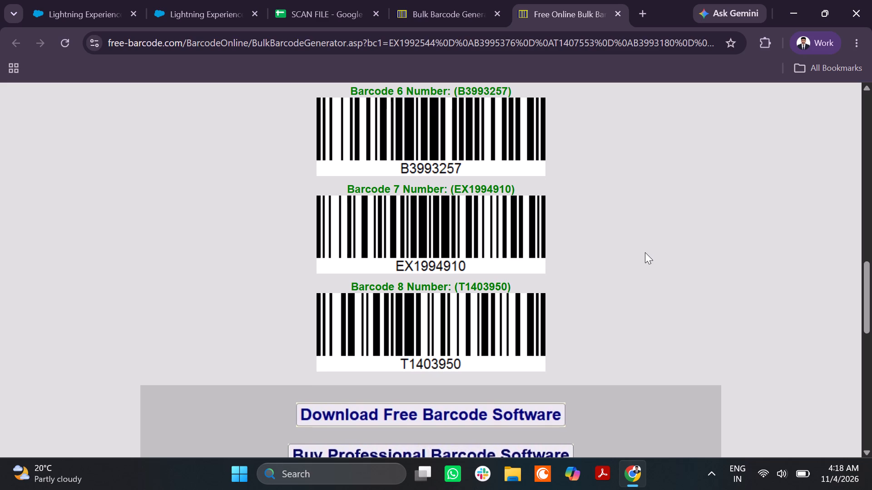
Clear the HYD-BEGUMPET codes from the bulk generator's barcode data.
left_click(406, 5)
left_click(440, 173)
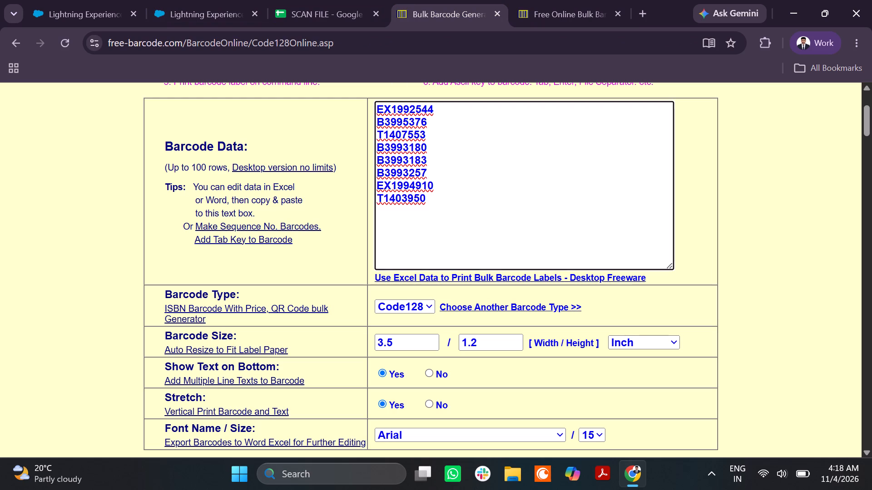
key("ctrl+a")
key("Delete")
In the BOM LOAD 04NOV2026 sheet, copy the HYD - KUKATPALLY group's column B parcel codes, from T1407555 to EX1686125.
left_click(311, 0)
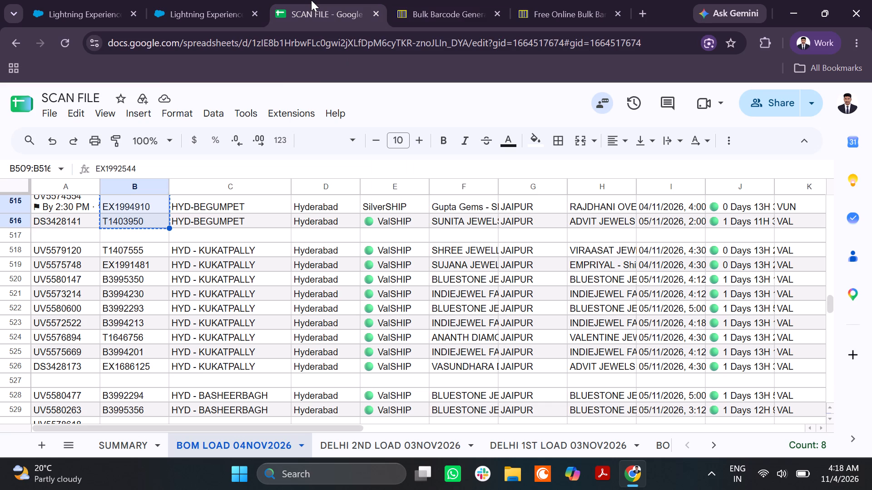
left_click(149, 259)
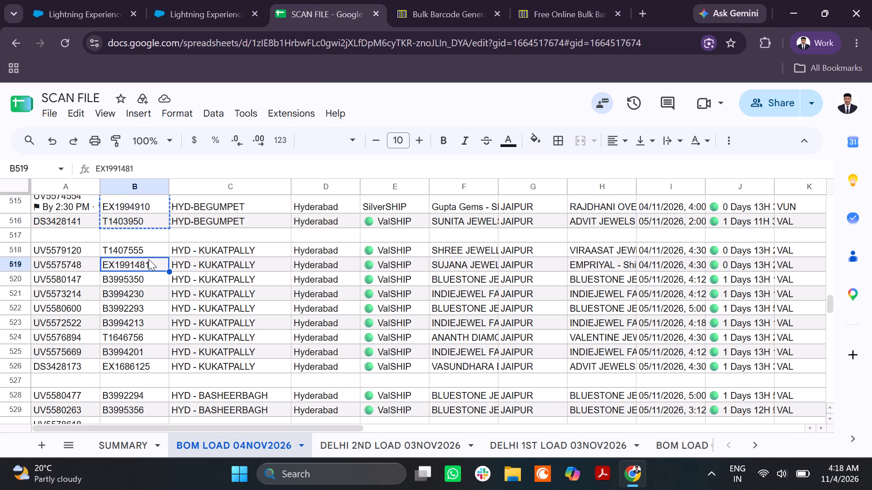
key("Up")
key("ctrl+shift+Down")
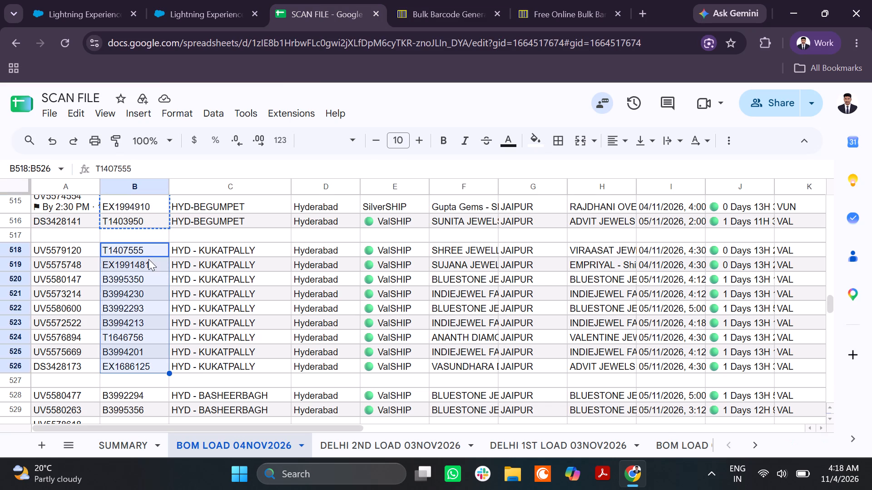
key("ctrl+c")
scroll(149, 259, "down", 3)
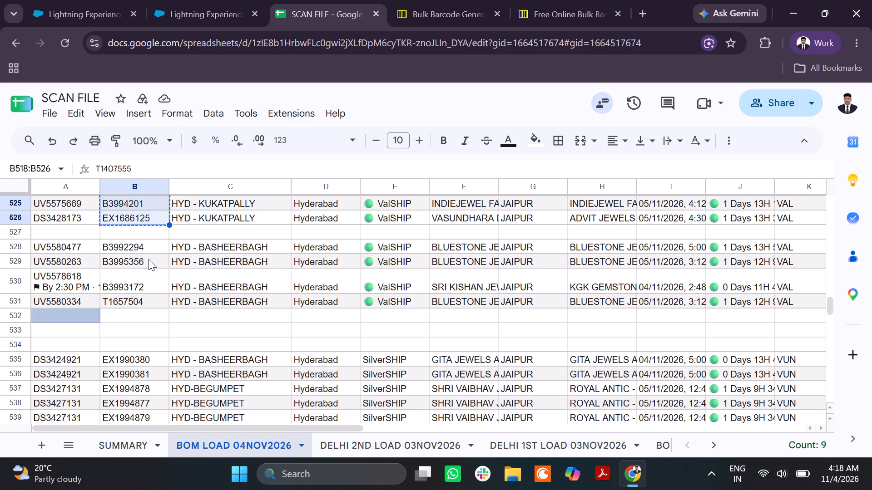
Paste the HYD - KUKATPALLY codes into the bulk generator's barcode data and generate their Code128 barcodes.
left_click(460, 0)
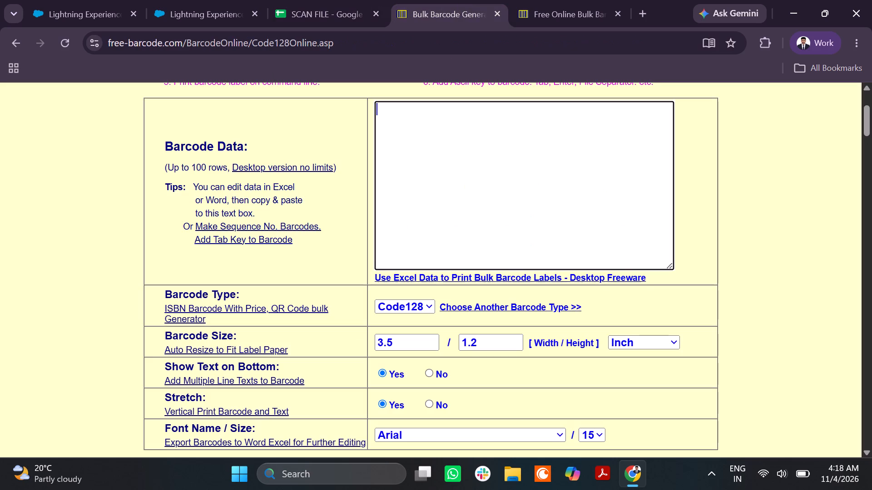
left_click(439, 197)
key("ctrl+v")
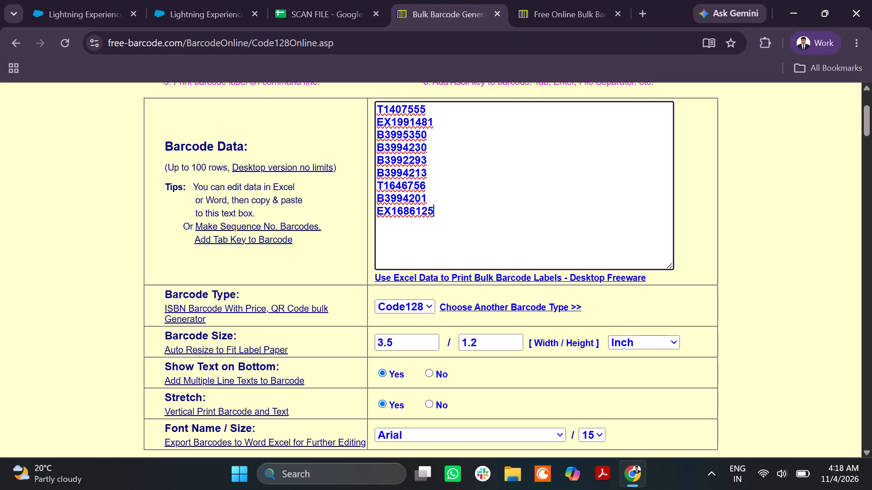
left_click(322, 12)
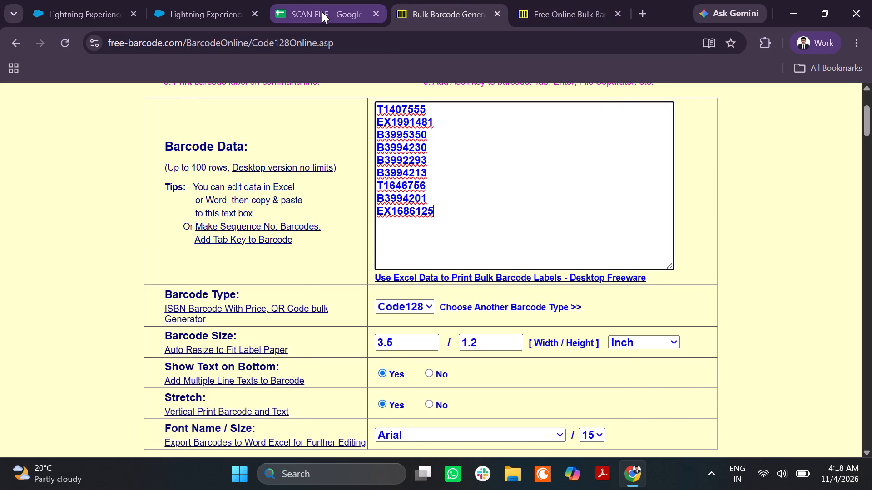
left_click(448, 4)
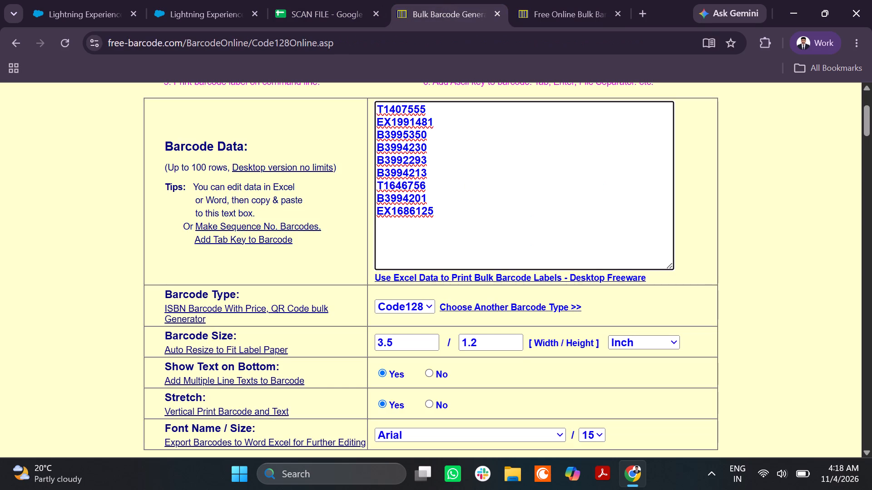
scroll(493, 215, "down", 3)
left_click(430, 363)
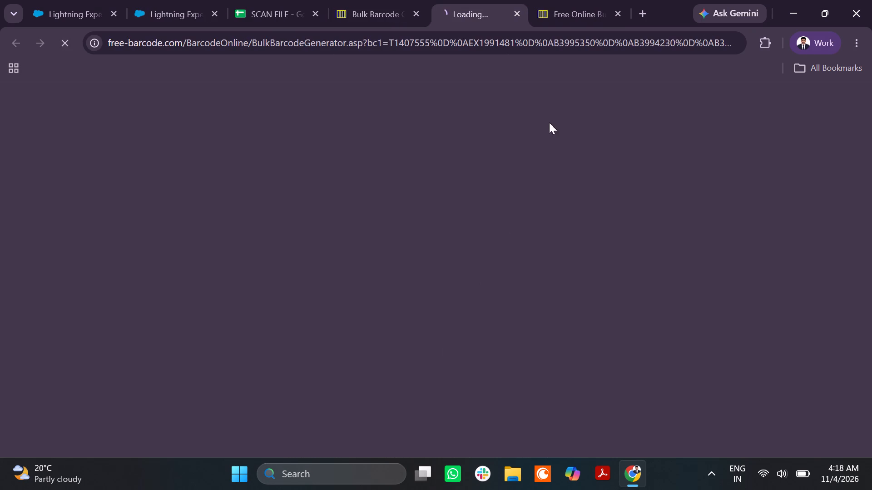
Close the older generated barcode page for HYD-BEGUMPET.
left_click(619, 15)
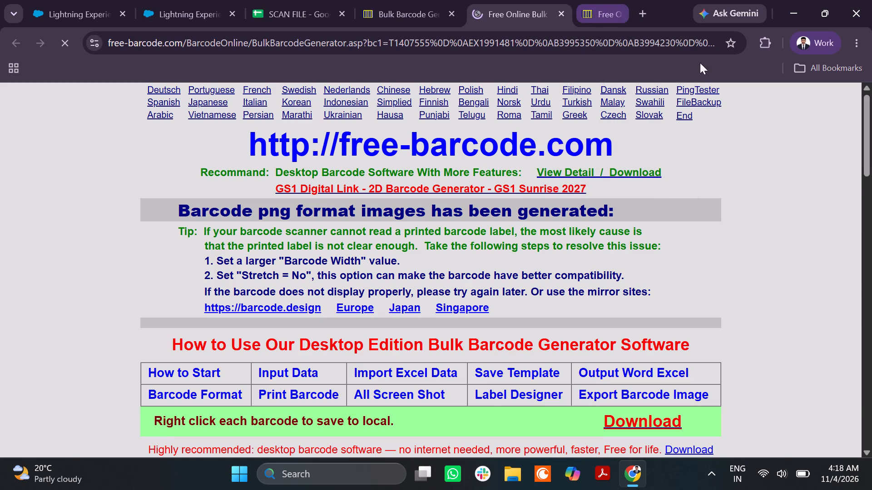
Go through the generated HYD - KUKATPALLY barcodes from T1407555 down to EX1686125.
scroll(744, 200, "down", 4)
right_click(744, 200)
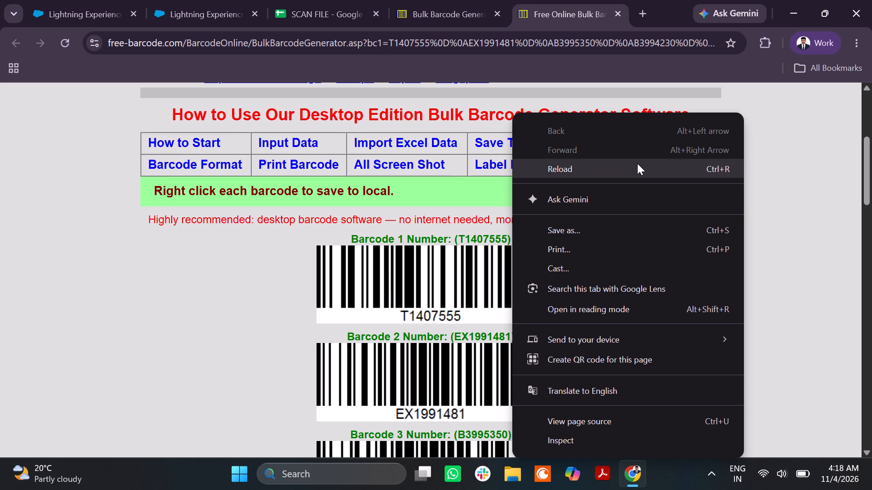
left_click(446, 181)
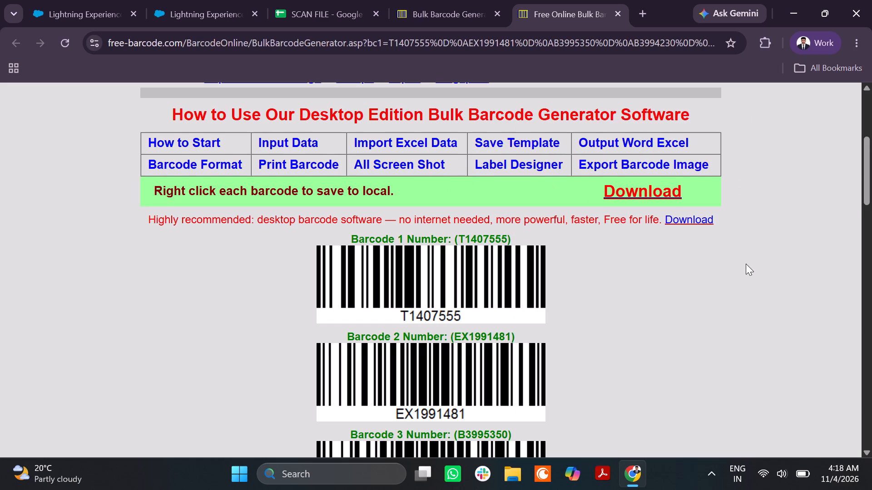
scroll(746, 264, "down", 2)
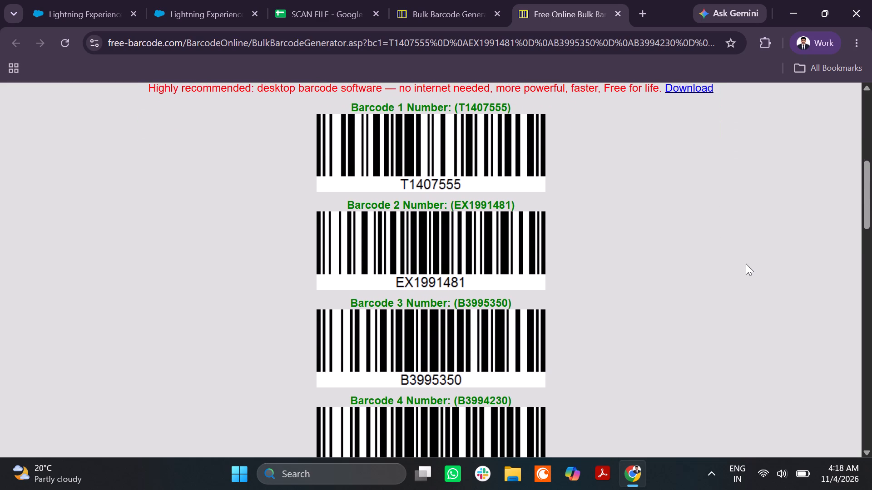
scroll(746, 264, "down", 4)
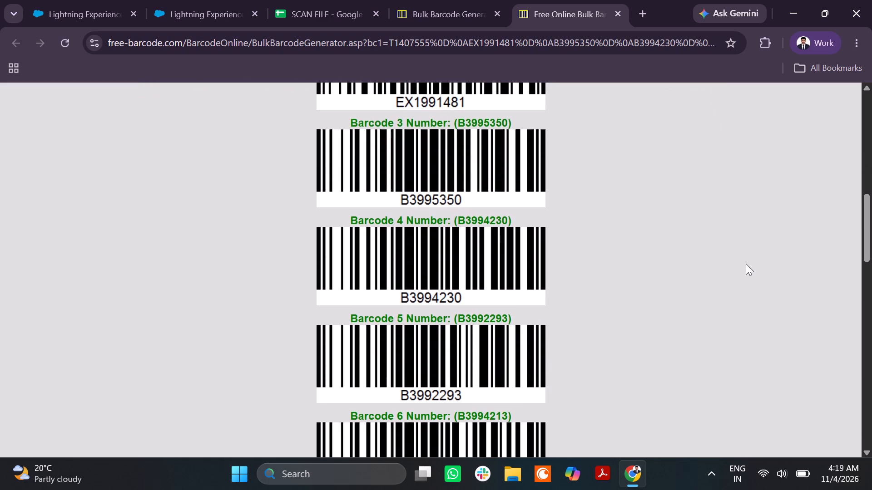
scroll(746, 264, "down", 3)
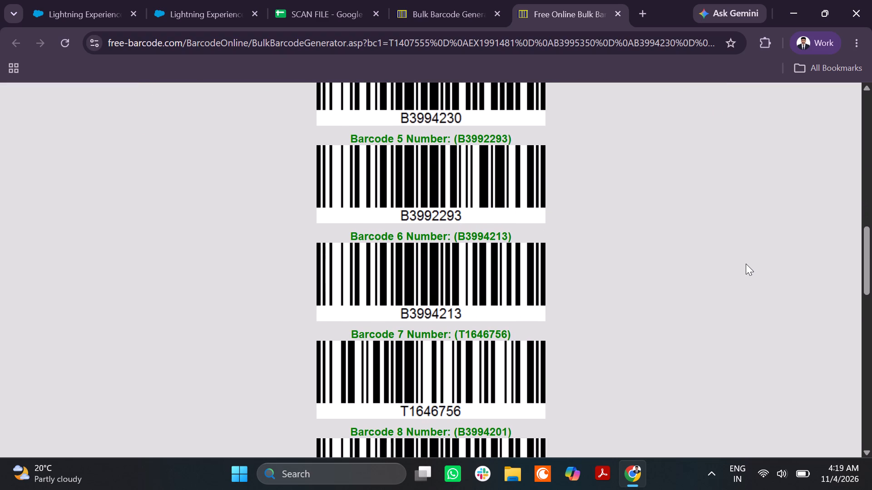
scroll(746, 264, "down", 3)
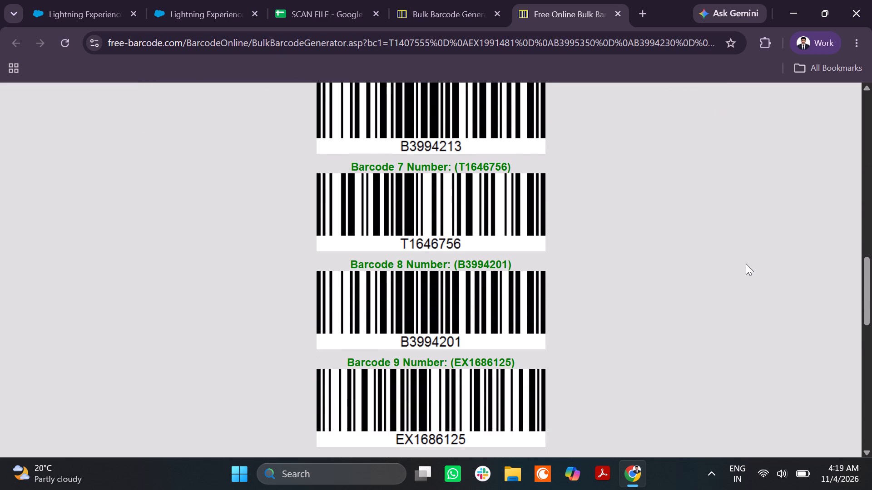
scroll(746, 264, "down", 1)
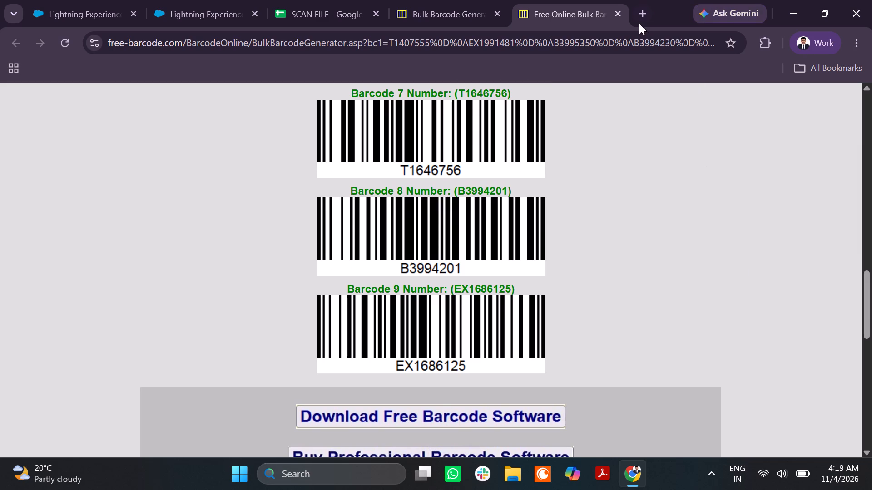
Close the generated HYD - KUKATPALLY barcode page and clear its codes from the bulk generator's barcode data.
left_click(616, 15)
scroll(582, 201, "up", 3)
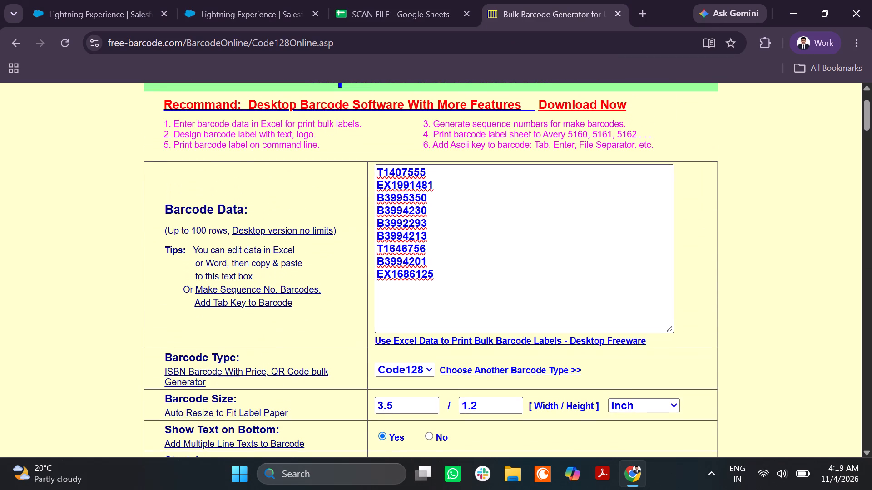
left_click(526, 206)
key("ctrl+a")
key("Delete")
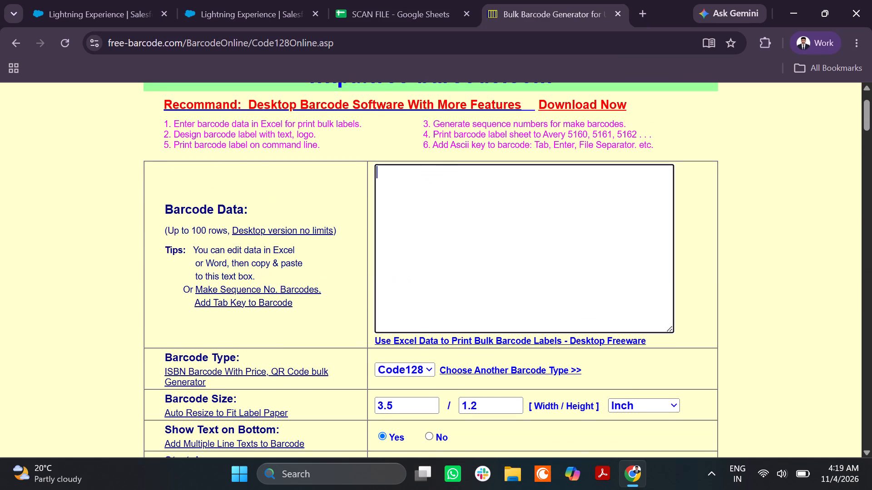
left_click(397, 5)
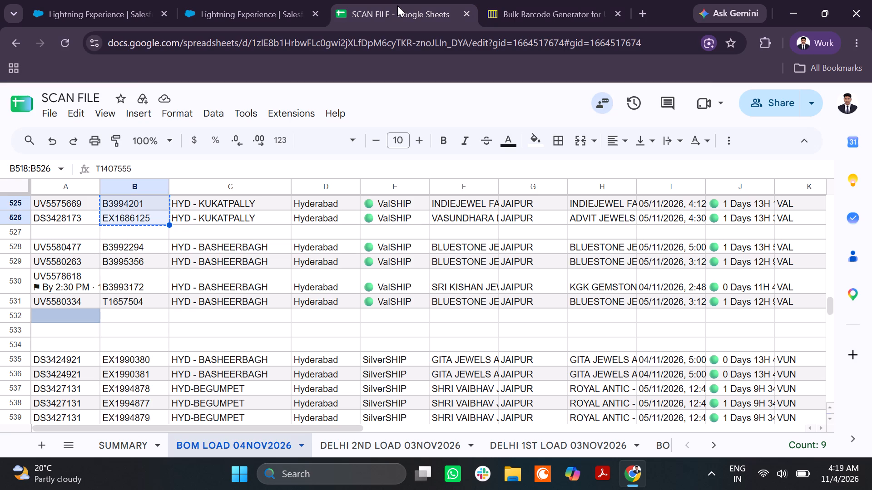
left_click(145, 247)
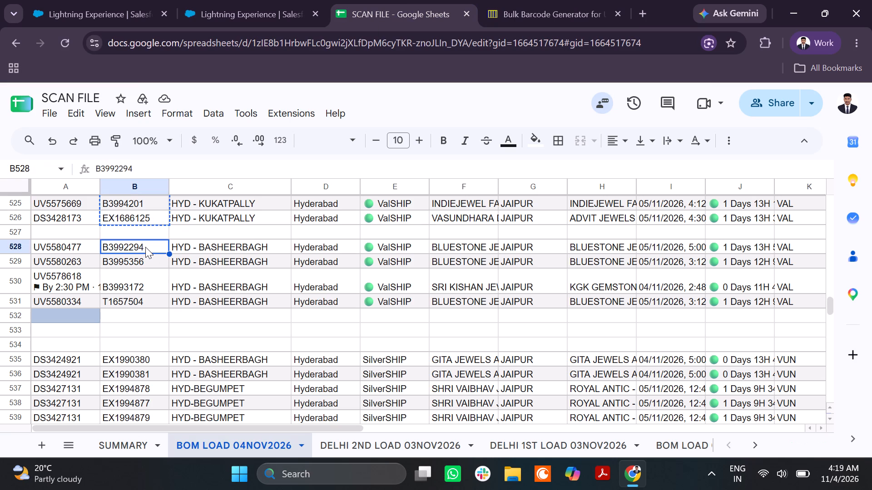
key("ctrl+shift+Down")
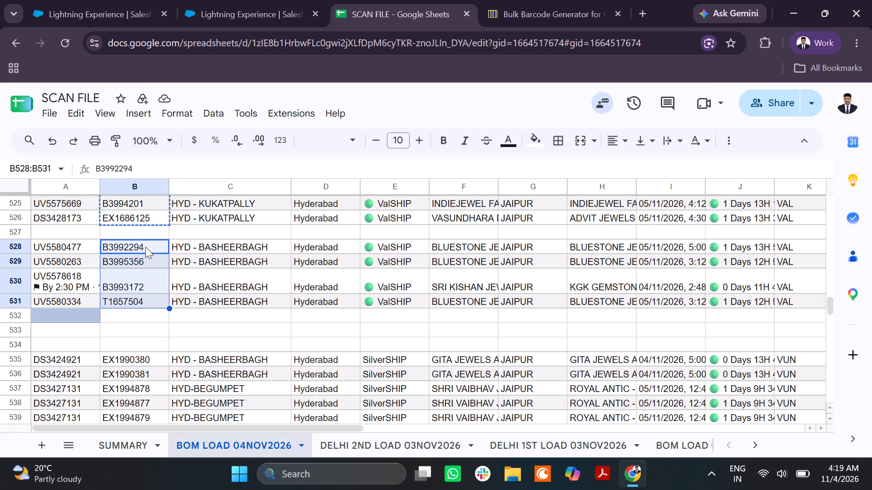
key("ctrl+c")
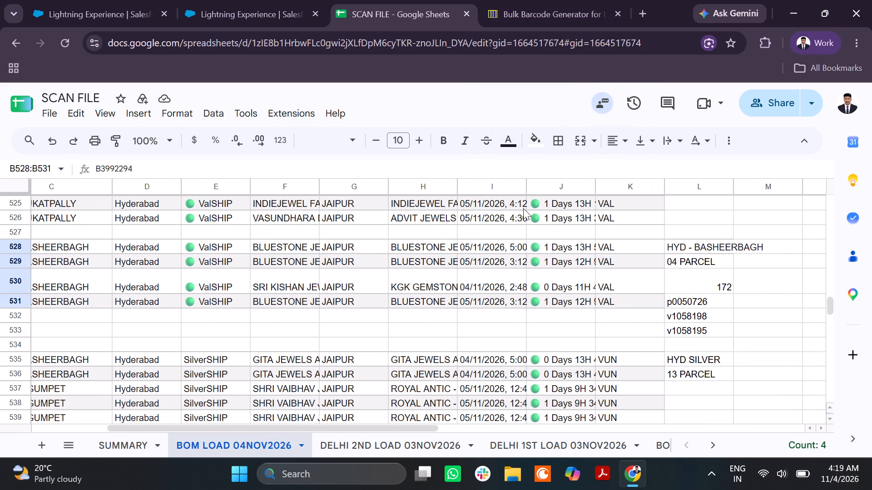
left_click(552, 0)
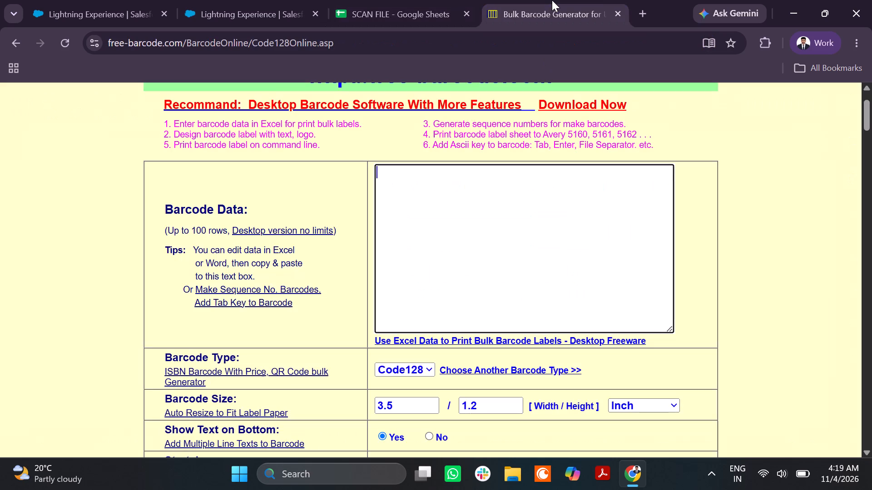
left_click(490, 194)
key("ctrl+v")
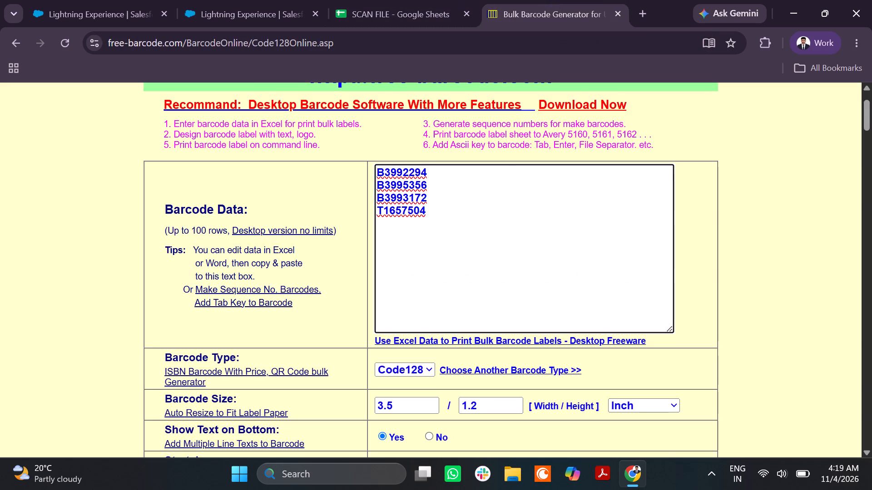
scroll(490, 194, "down", 4)
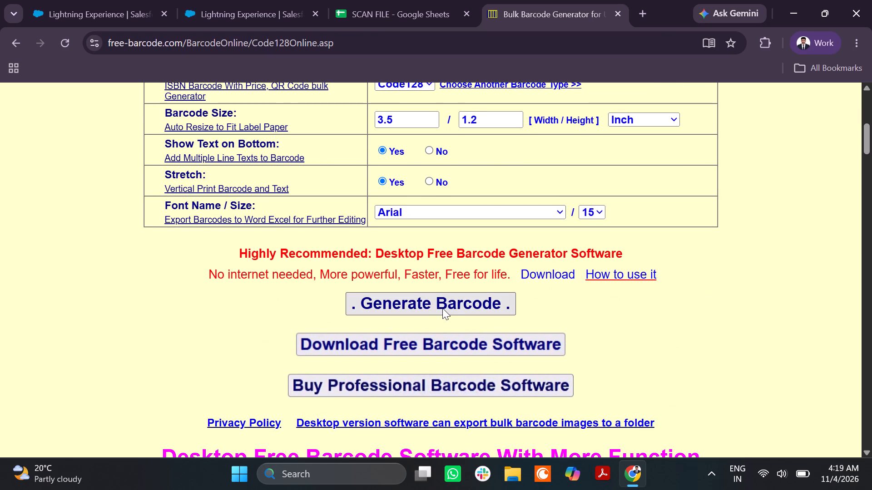
left_click(442, 308)
scroll(684, 373, "down", 5)
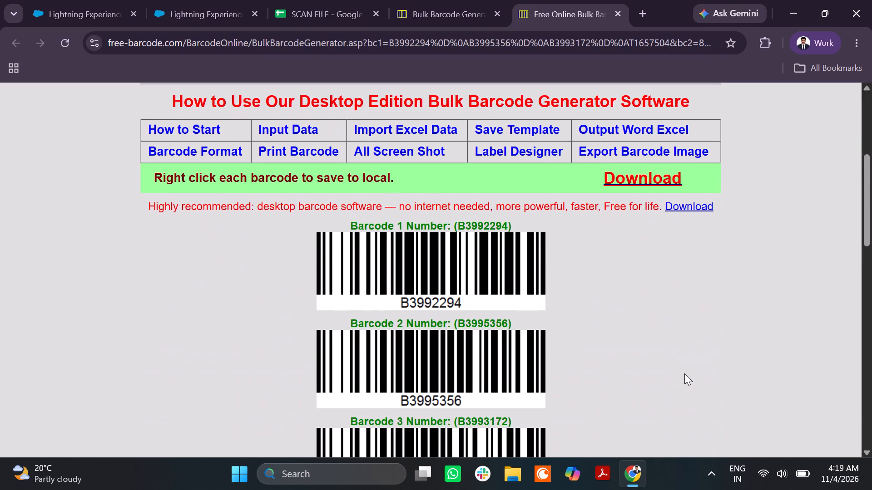
scroll(684, 373, "down", 2)
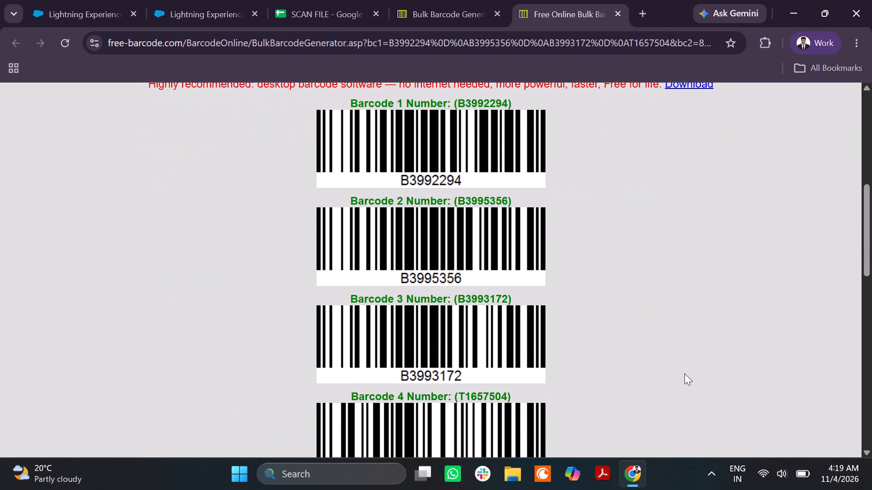
scroll(684, 373, "down", 1)
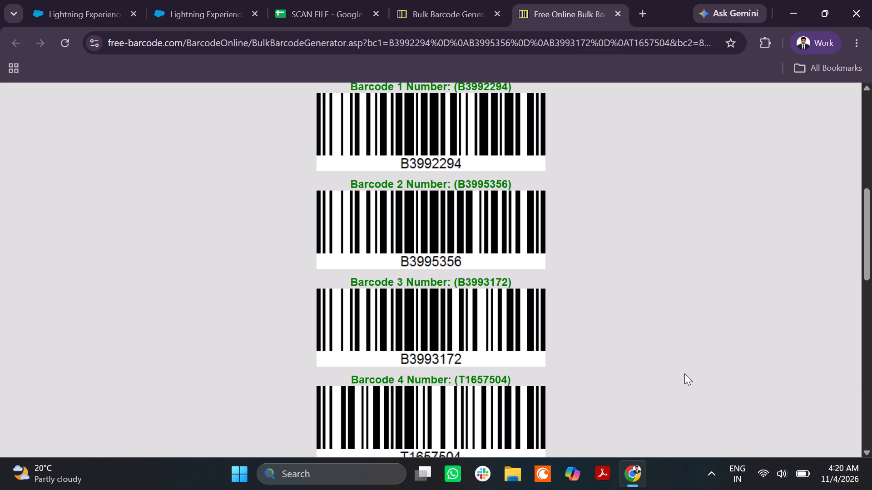
Close the generated HYD - BASHEERBAGH barcode page and clear its codes from the bulk generator's barcode data.
left_click(611, 11)
left_click(616, 11)
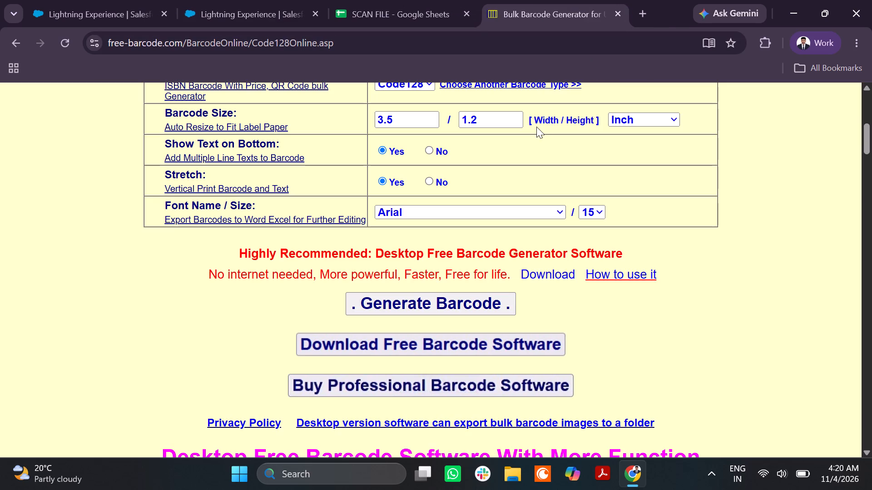
scroll(536, 127, "up", 5)
left_click(517, 261)
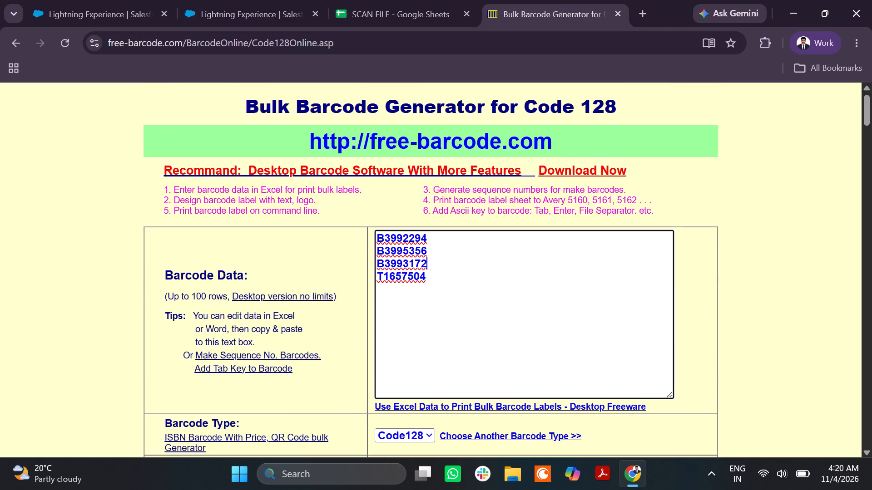
key("ctrl+a")
key("Delete")
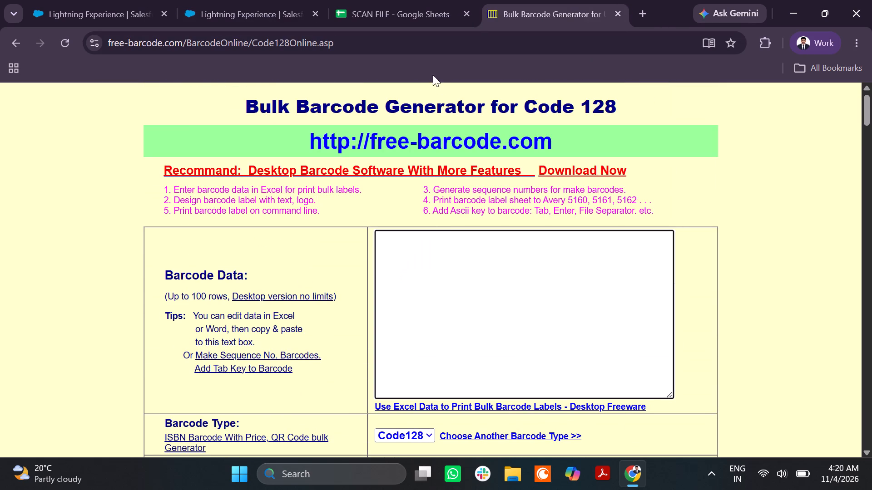
Look through the rows above the HYD - BASHEERBAGH group in the BOM LOAD 04NOV2026 sheet of SCAN FILE.
left_click(397, 2)
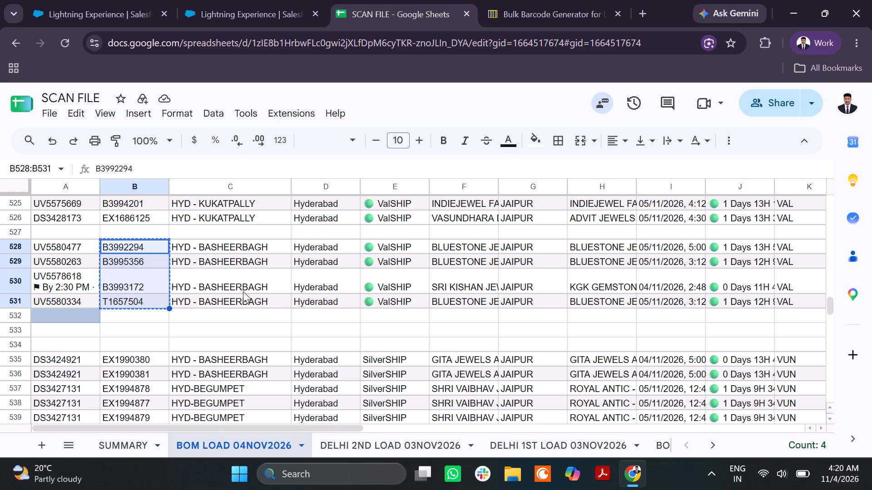
scroll(243, 291, "right", 1)
scroll(243, 291, "up", 5)
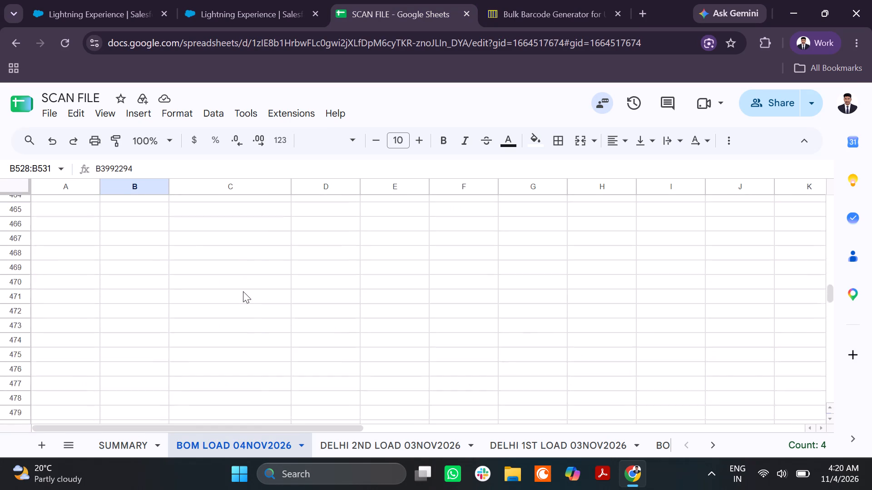
scroll(243, 291, "up", 2)
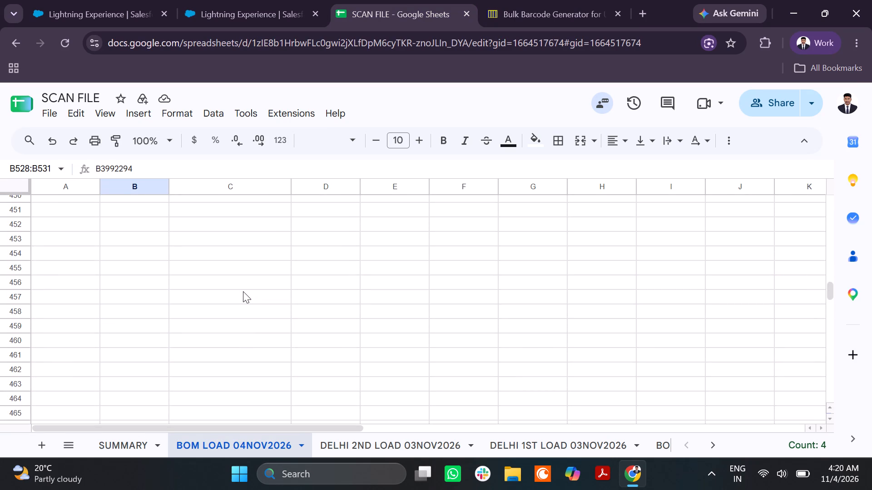
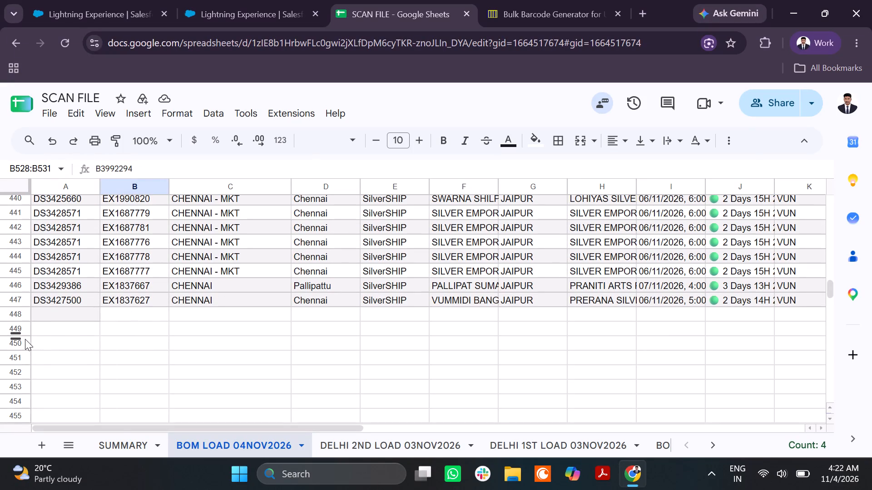
Delete the empty rows 450 to 489 below the CHENNAI group in the BOM LOAD 04NOV2026 sheet.
left_click(25, 339)
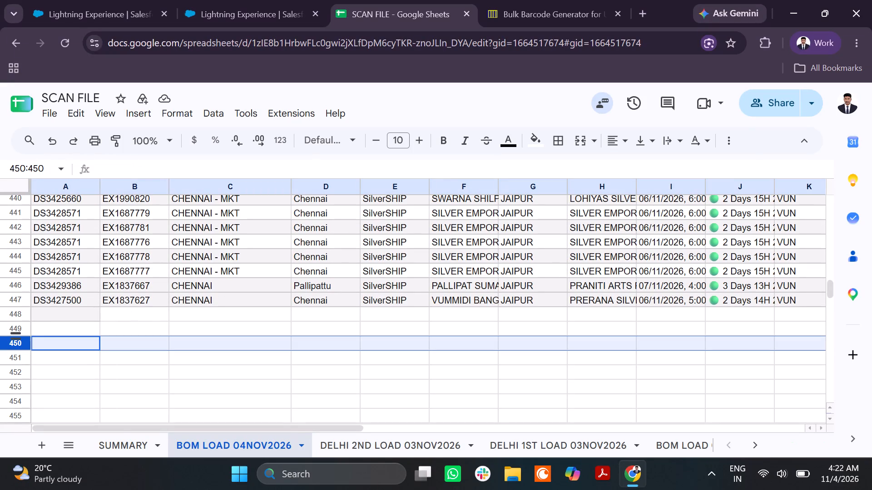
key("ctrl+shift+Down")
key("shift+Up")
key("shift+Up")
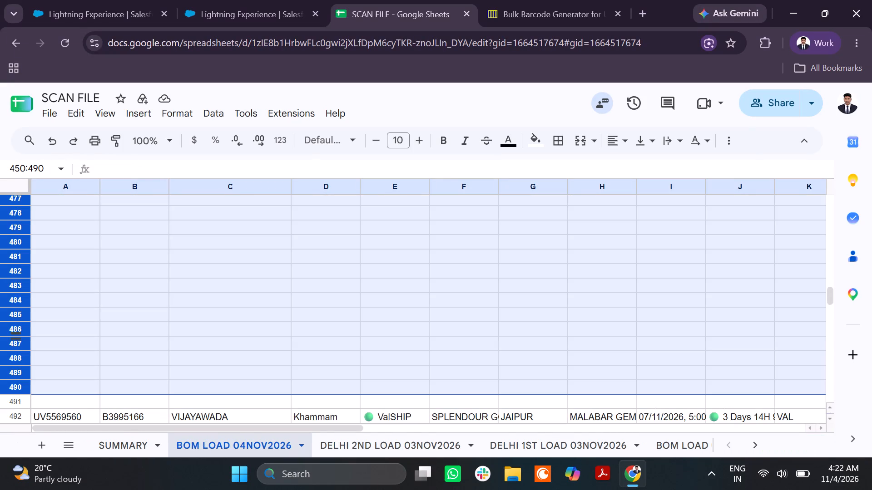
key("shift+Up")
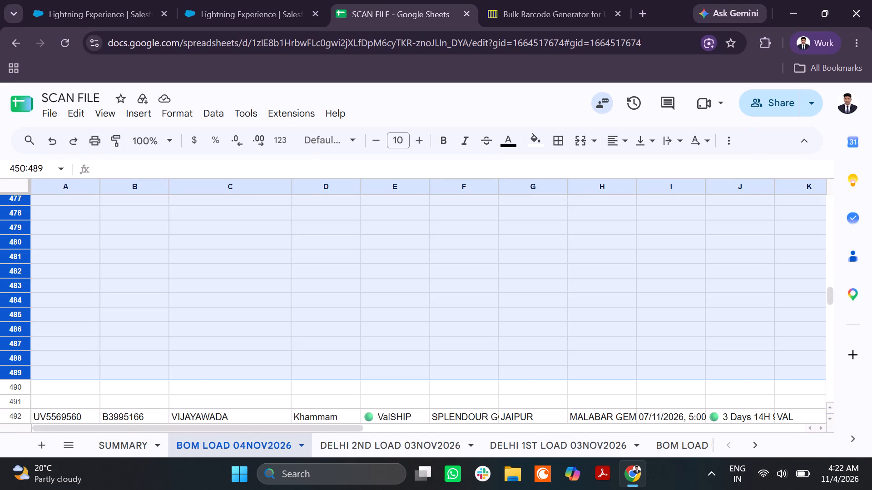
right_click(12, 301)
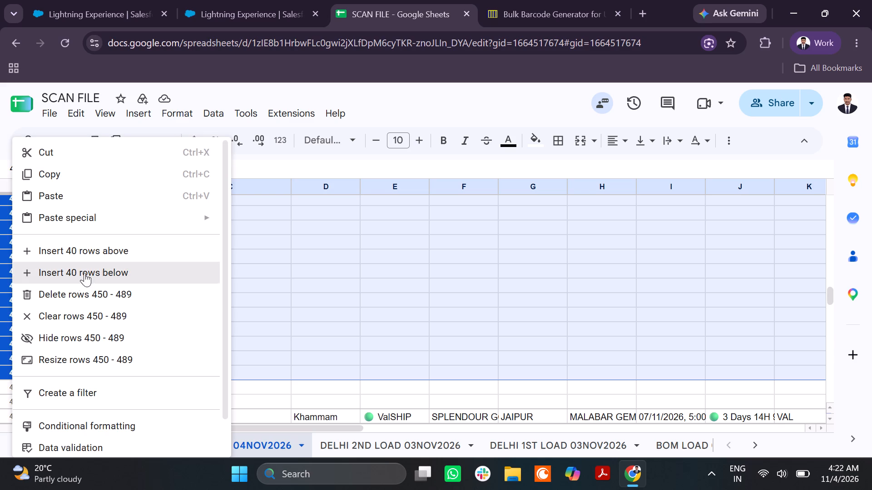
left_click(79, 290)
left_click(169, 274)
Delete the empty row 467 between the HYD - SHAMSHABAD and HYD-BEGUMPET groups.
scroll(169, 274, "right", 1)
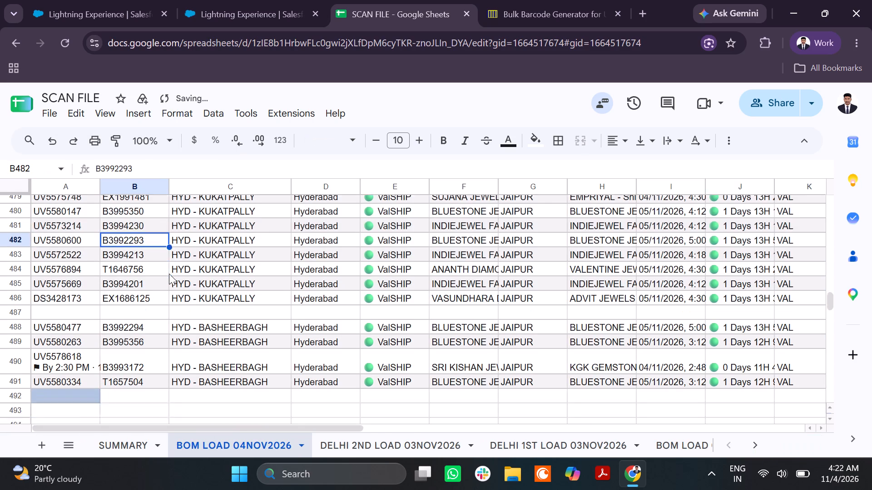
scroll(169, 274, "right", 1)
scroll(169, 274, "up", 4)
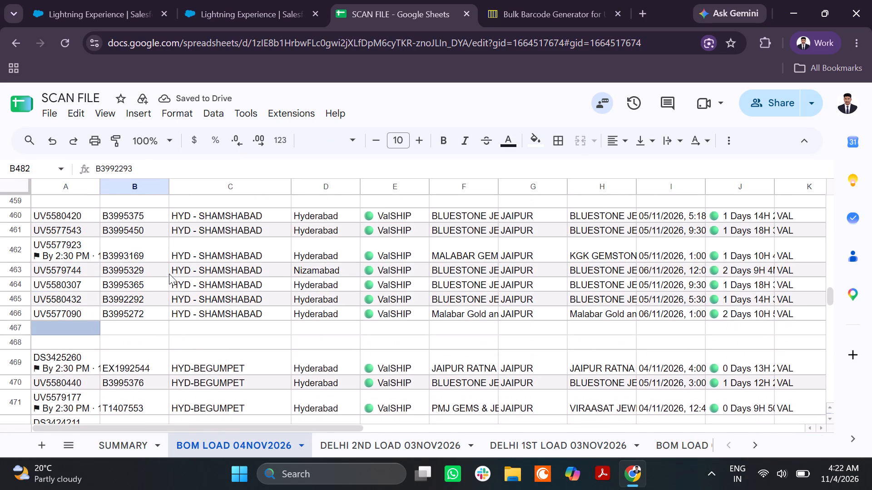
scroll(169, 274, "up", 1)
left_click(21, 326)
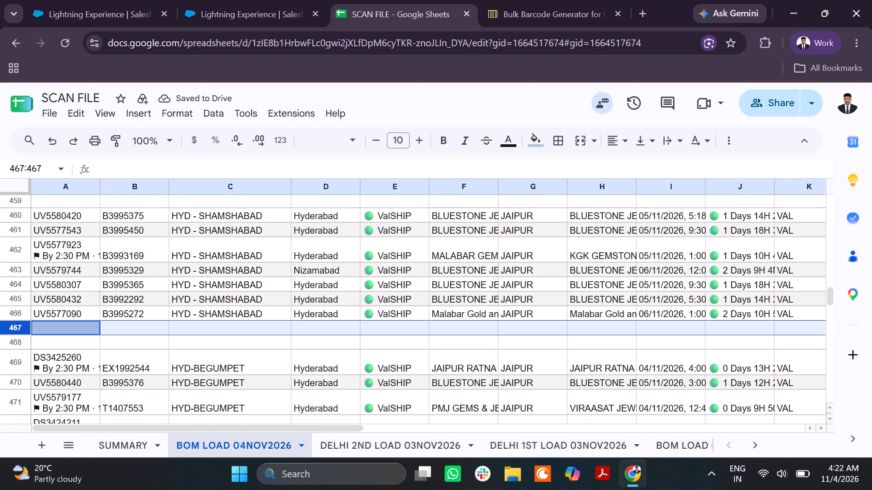
scroll(21, 326, "right", 1)
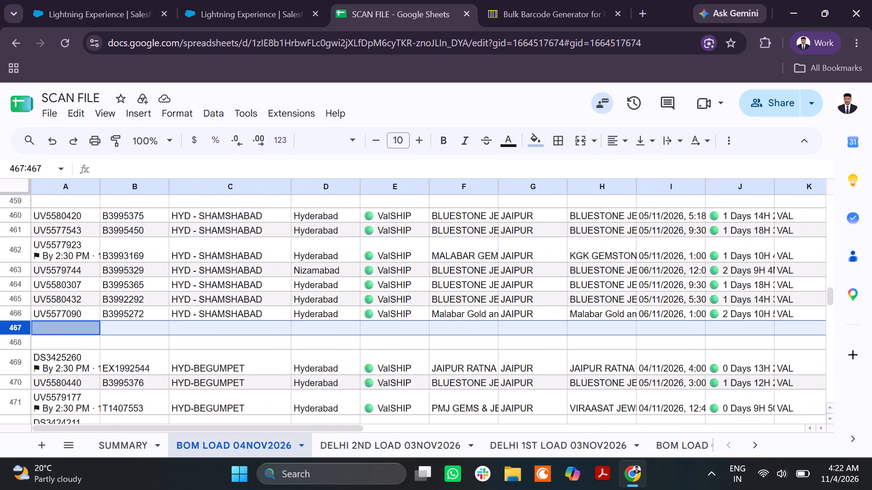
right_click(21, 326)
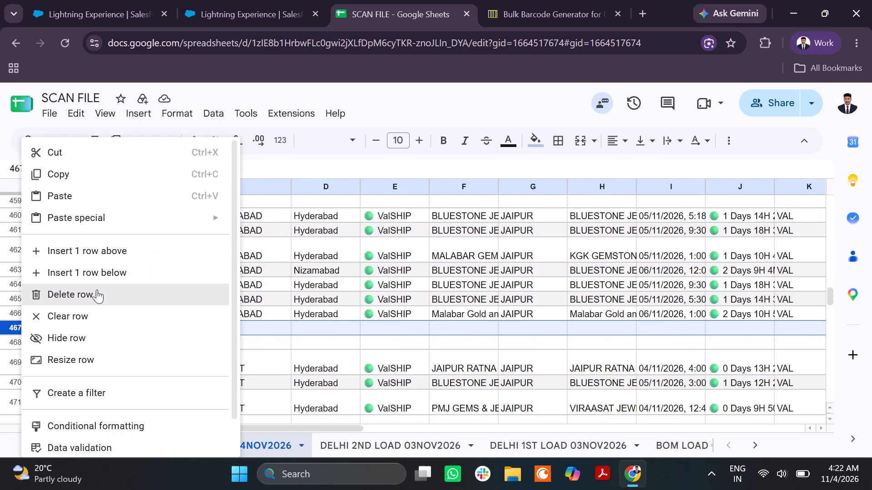
left_click(97, 289)
left_click(191, 273)
scroll(191, 273, "up", 4)
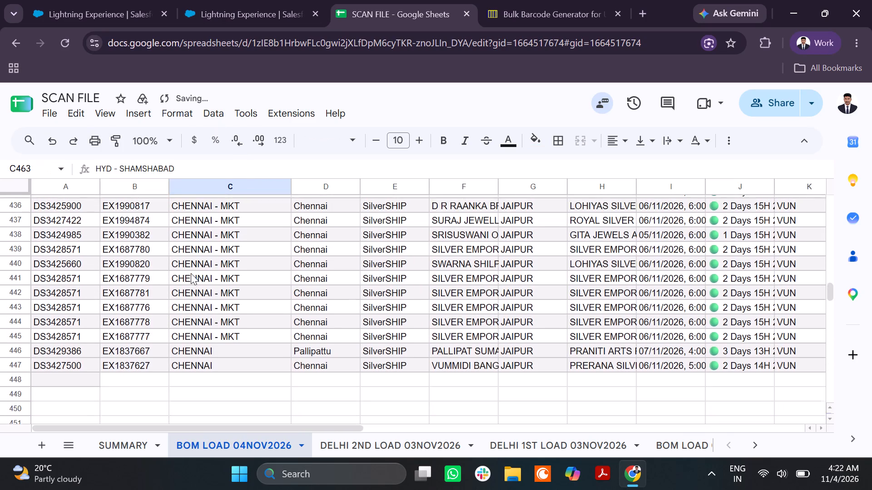
scroll(133, 366, "up", 3)
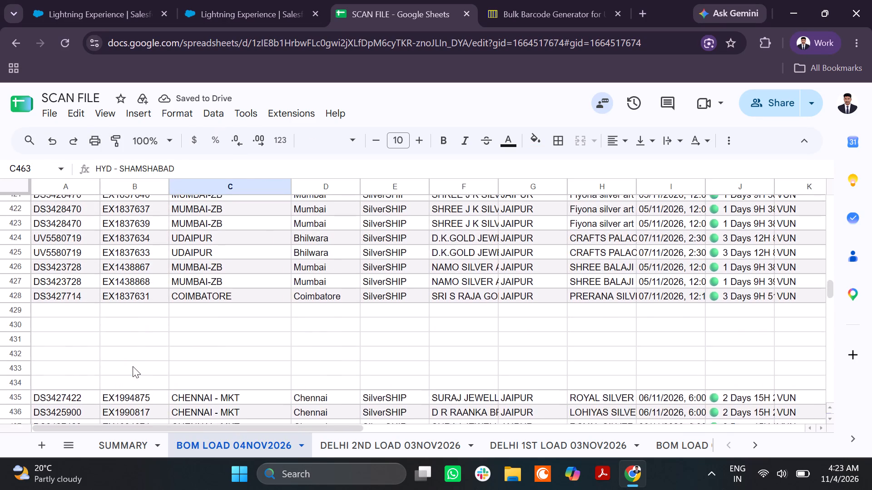
scroll(133, 366, "up", 3)
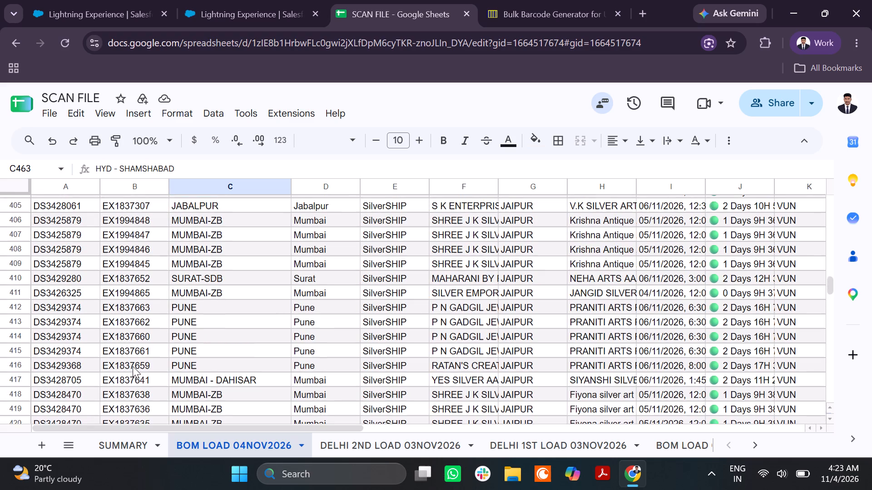
scroll(133, 366, "up", 1)
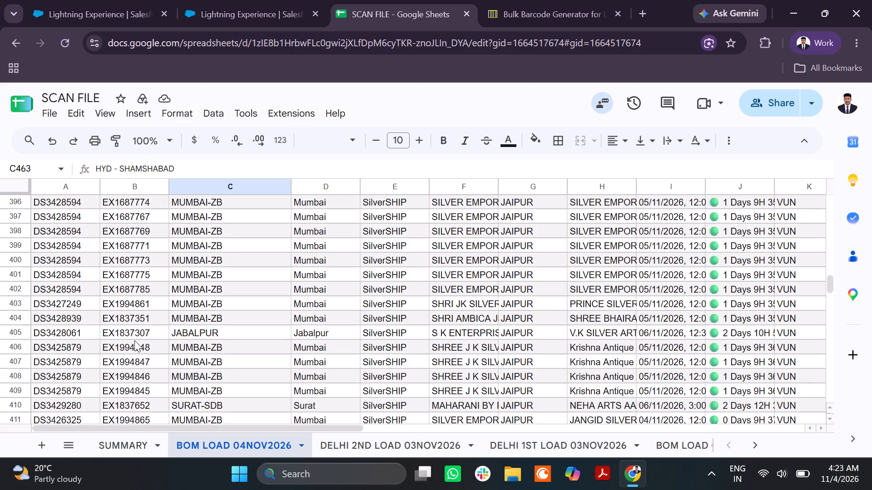
left_click(136, 333)
key("shift+space")
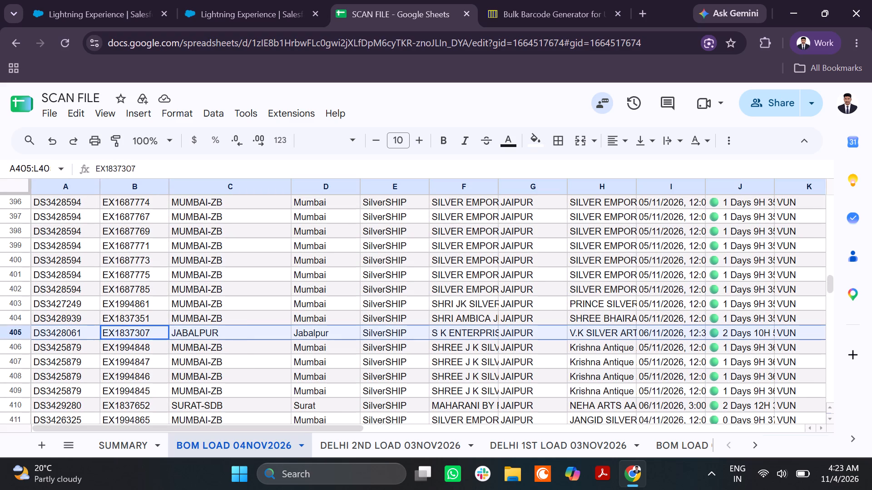
key("ctrl+x")
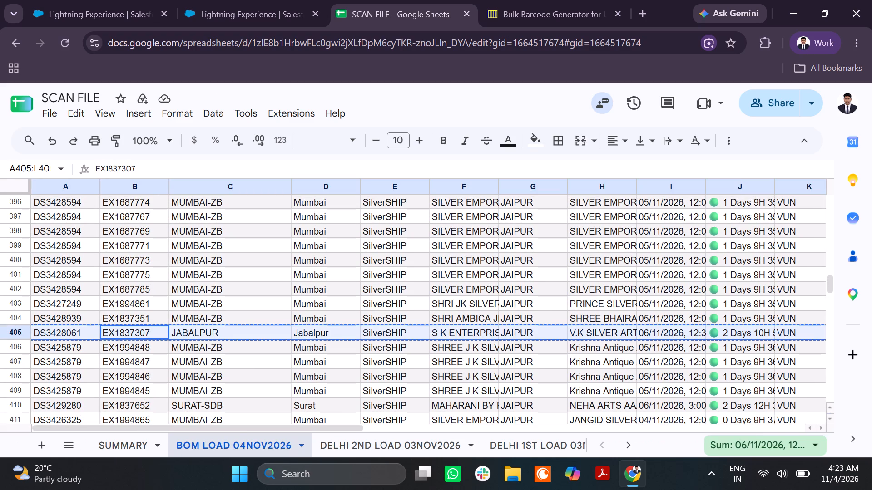
scroll(136, 333, "down", 6)
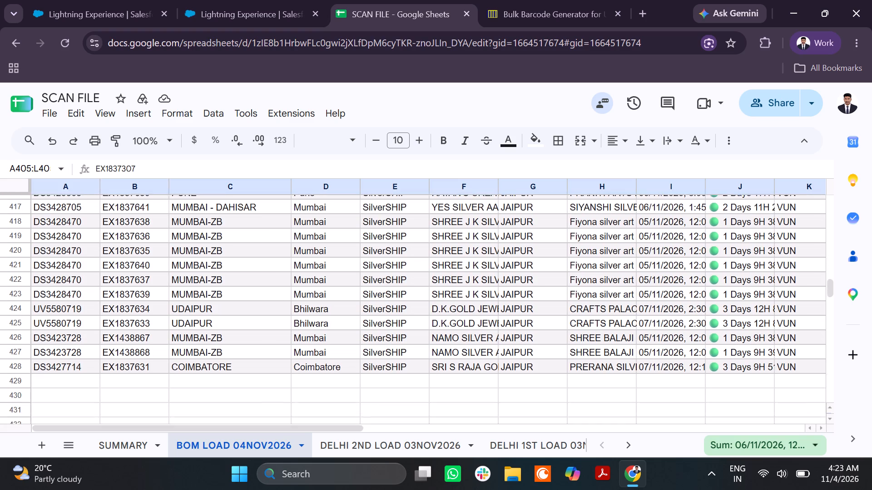
scroll(136, 333, "down", 1)
left_click(70, 371)
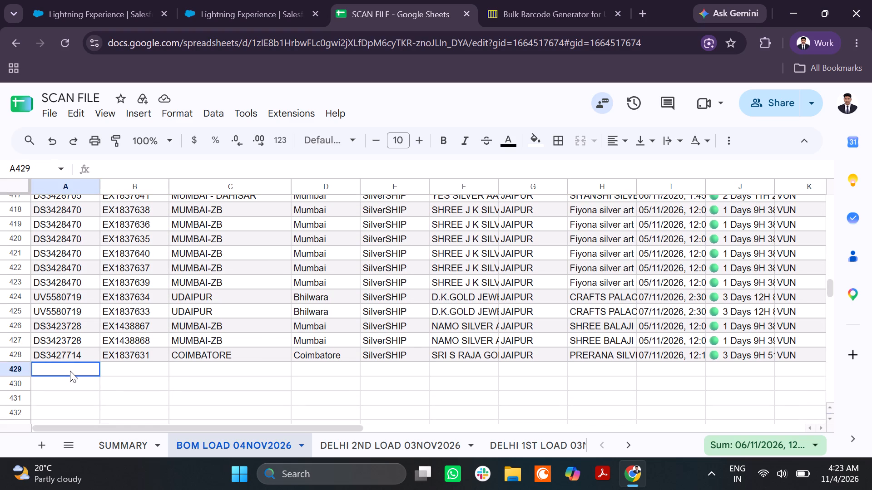
key("ctrl+v")
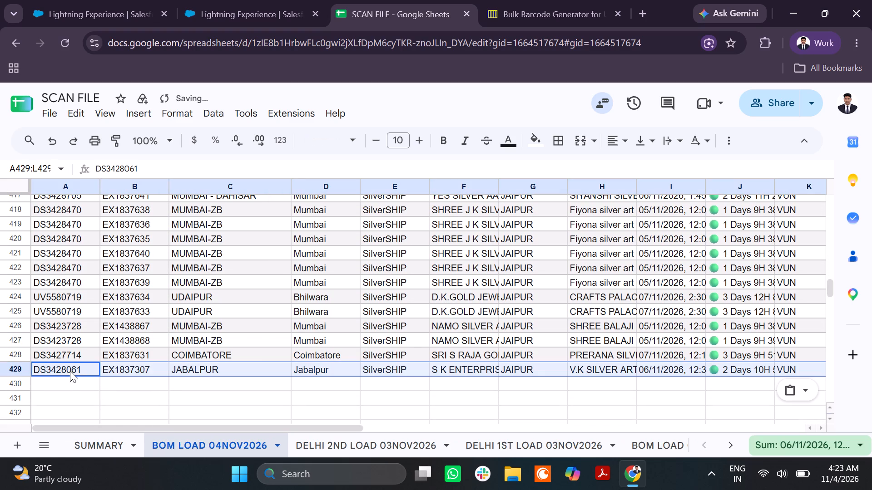
left_click(146, 354)
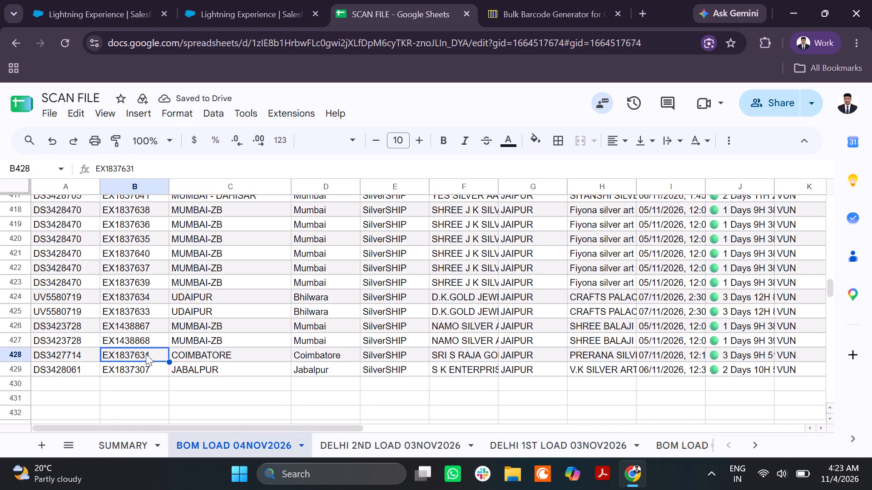
key("shift+space")
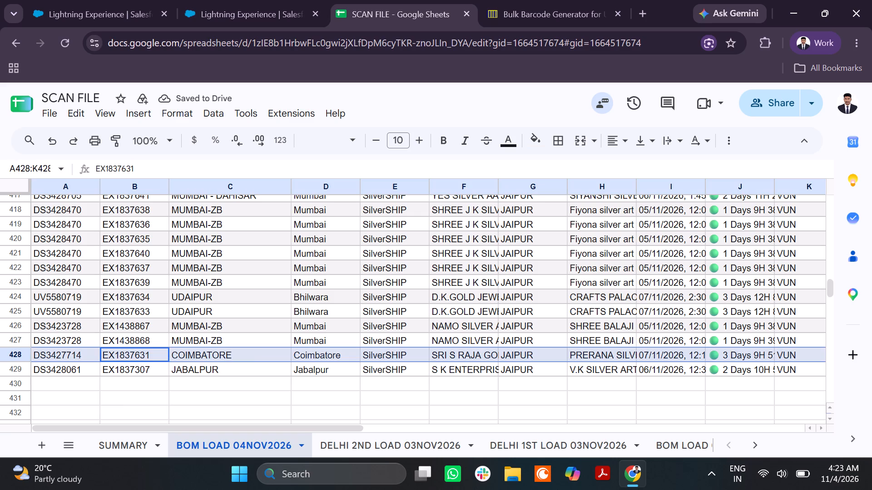
key("ctrl+x")
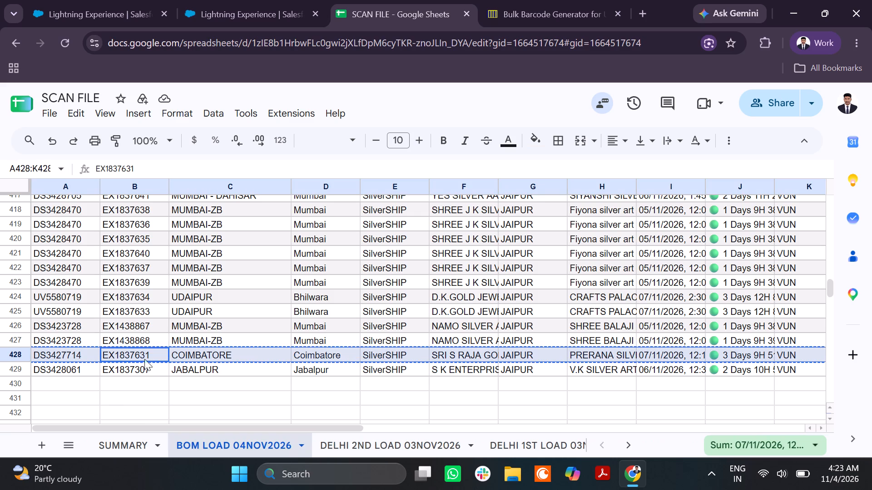
left_click(71, 394)
key("ctrl+v")
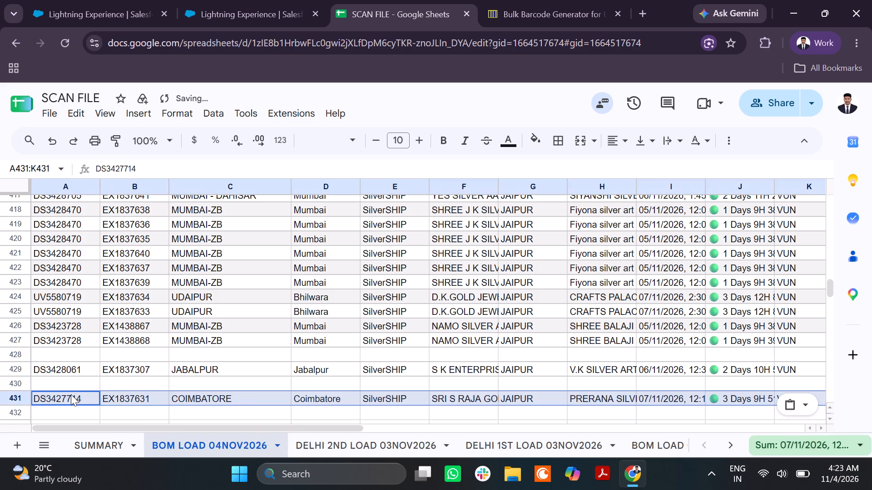
Look through the silver parcel rows up to the group's first row and its note in column L.
left_click(137, 323)
scroll(137, 323, "up", 3)
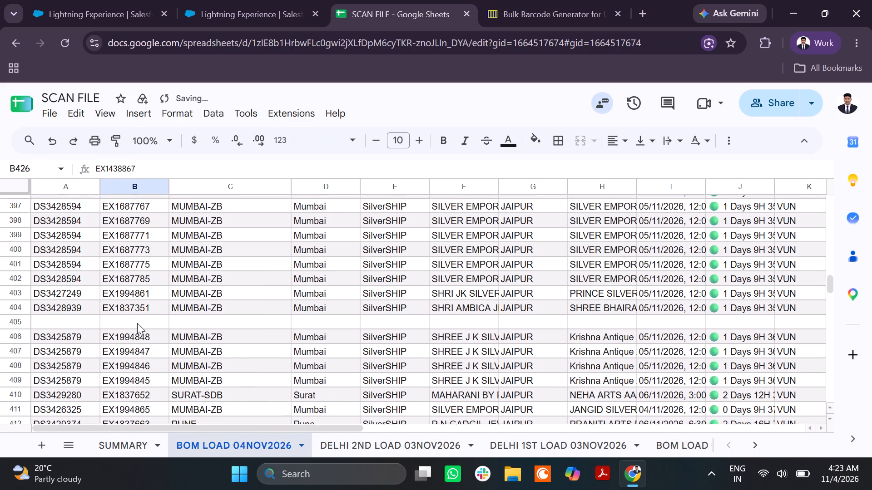
scroll(137, 323, "up", 4)
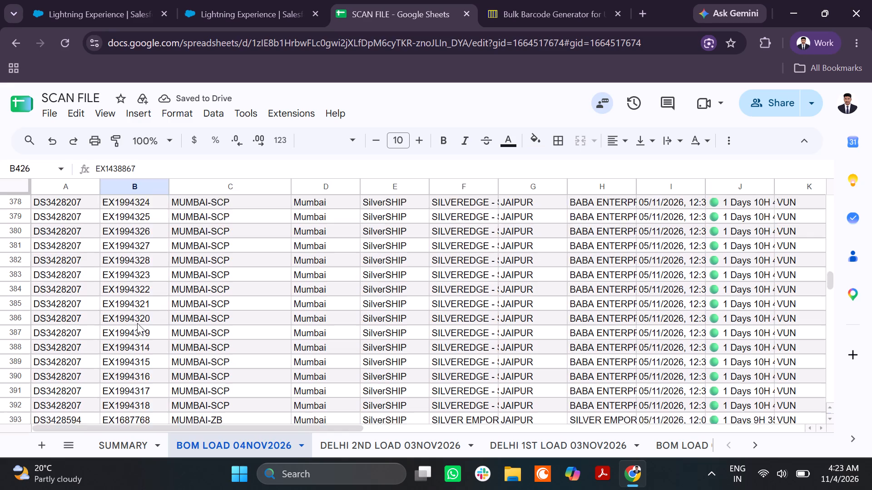
scroll(137, 323, "up", 4)
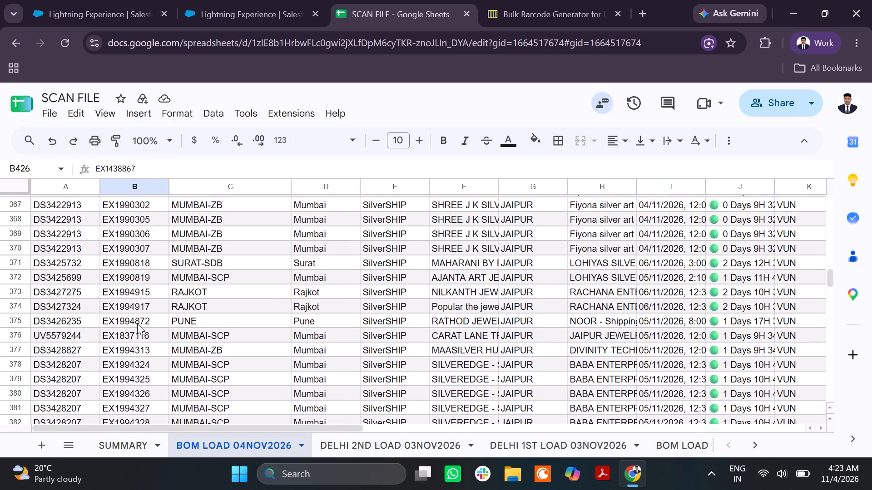
scroll(137, 323, "up", 3)
scroll(137, 323, "left", 1)
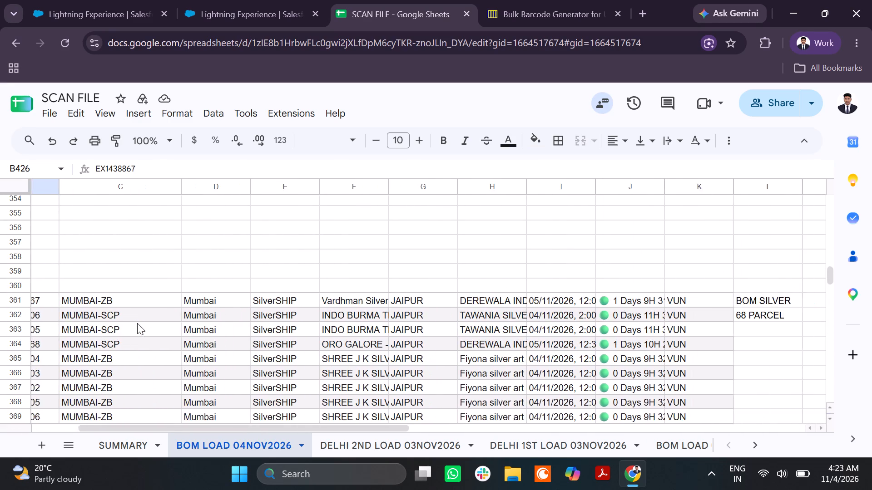
scroll(137, 323, "left", 1)
scroll(137, 323, "right", 3)
Delete the empty row 405 among the MUMBAI-ZB parcels.
scroll(137, 323, "down", 4)
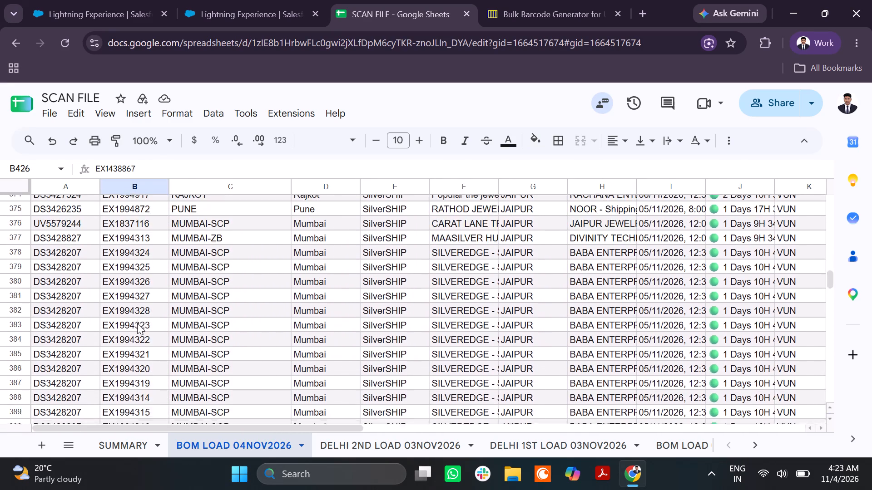
scroll(137, 323, "down", 3)
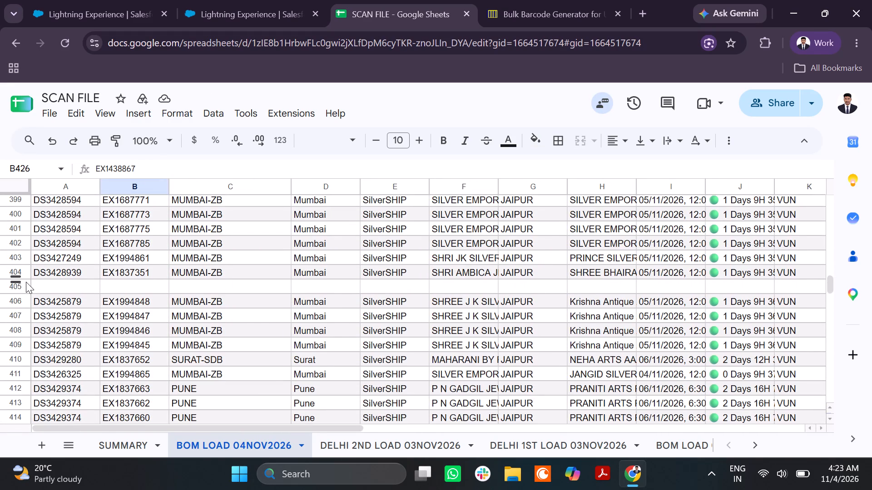
left_click(26, 282)
right_click(26, 282)
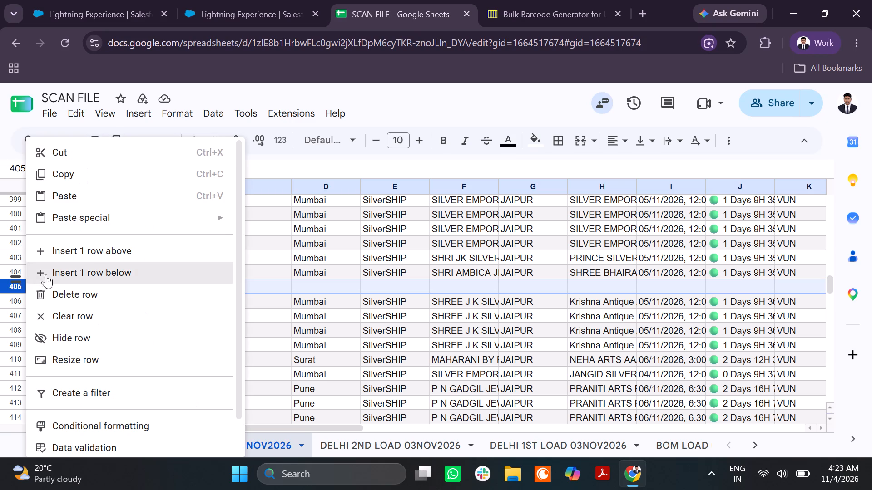
left_click(77, 288)
left_click(126, 272)
Delete the empty rows 429 and 427 directly below and above the JABALPUR parcel row.
scroll(126, 272, "down", 2)
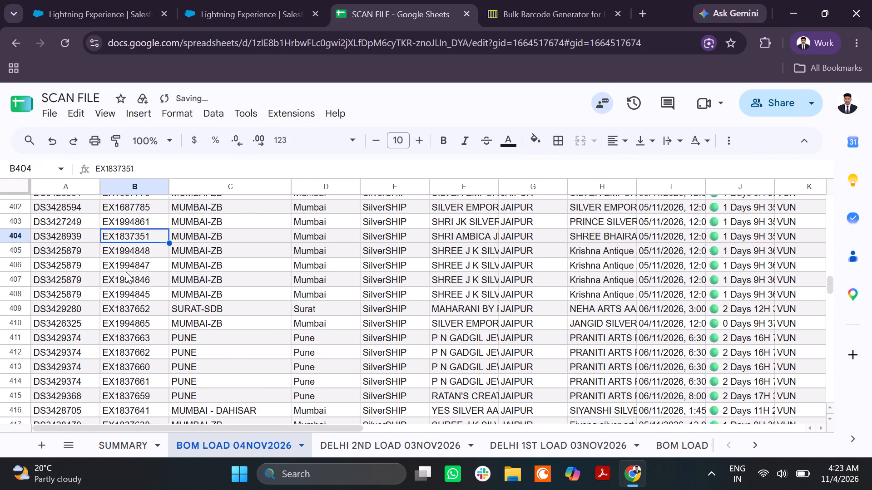
scroll(126, 272, "down", 3)
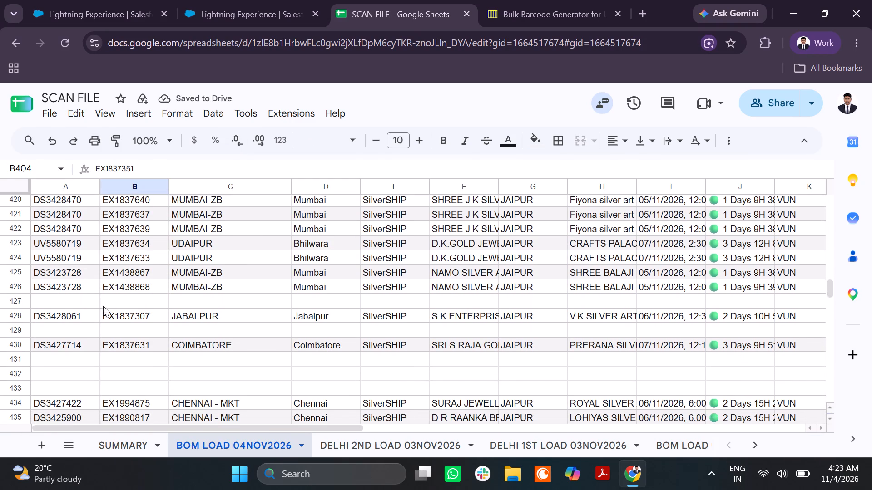
left_click(21, 331)
right_click(21, 331)
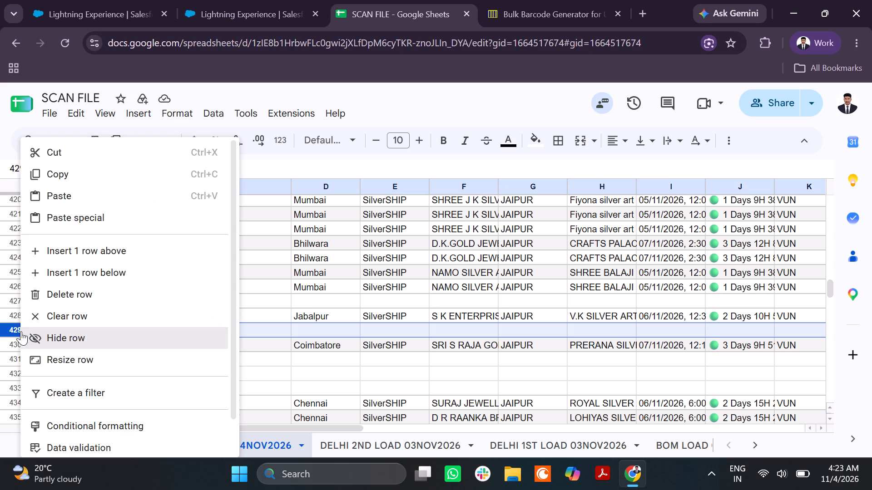
left_click(74, 290)
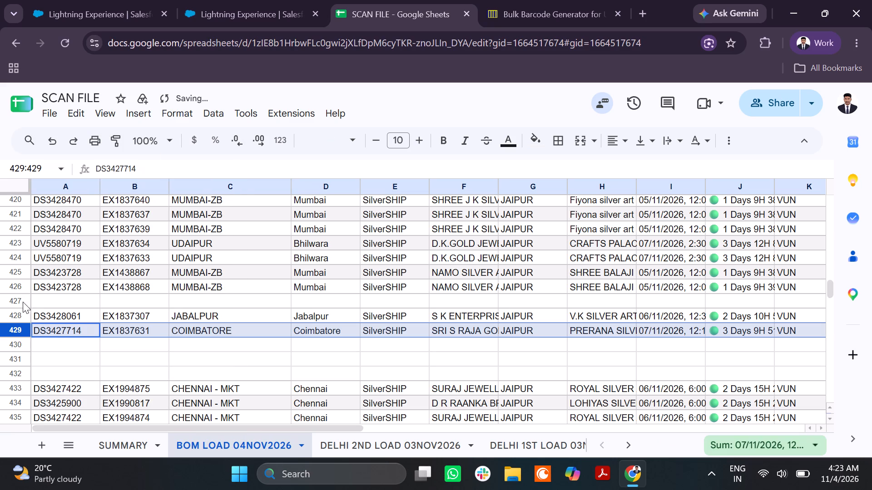
left_click(24, 305)
right_click(24, 305)
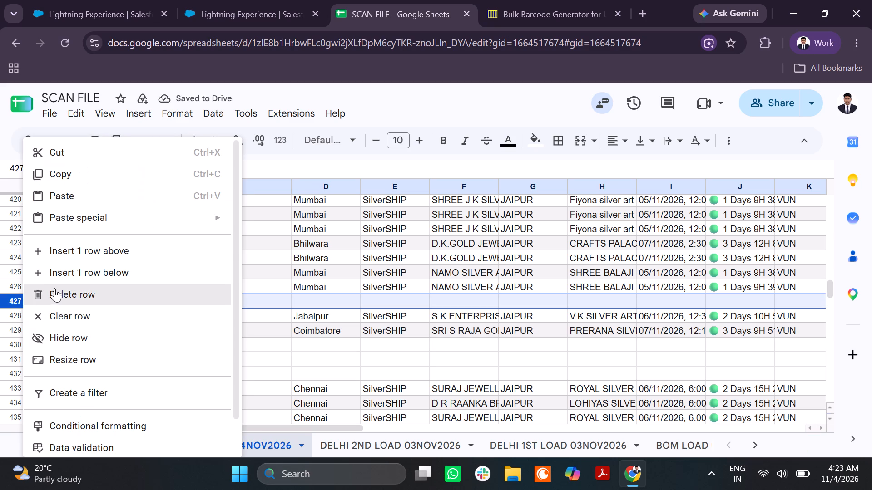
left_click(58, 287)
left_click(115, 257)
scroll(115, 257, "up", 2)
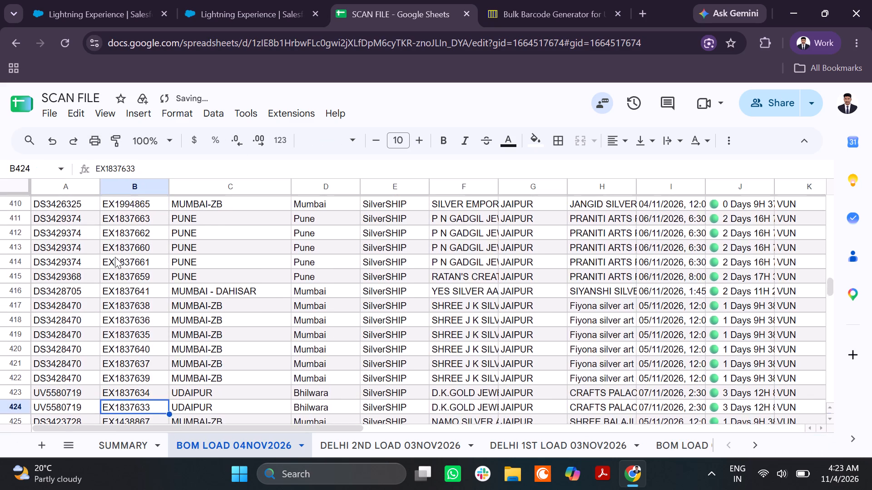
Delete the empty rows 429 and 430 below the COIMBATORE parcel row.
scroll(115, 257, "up", 1)
scroll(115, 257, "down", 4)
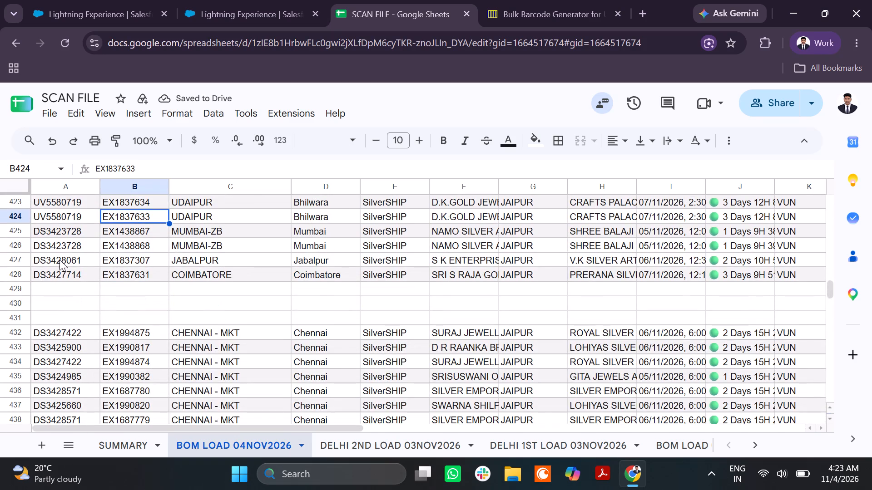
left_click(25, 290)
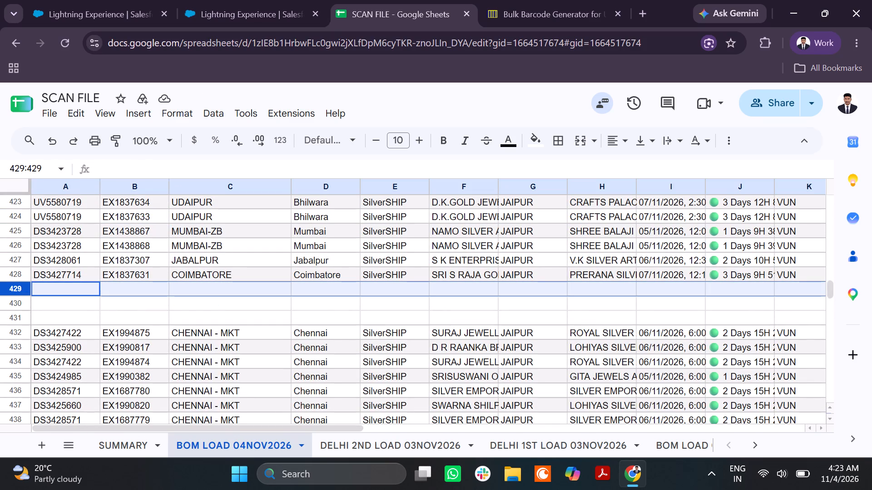
key("shift+Down")
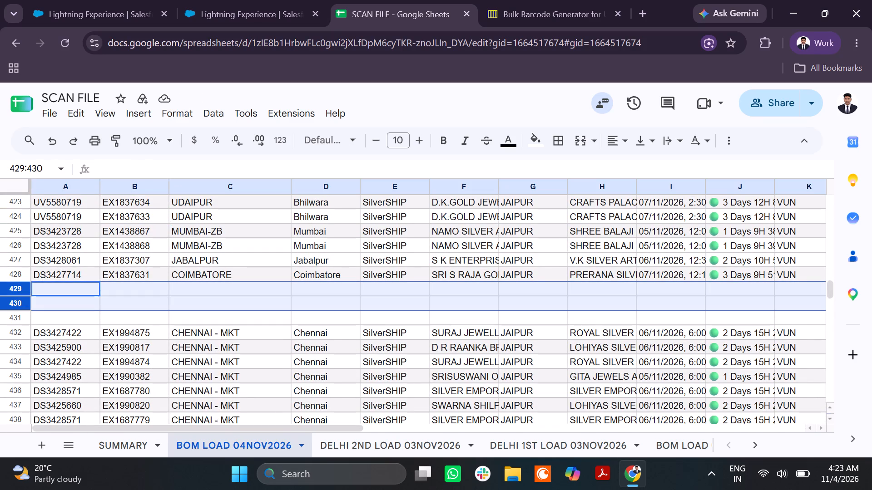
right_click(25, 301)
left_click(61, 295)
left_click(139, 287)
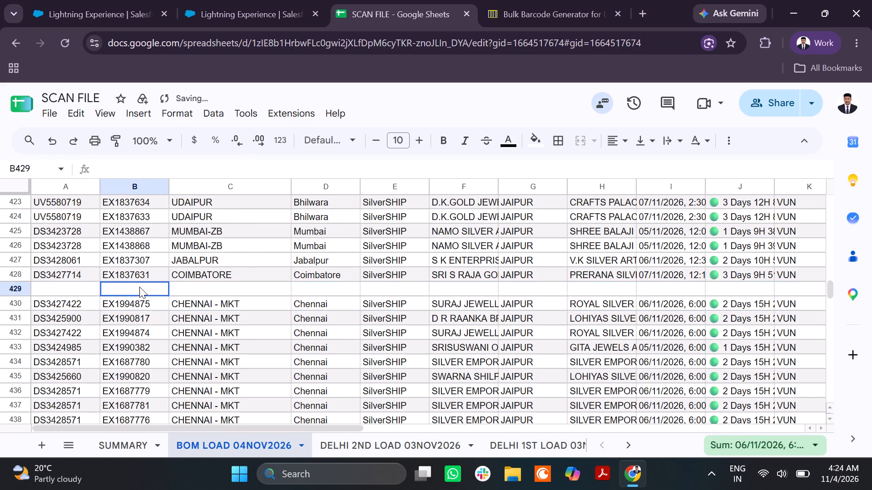
Delete the empty rows 327 and 328 directly above the E SHIP and SEAL table.
scroll(139, 287, "up", 7)
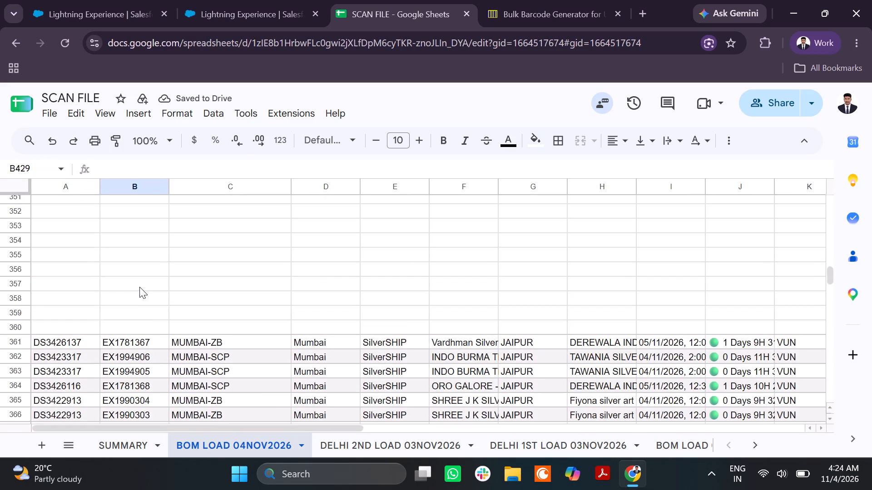
scroll(139, 287, "up", 6)
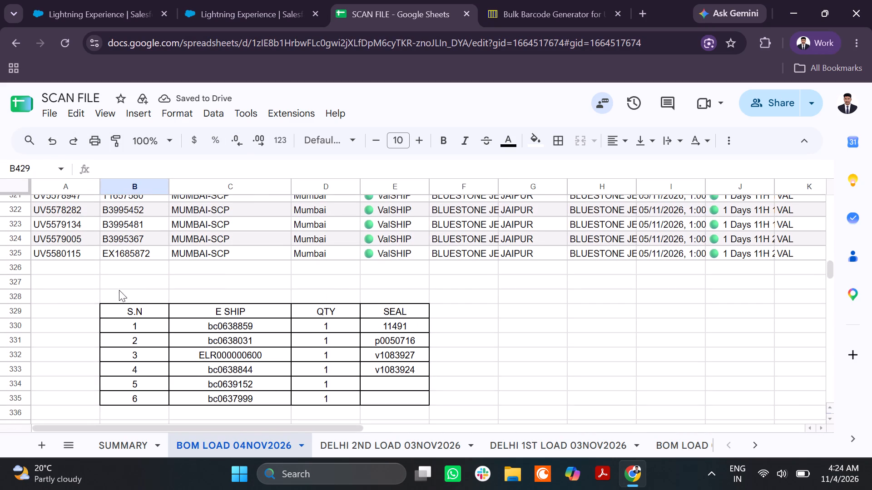
left_click(23, 274)
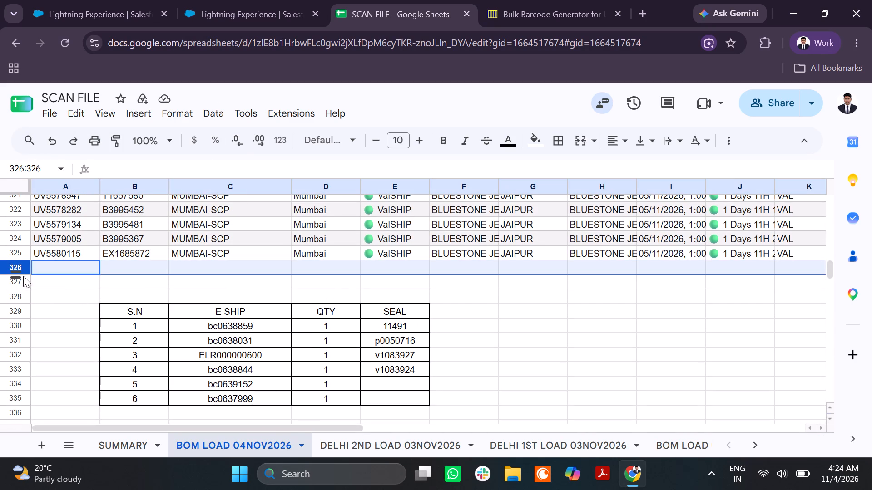
left_click(23, 282)
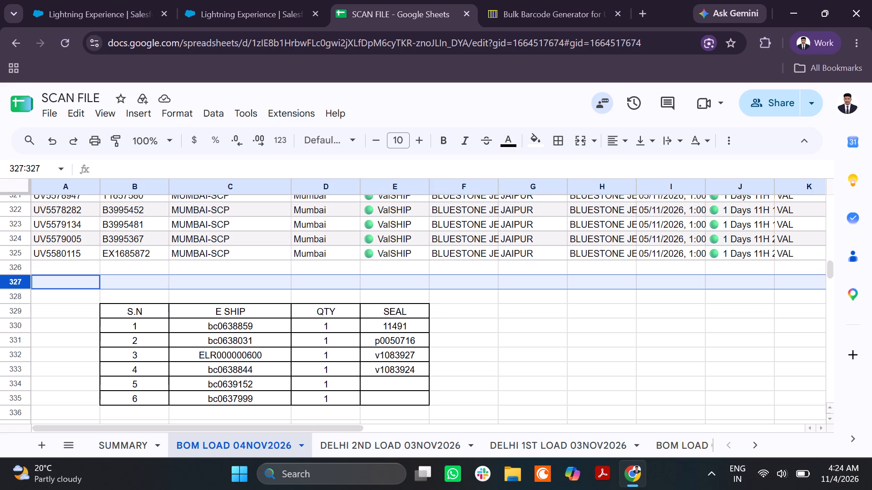
key("shift+Down")
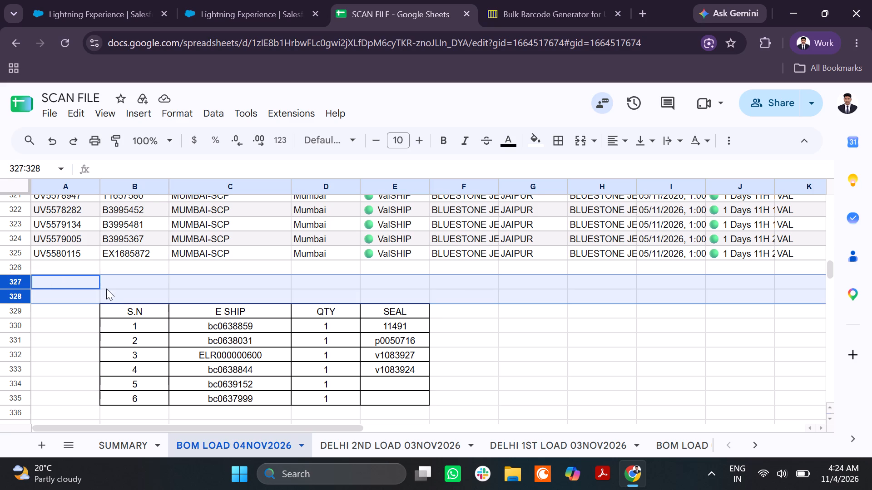
right_click(21, 293)
left_click(74, 290)
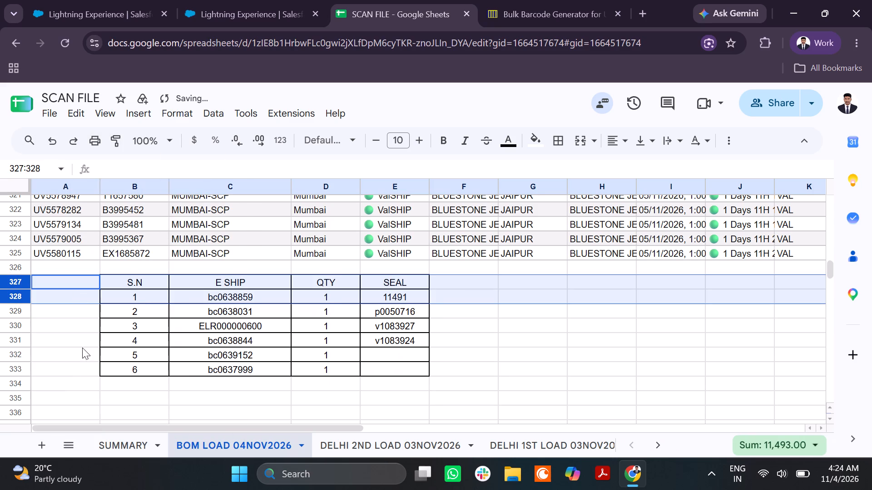
Delete the empty rows 335 to 357 between the E SHIP table and the first MUMBAI-ZB silver parcel row.
scroll(59, 381, "down", 1)
left_click(20, 364)
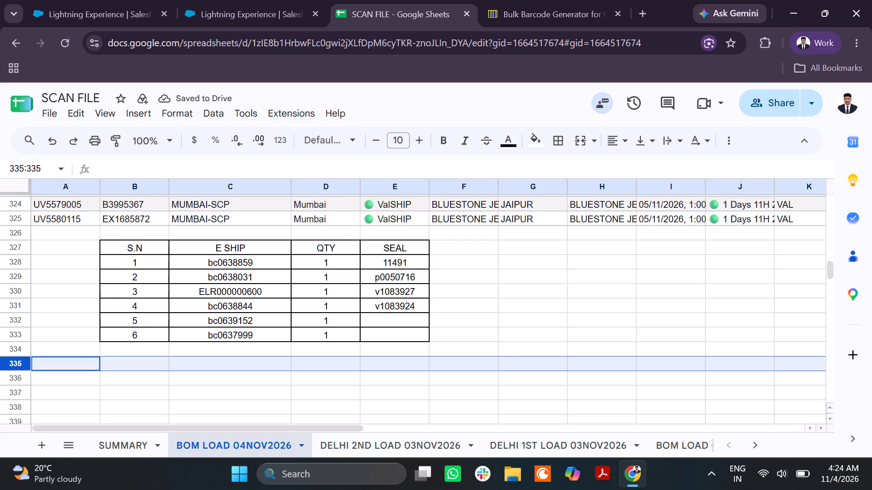
key("ctrl+shift+Down")
key("shift+Up")
key("shift+Up")
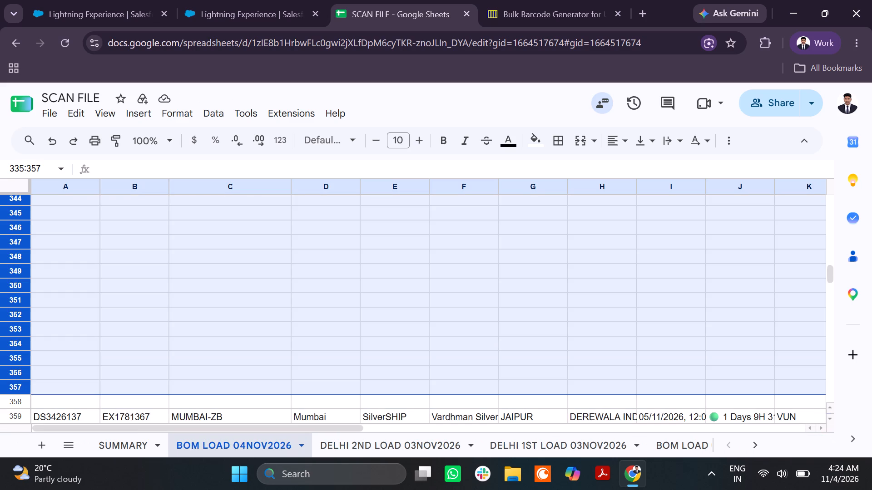
right_click(20, 349)
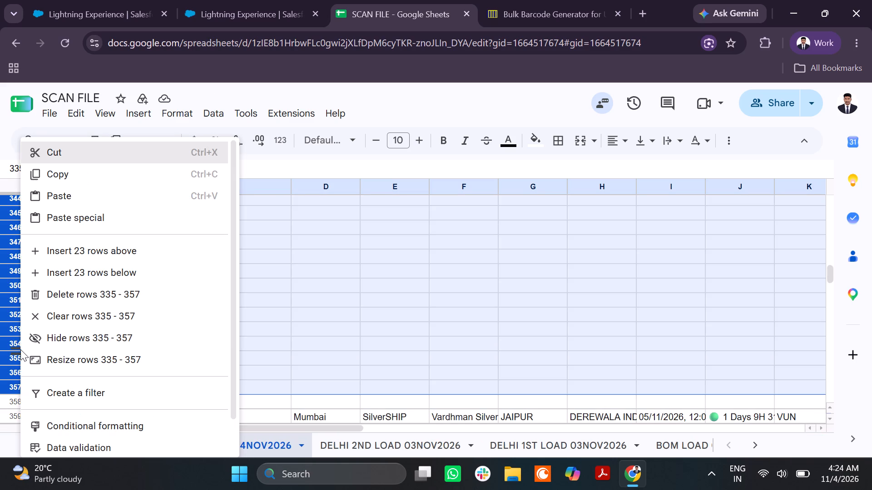
left_click(95, 300)
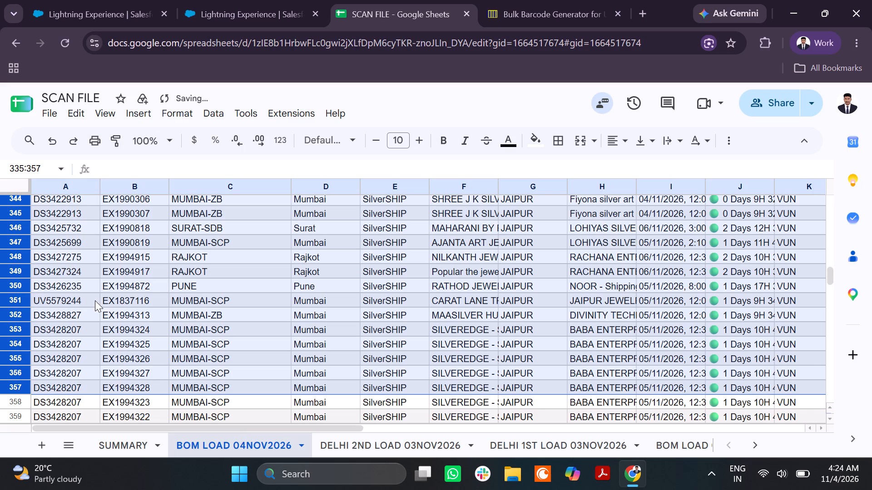
left_click(166, 293)
Look through the MUMBAI-SCP parcel groups above the E SHIP table and their parcel and seal notes in column L.
scroll(166, 293, "right", 1)
scroll(166, 293, "up", 1)
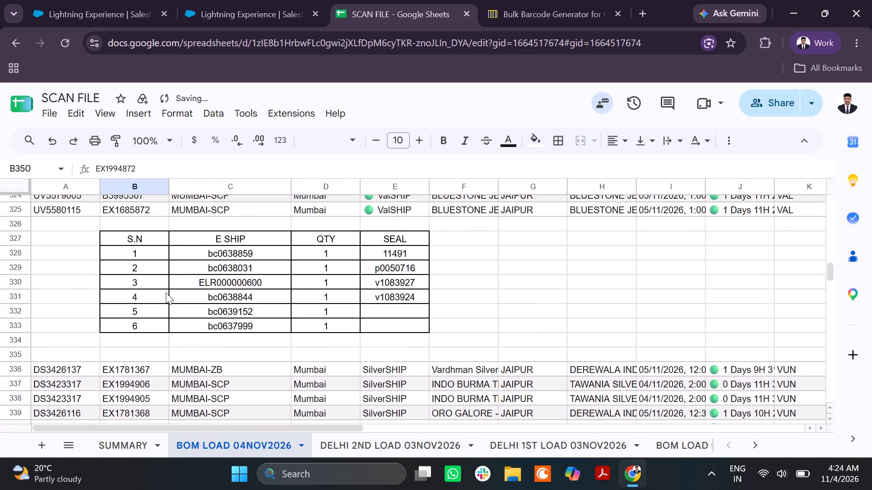
scroll(166, 293, "up", 6)
scroll(166, 293, "down", 1)
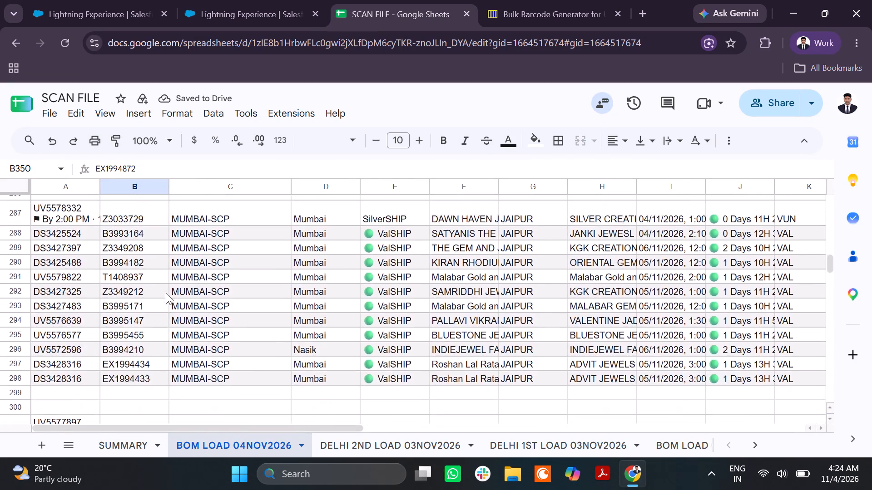
scroll(166, 293, "down", 3)
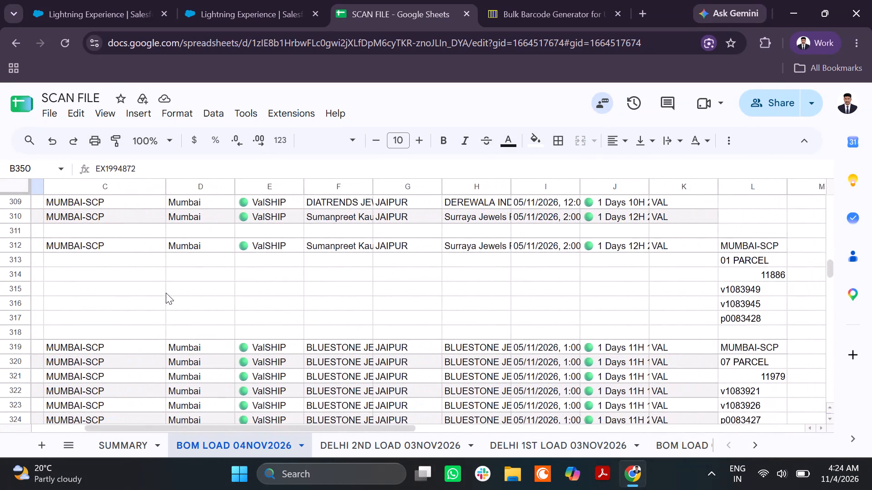
scroll(166, 293, "up", 1)
scroll(166, 293, "left", 1)
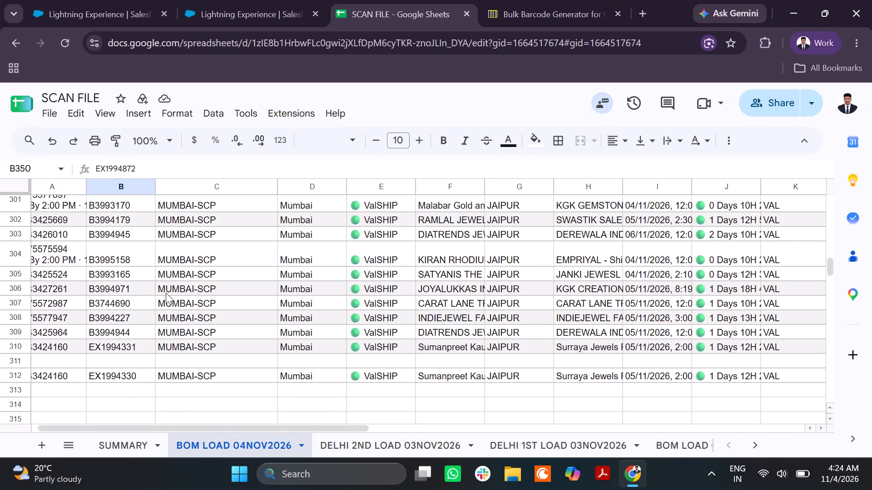
scroll(166, 293, "left", 2)
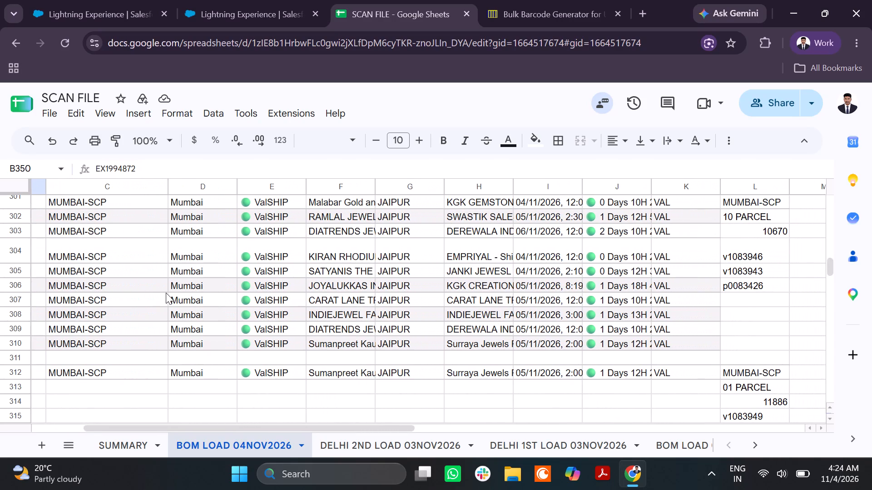
scroll(166, 293, "right", 2)
Delete the empty rows 283 to 285 between the MUMBAI-BDB and MUMBAI-SCP parcel groups.
scroll(166, 293, "up", 3)
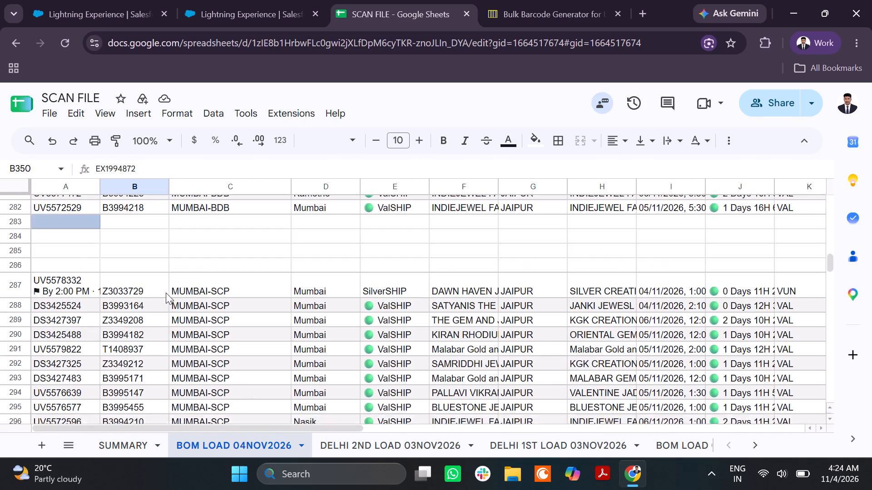
scroll(166, 293, "up", 2)
scroll(166, 293, "left", 2)
scroll(166, 293, "right", 3)
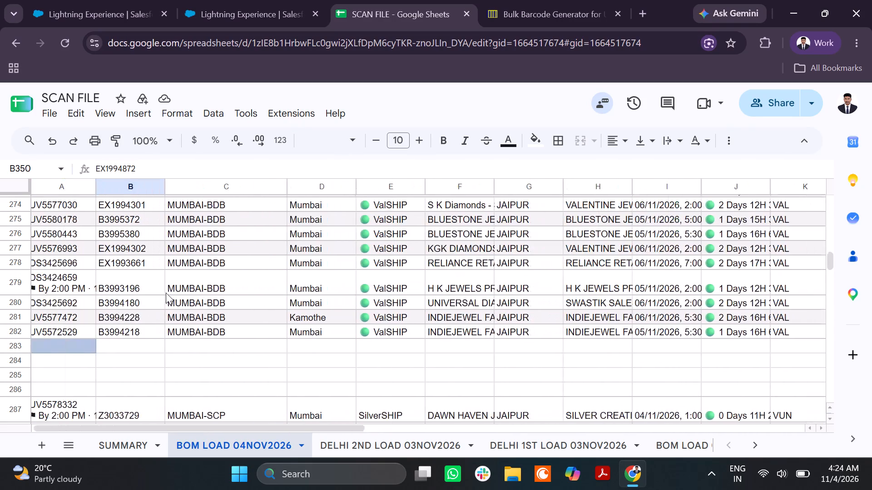
scroll(56, 342, "right", 1)
left_click(23, 348)
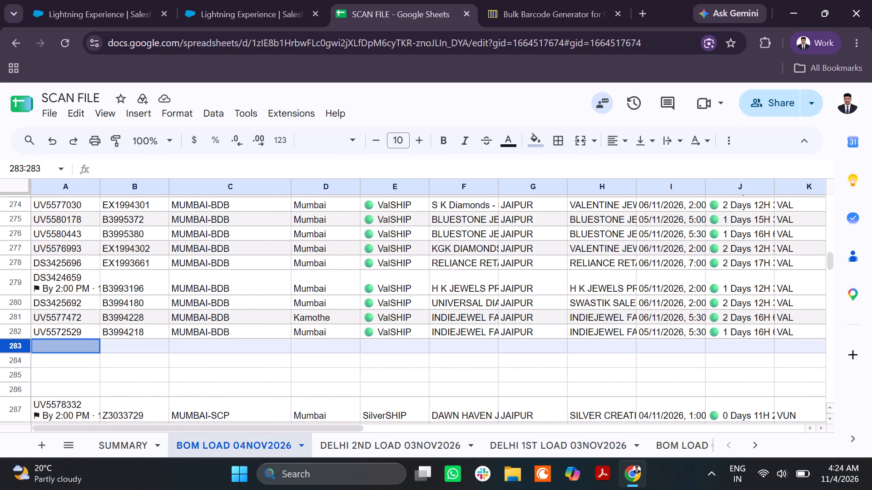
key("shift+Down")
key("shift+Down")
key("shift+Down")
key("shift+Down")
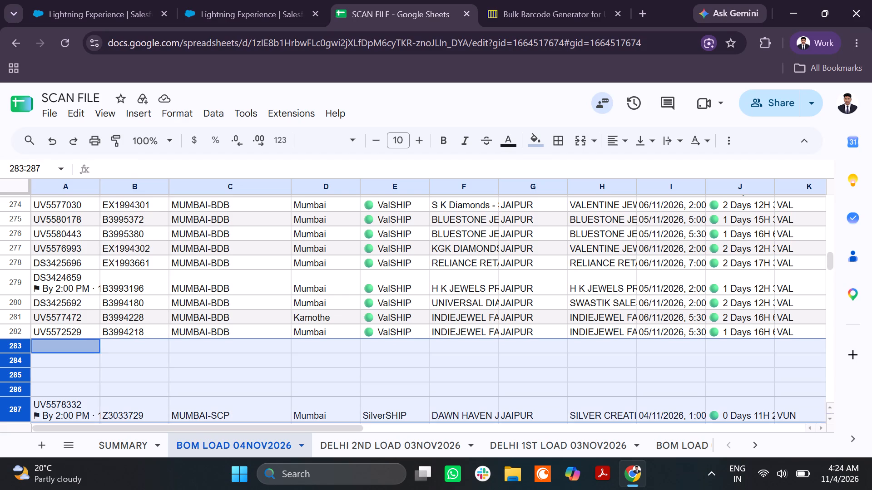
key("shift+Up")
key("shift+Up")
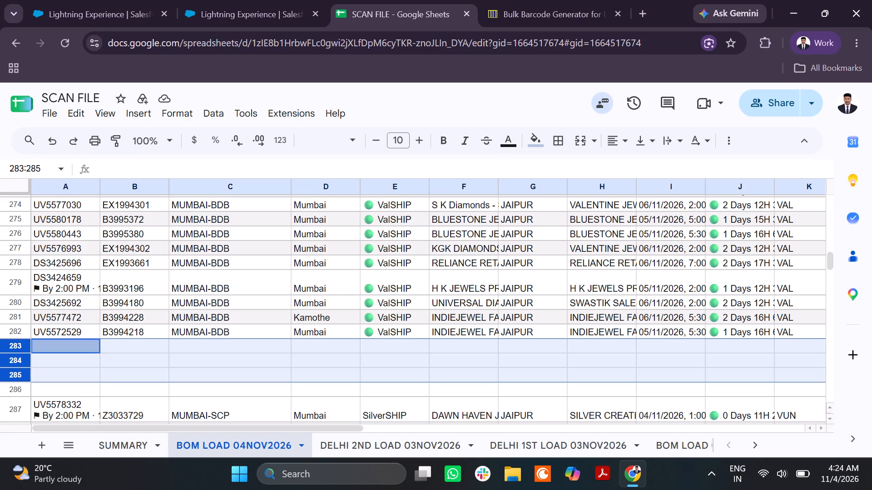
right_click(23, 358)
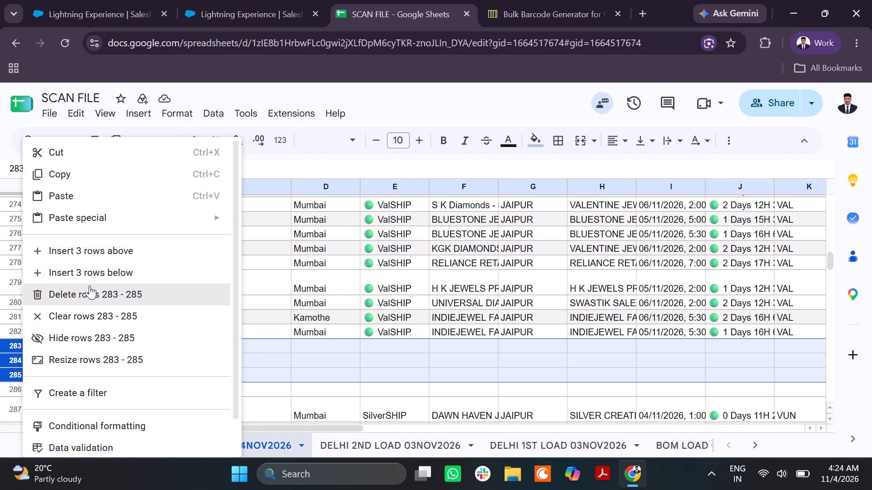
left_click(89, 285)
Look through the parcel groups from MUMBAI-BDB up to the Bengaluru SilverSHIP rows in the BOM LOAD 04NOV2026 sheet.
scroll(150, 271, "up", 3)
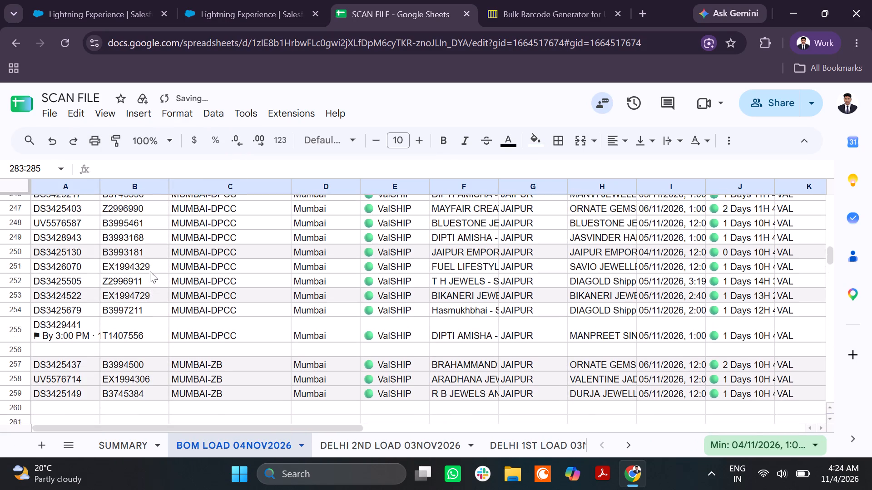
scroll(150, 271, "down", 2)
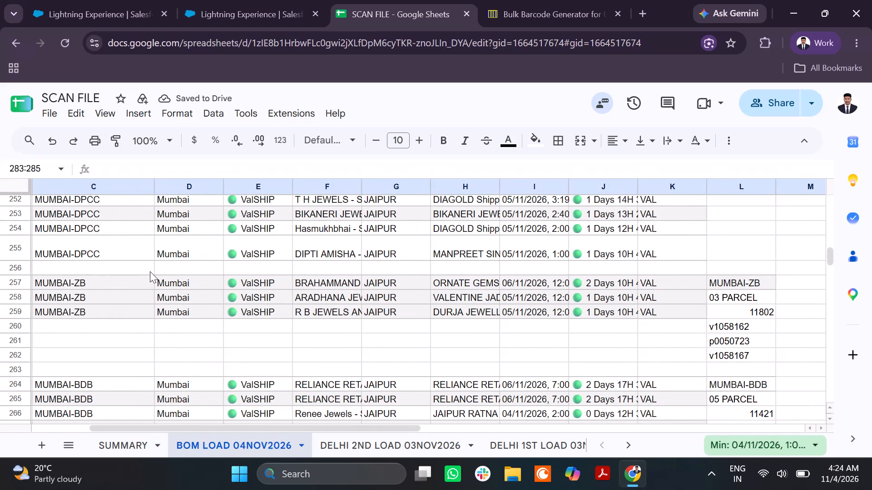
scroll(150, 271, "down", 1)
scroll(150, 271, "up", 5)
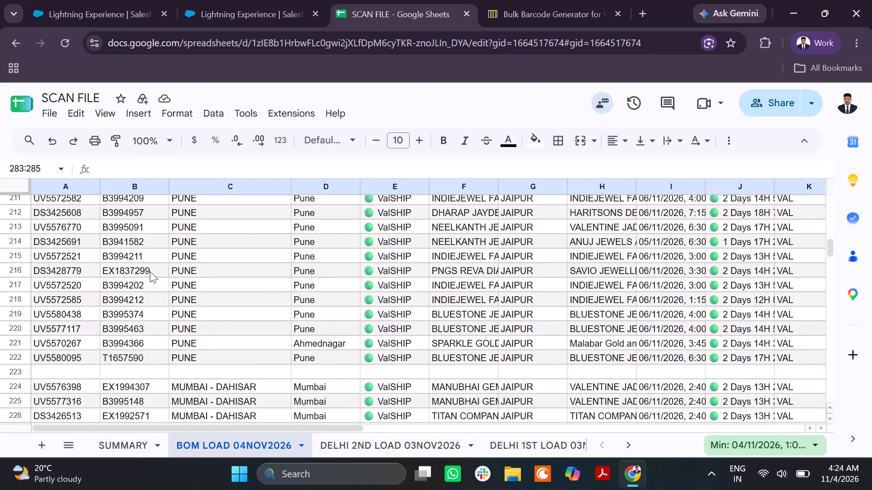
scroll(150, 271, "up", 4)
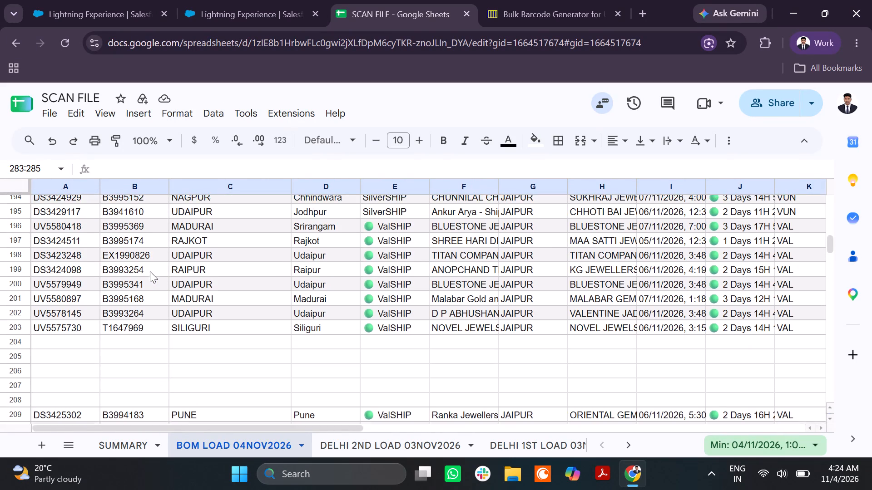
scroll(150, 271, "up", 2)
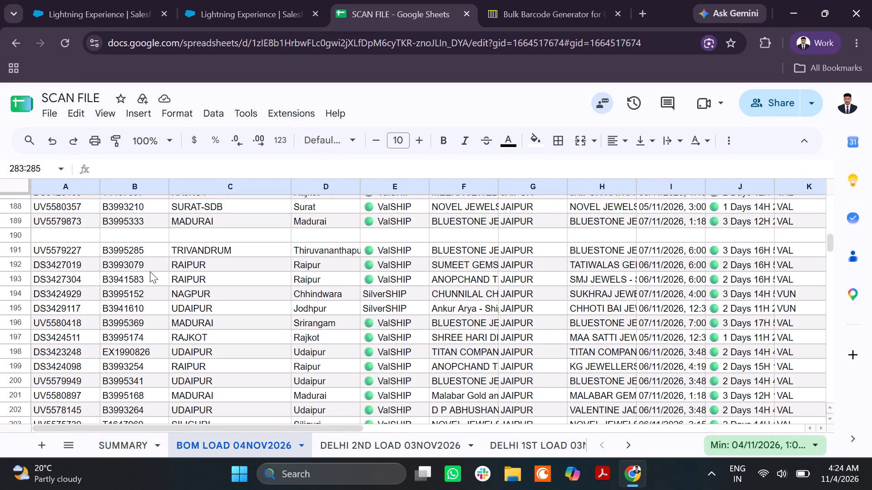
scroll(150, 271, "up", 1)
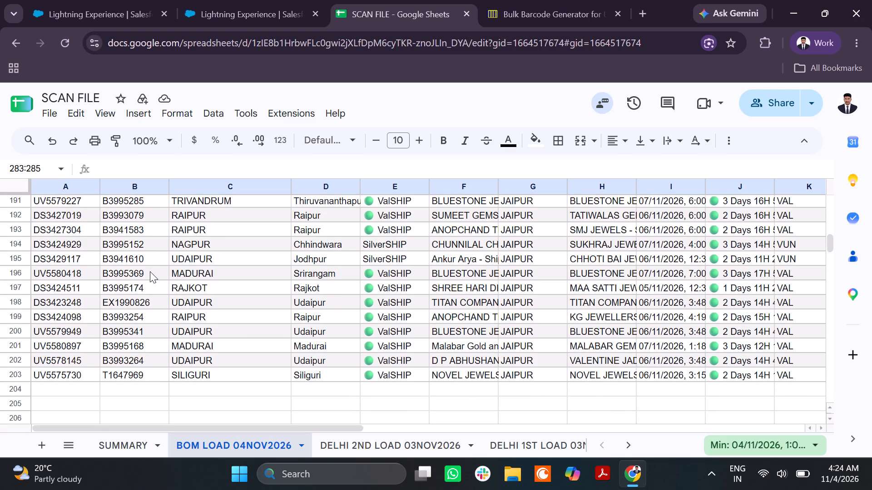
scroll(150, 271, "up", 1)
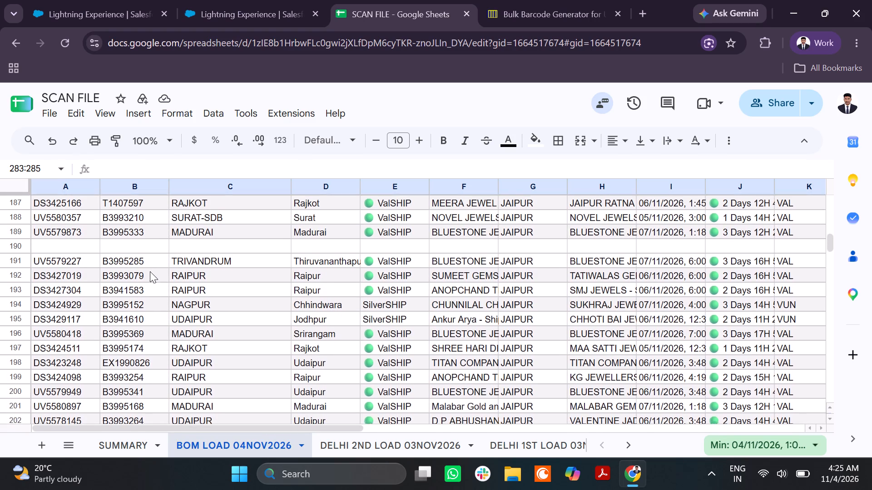
scroll(150, 271, "up", 3)
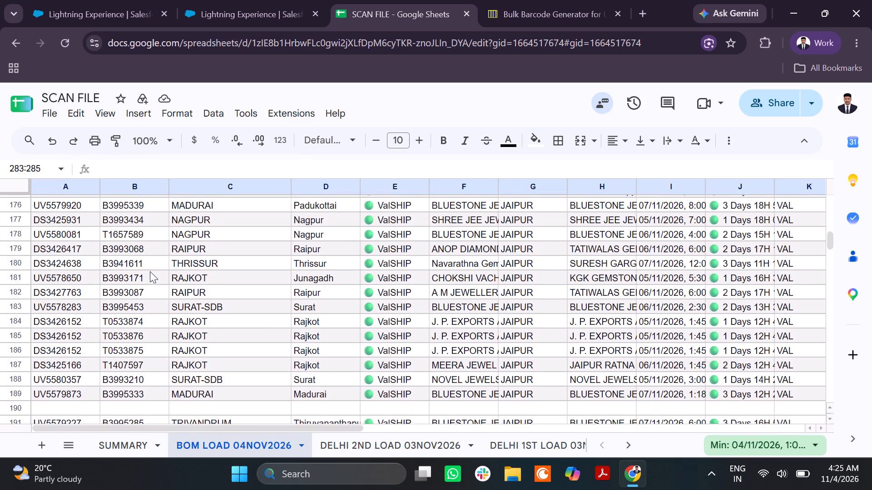
scroll(150, 271, "up", 3)
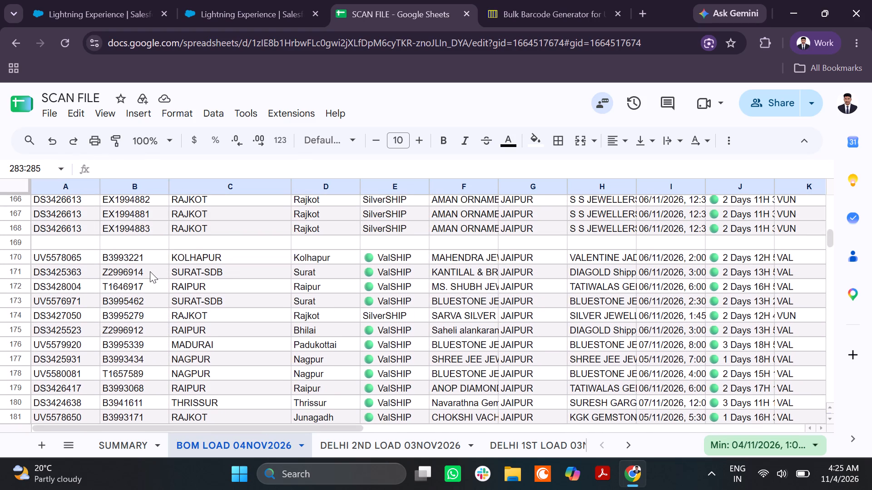
scroll(150, 271, "up", 5)
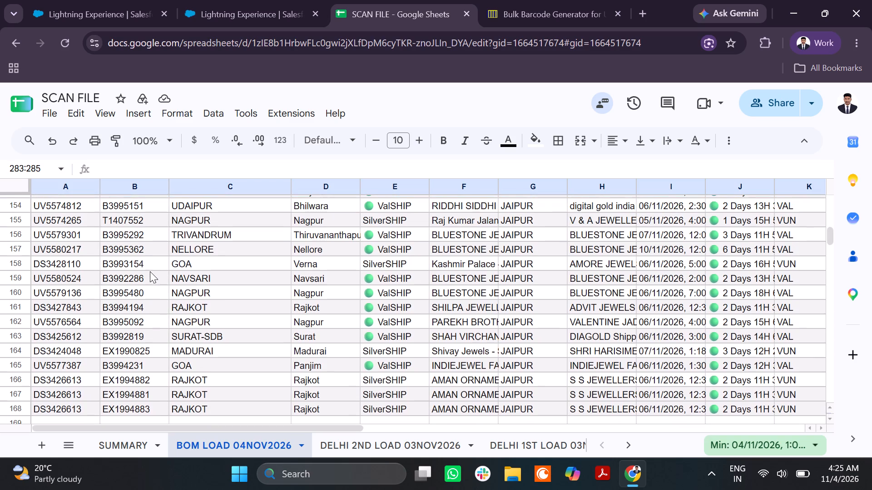
scroll(150, 271, "up", 3)
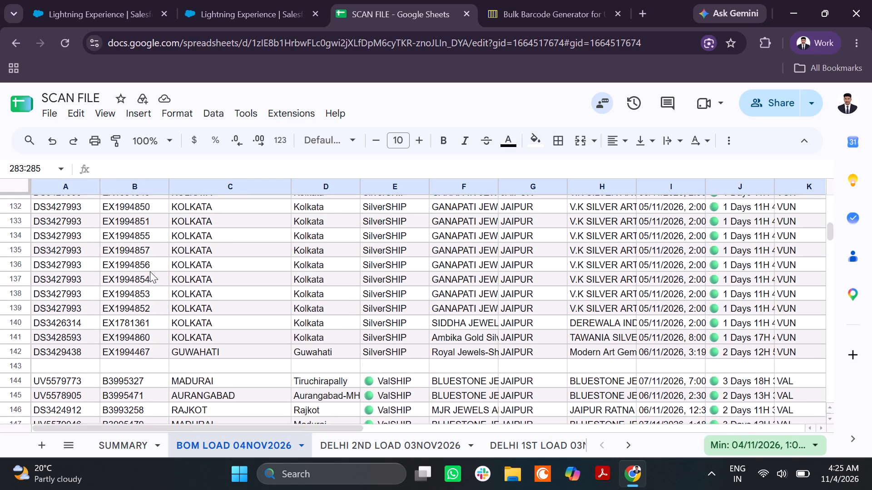
scroll(150, 271, "up", 2)
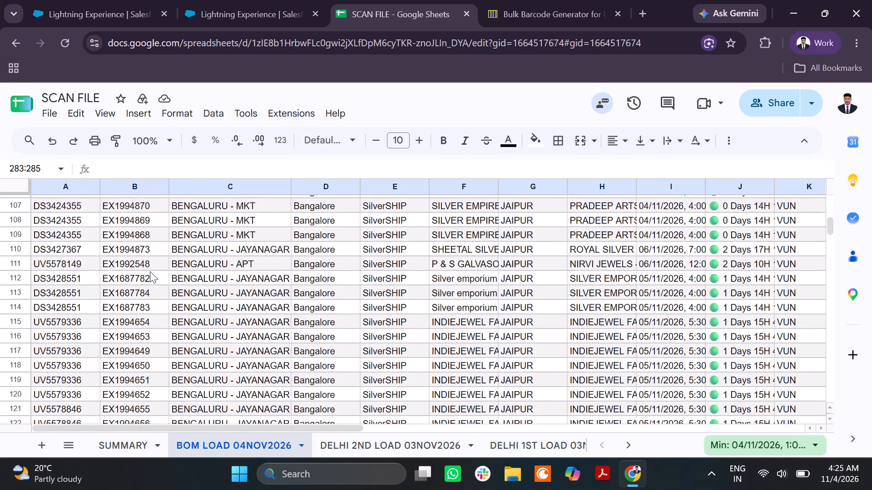
scroll(150, 271, "up", 4)
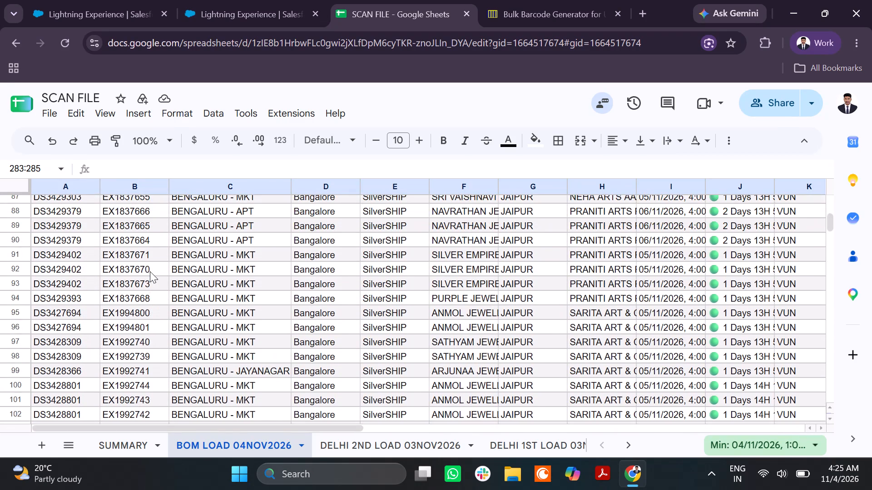
scroll(150, 271, "up", 4)
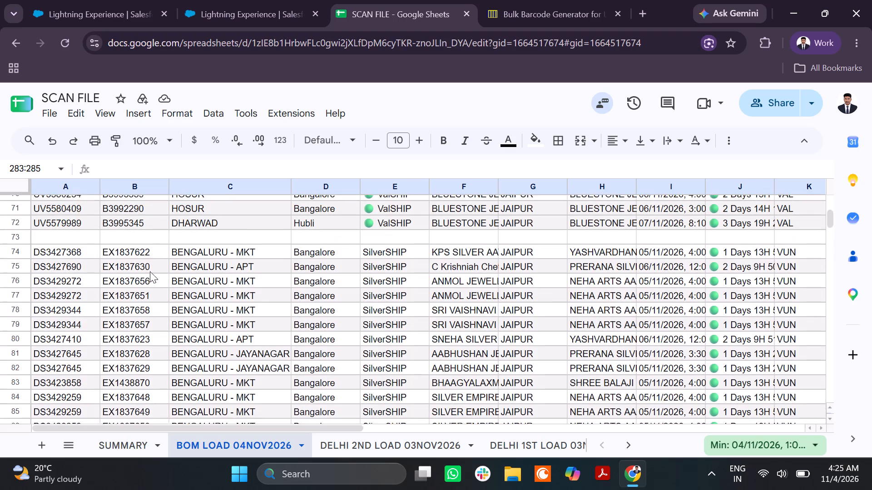
scroll(150, 271, "up", 1)
Copy the Bengaluru SilverSHIP parcel codes in B74:B124 into the Bulk Barcode Generator's barcode data and generate their Code128 barcodes.
left_click(126, 270)
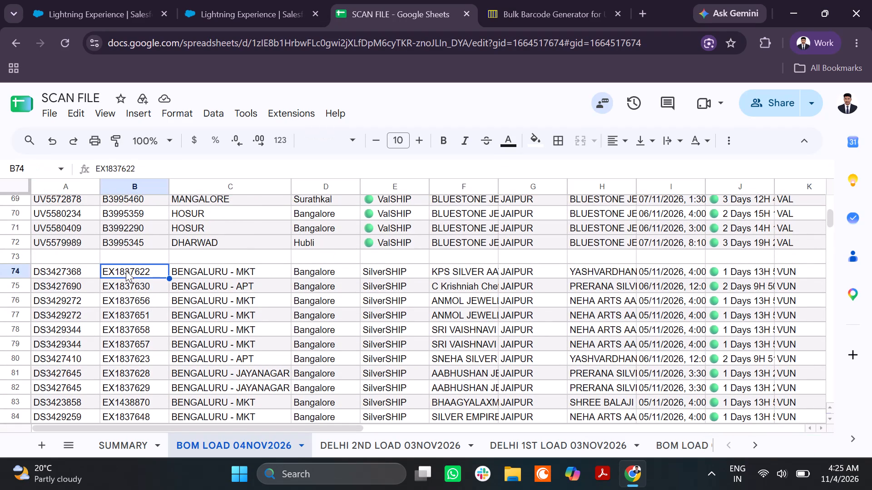
key("ctrl+shift+Down")
key("ctrl+c")
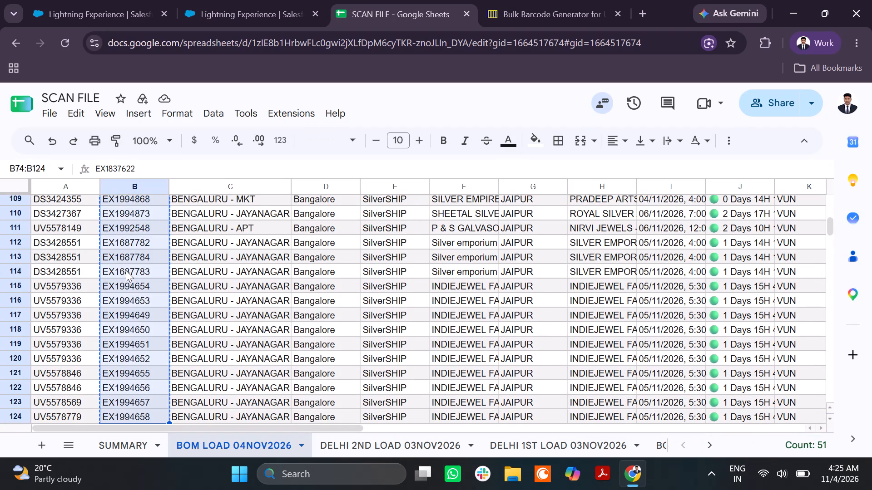
left_click(513, 0)
left_click(450, 299)
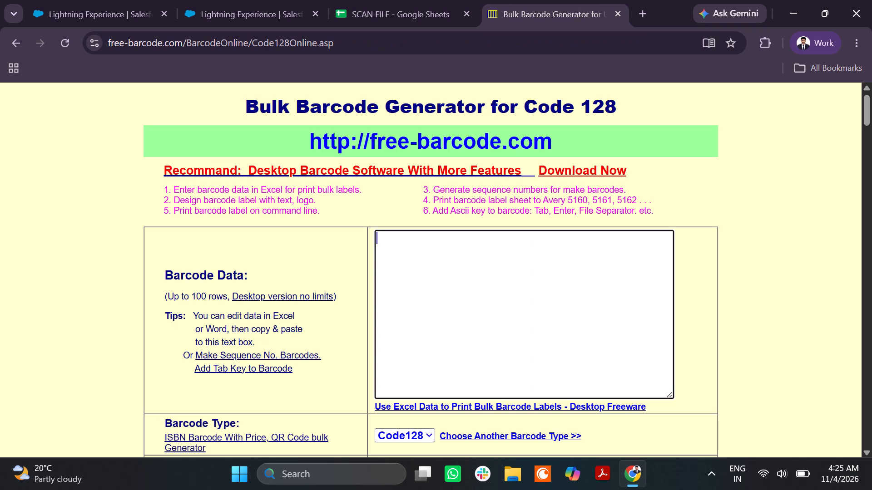
key("ctrl+v")
scroll(450, 299, "down", 7)
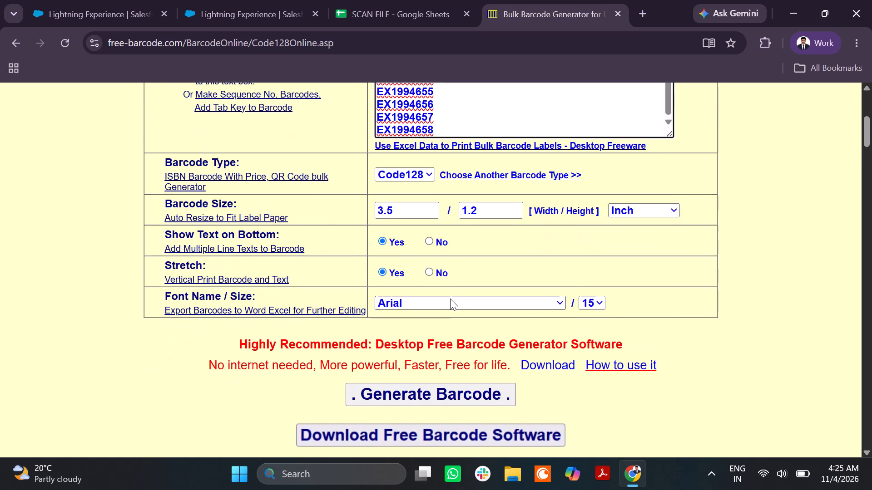
scroll(426, 404, "down", 1)
left_click(422, 358)
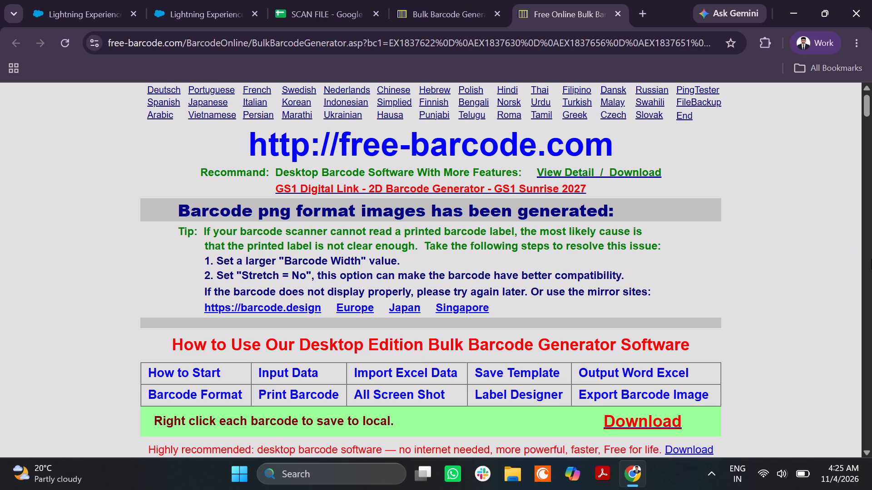
scroll(824, 253, "down", 3)
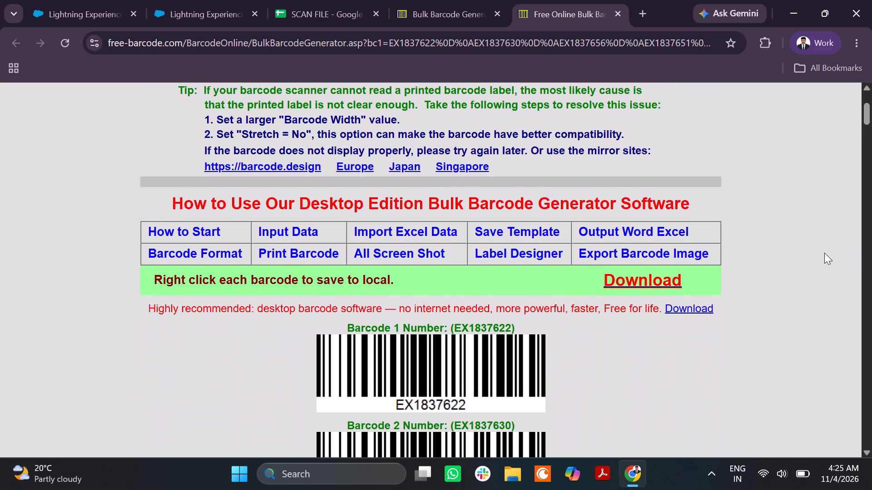
scroll(824, 253, "down", 2)
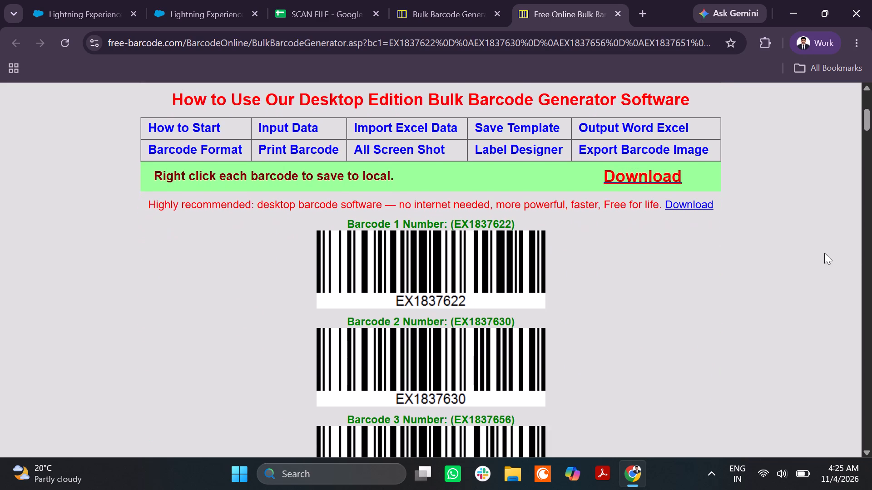
scroll(824, 253, "down", 4)
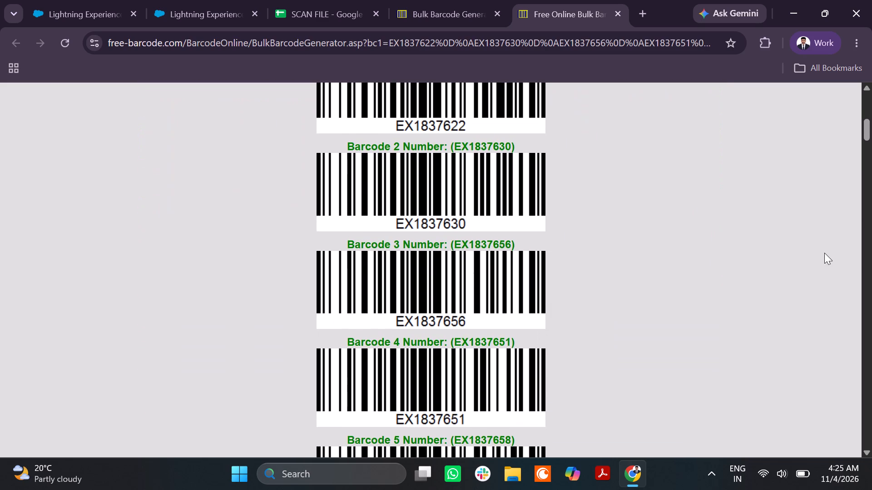
scroll(824, 253, "down", 4)
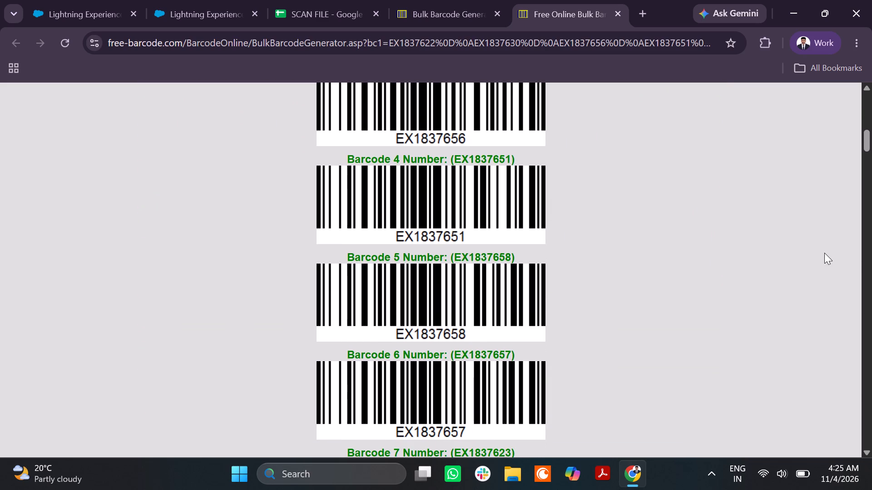
scroll(824, 253, "down", 4)
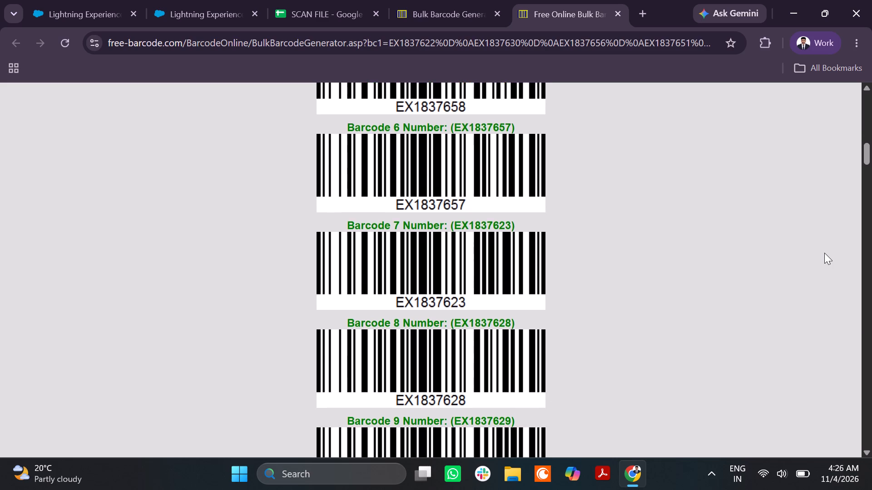
scroll(824, 253, "down", 3)
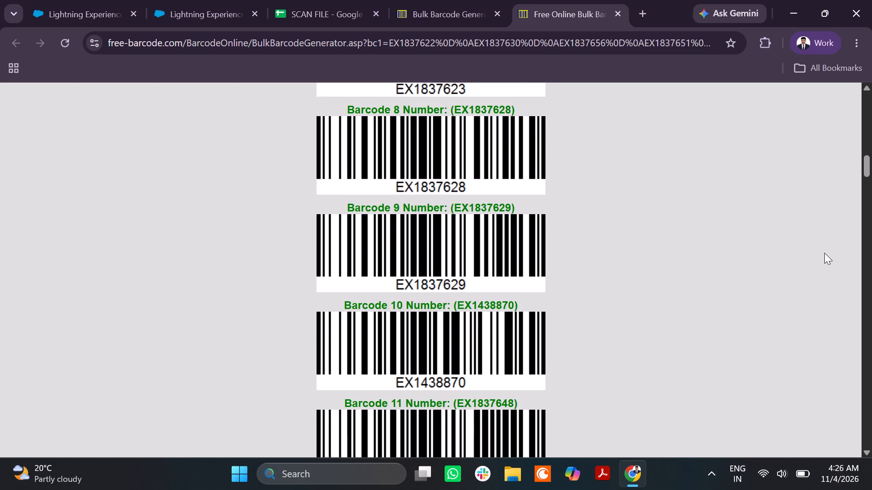
scroll(824, 253, "down", 3)
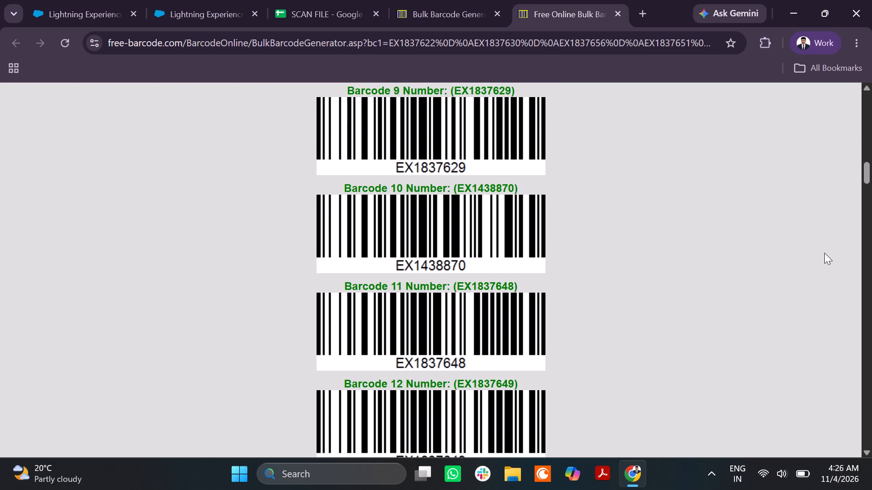
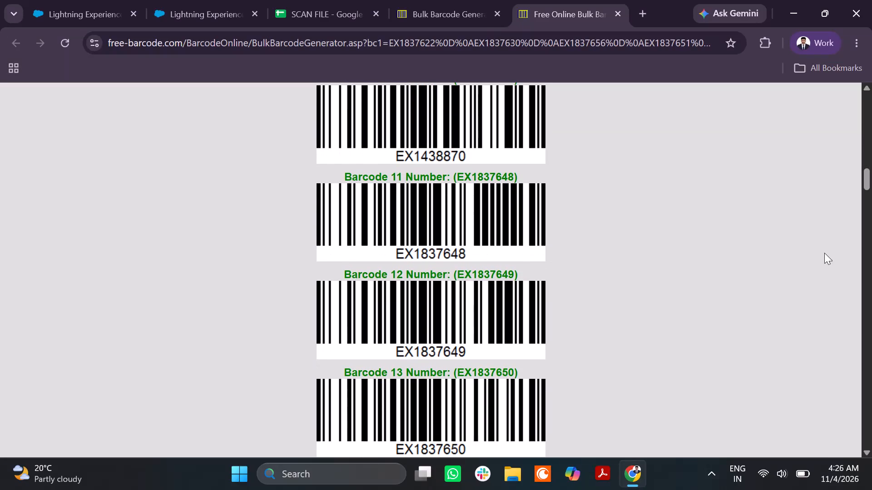
Go through the remaining generated Bengaluru SilverSHIP barcodes one after another, from EX1837650 to EX1994658.
scroll(857, 251, "down", 1)
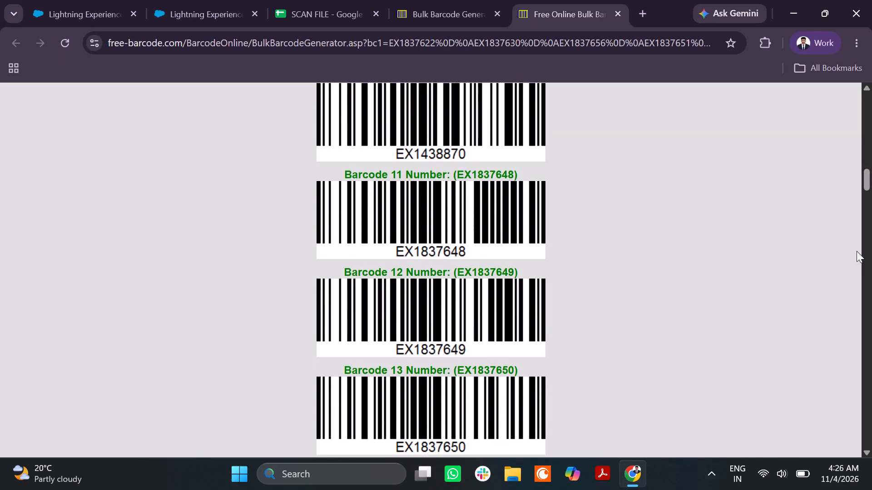
scroll(857, 251, "down", 1)
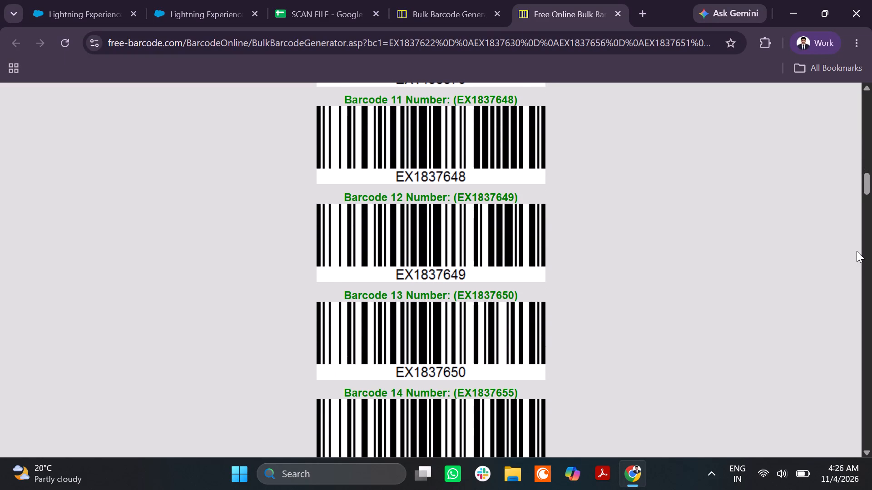
scroll(857, 251, "down", 3)
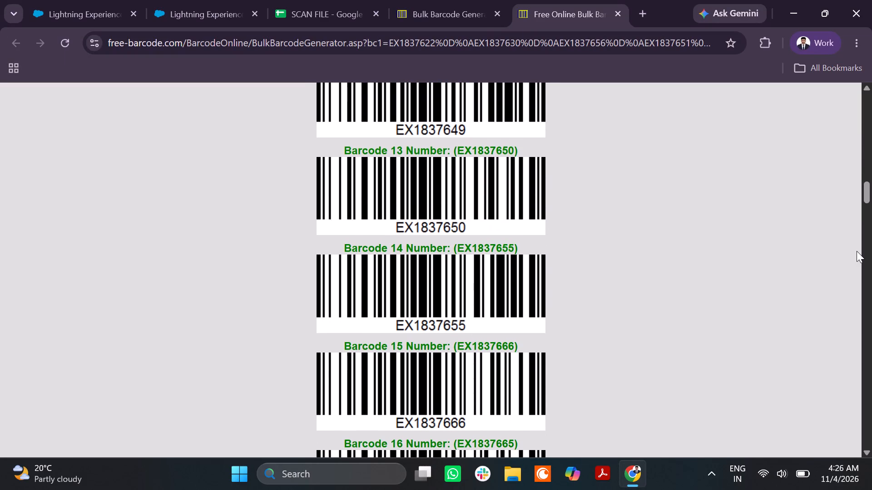
scroll(857, 251, "down", 4)
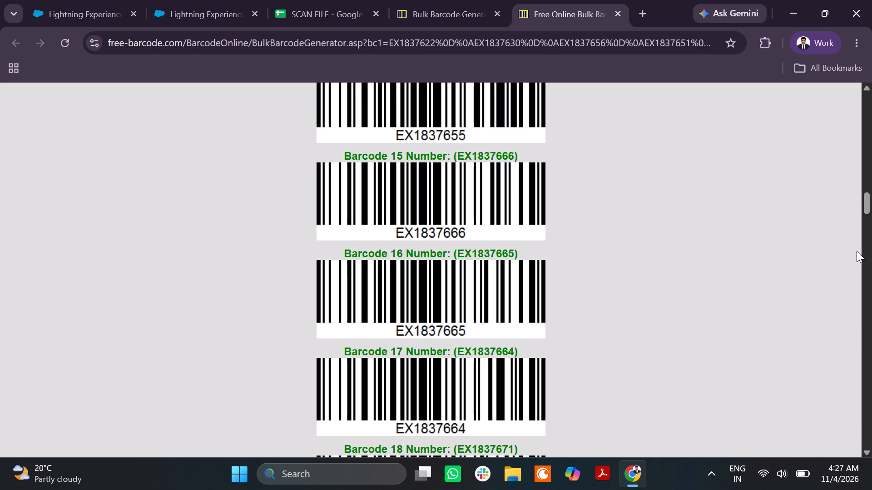
scroll(857, 251, "down", 2)
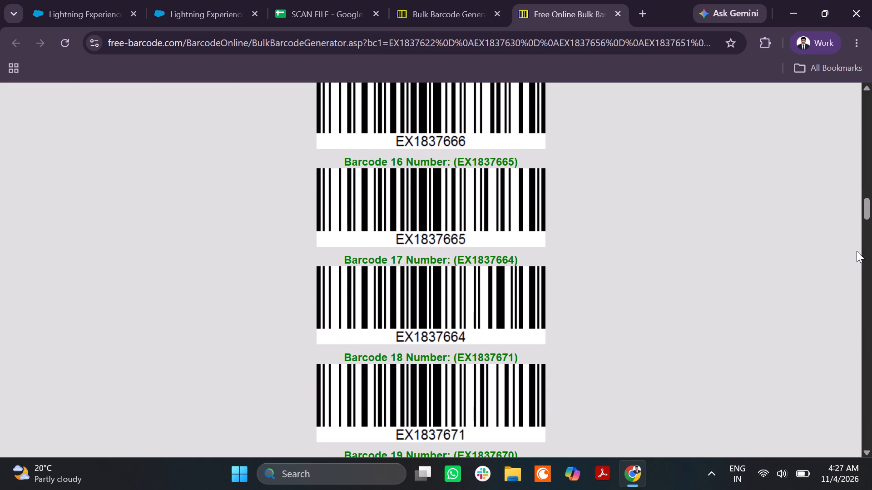
scroll(857, 251, "down", 2)
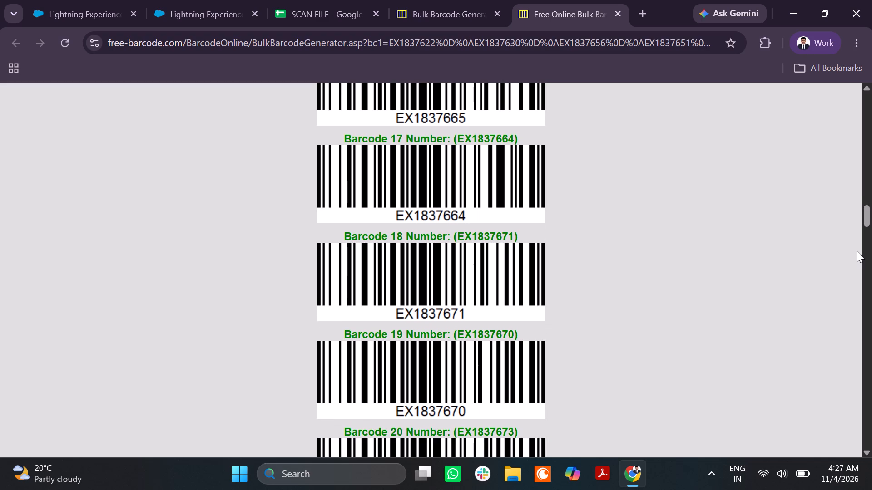
scroll(857, 251, "down", 6)
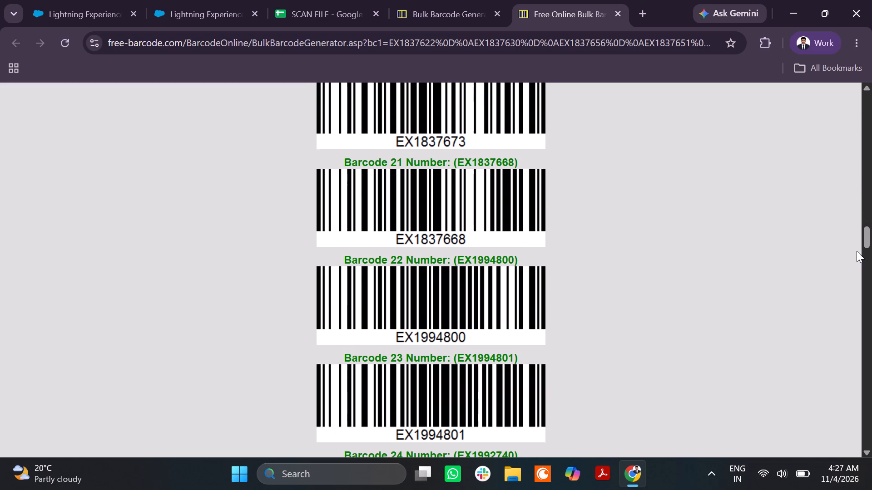
scroll(857, 251, "down", 3)
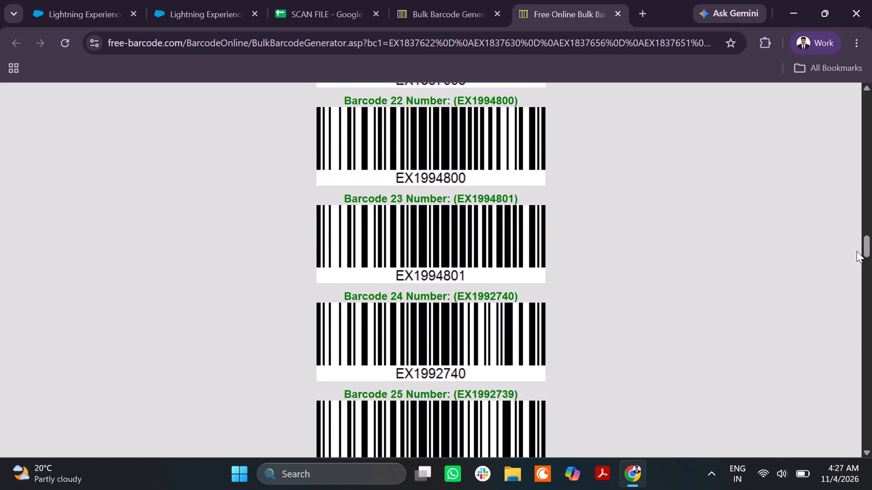
scroll(857, 251, "down", 3)
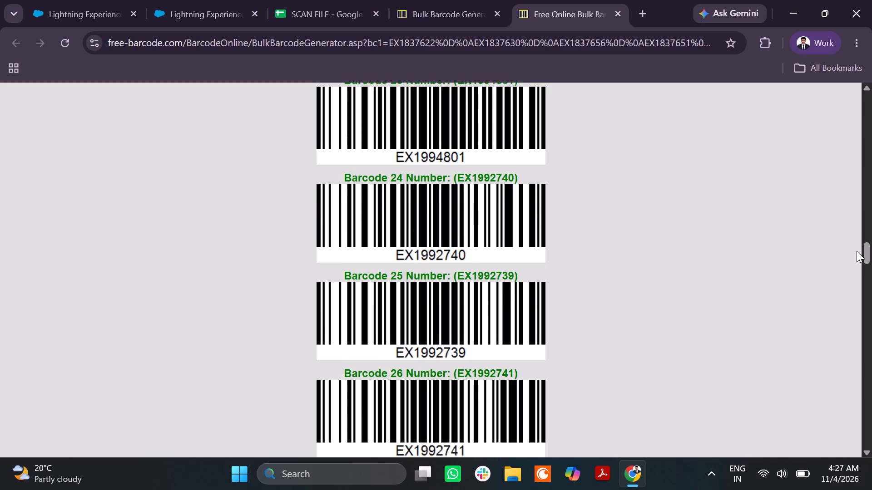
scroll(857, 251, "down", 3)
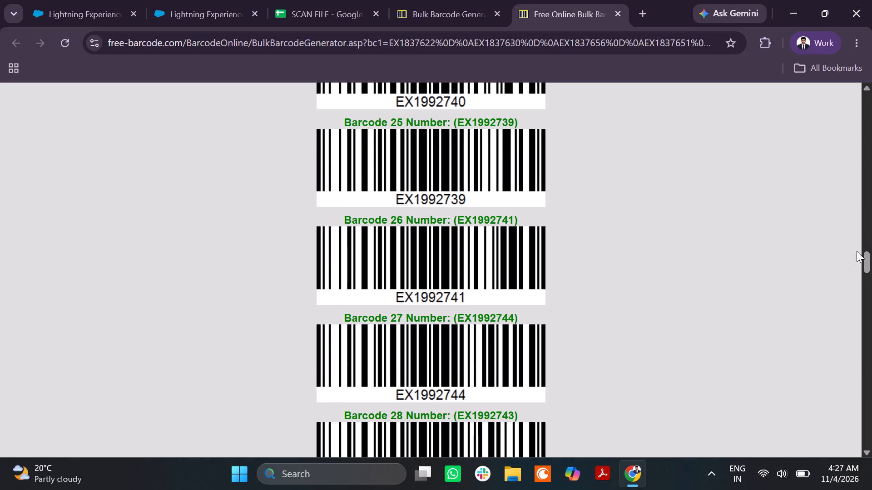
scroll(857, 251, "down", 4)
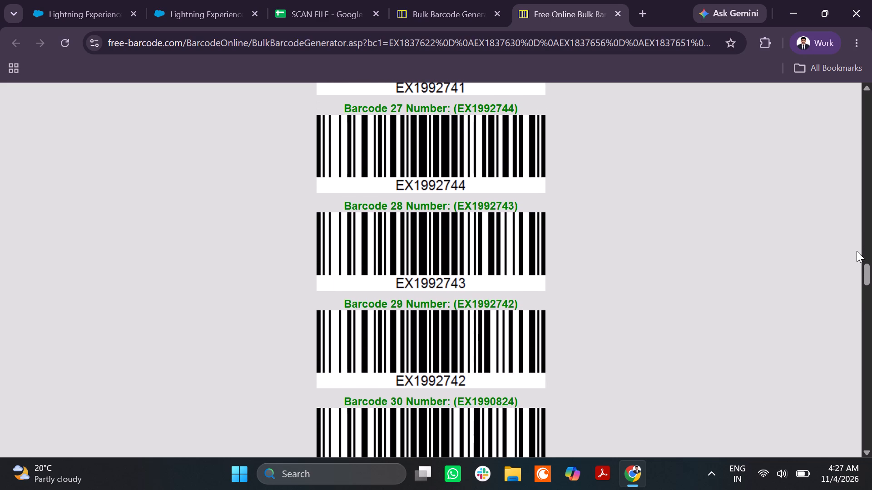
scroll(857, 251, "down", 3)
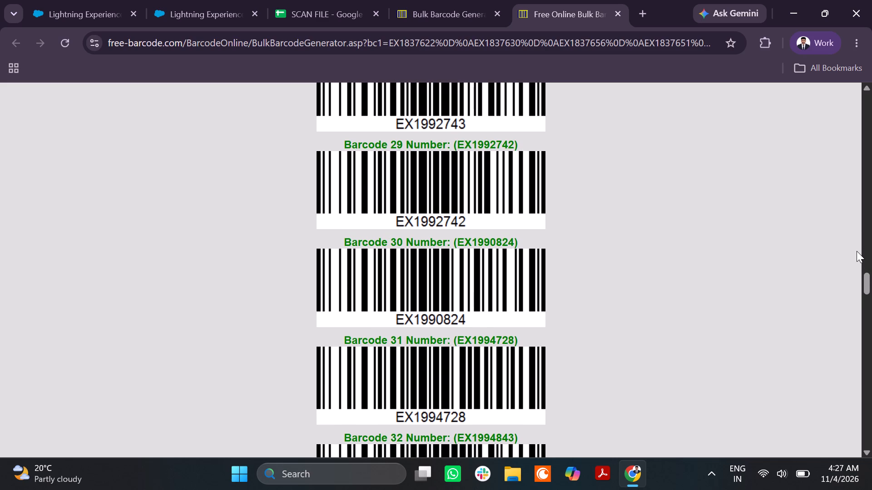
scroll(857, 251, "down", 4)
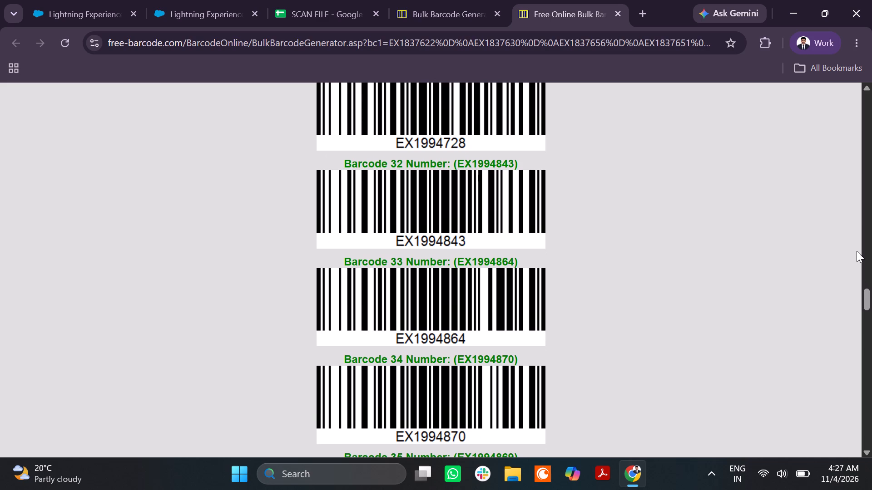
scroll(857, 251, "down", 2)
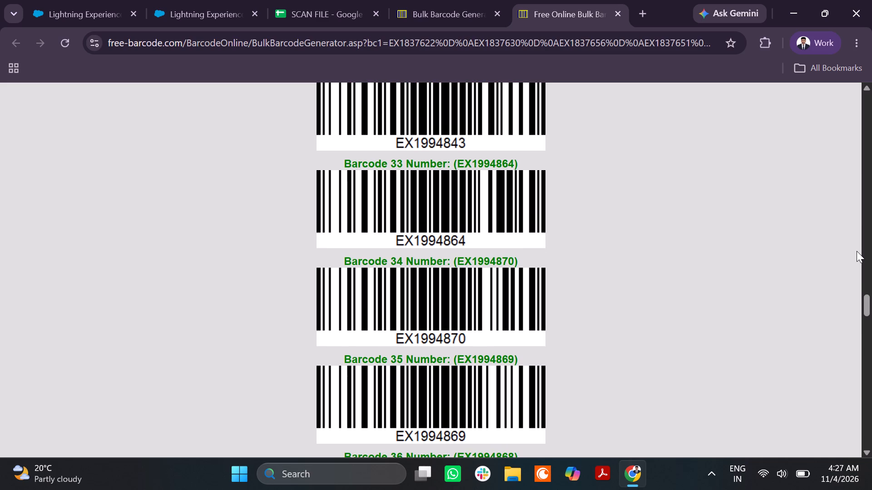
scroll(857, 251, "down", 4)
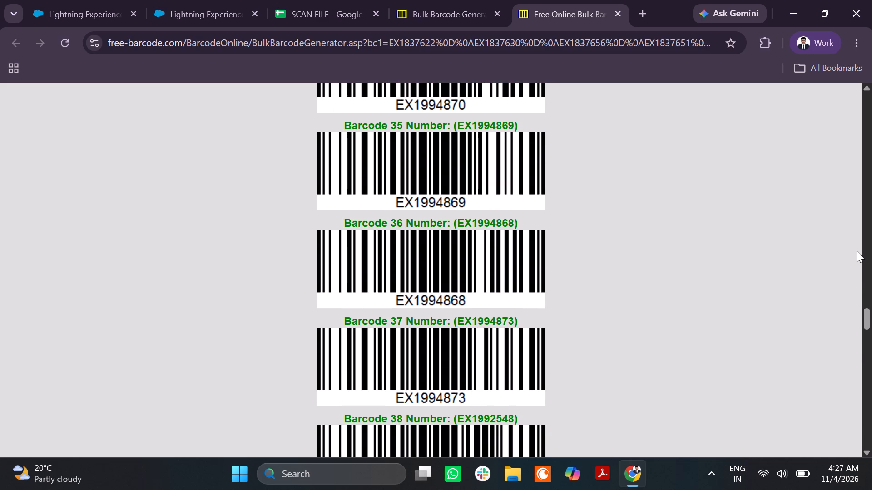
scroll(857, 251, "down", 4)
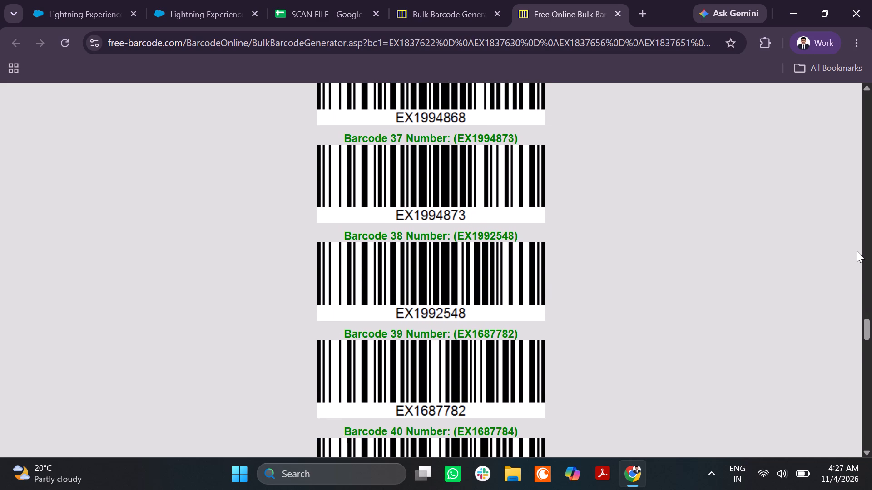
scroll(857, 251, "down", 3)
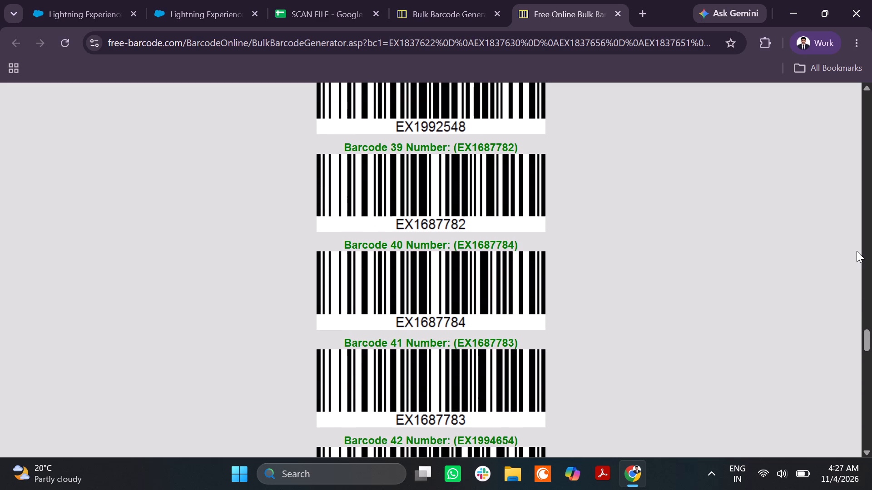
scroll(857, 251, "down", 3)
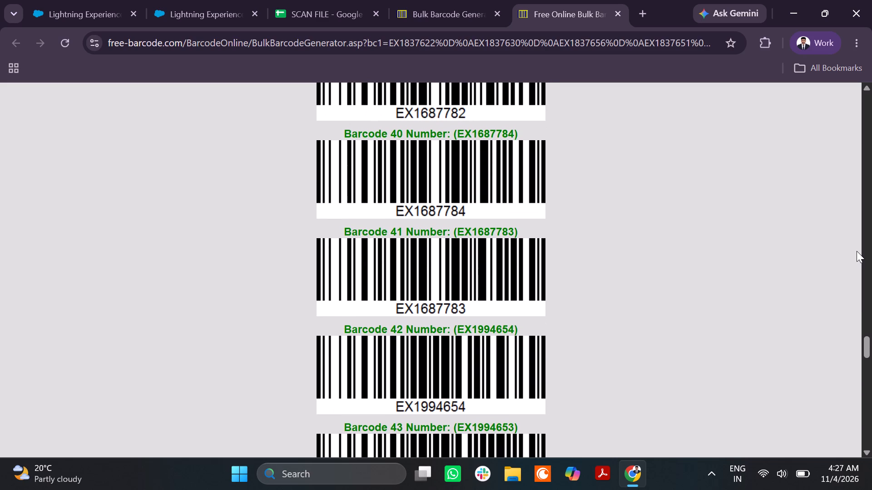
scroll(857, 251, "down", 4)
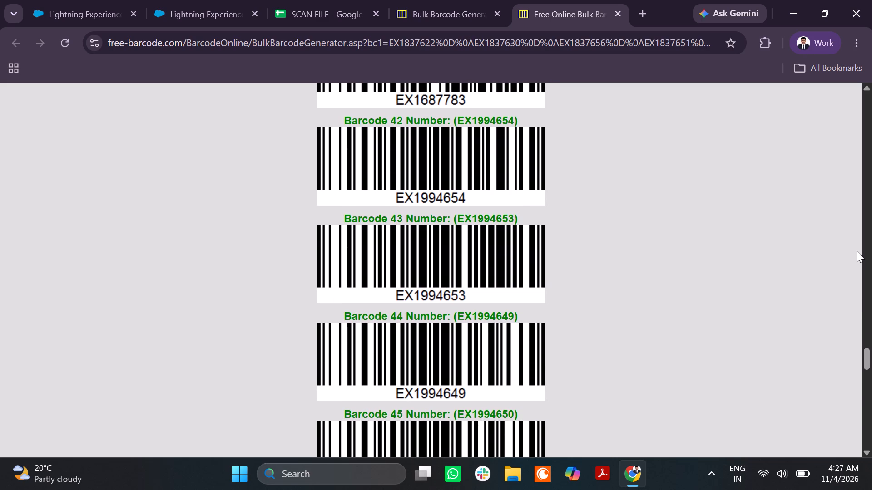
scroll(857, 251, "down", 4)
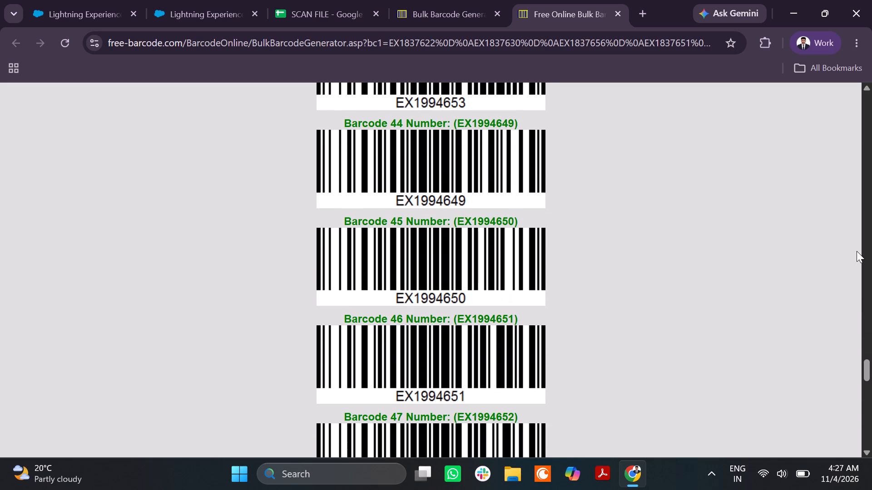
scroll(857, 251, "down", 3)
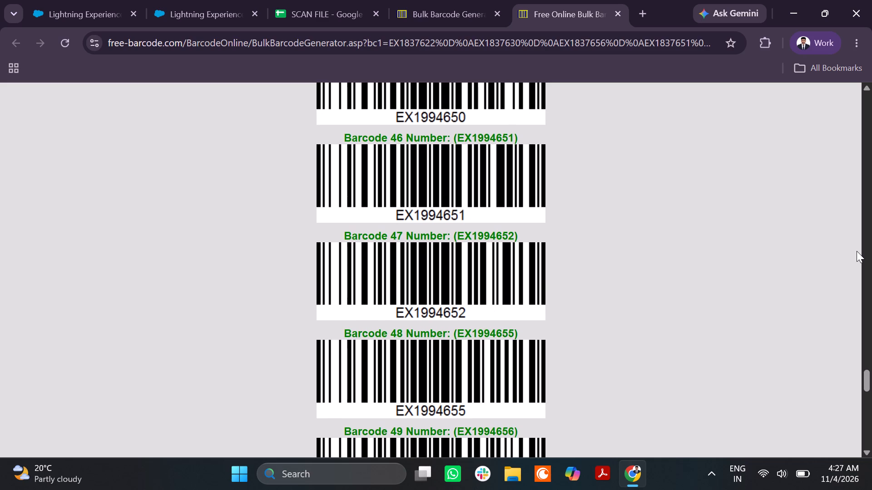
scroll(857, 251, "down", 3)
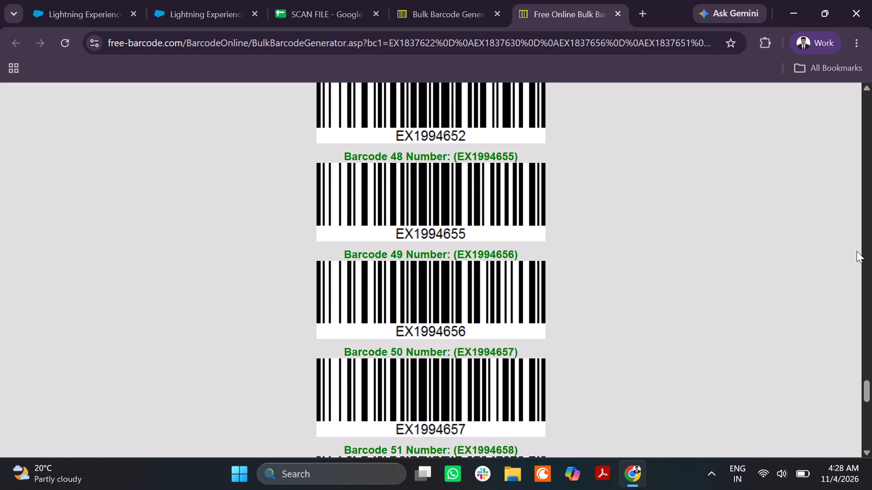
scroll(857, 251, "down", 3)
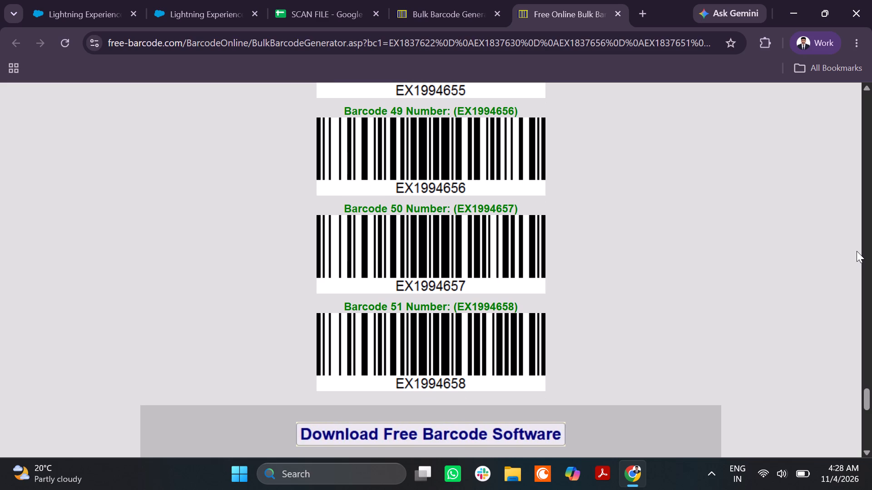
Clear all the Bengaluru SilverSHIP codes from the Bulk Barcode Generator's barcode data.
left_click(486, 14)
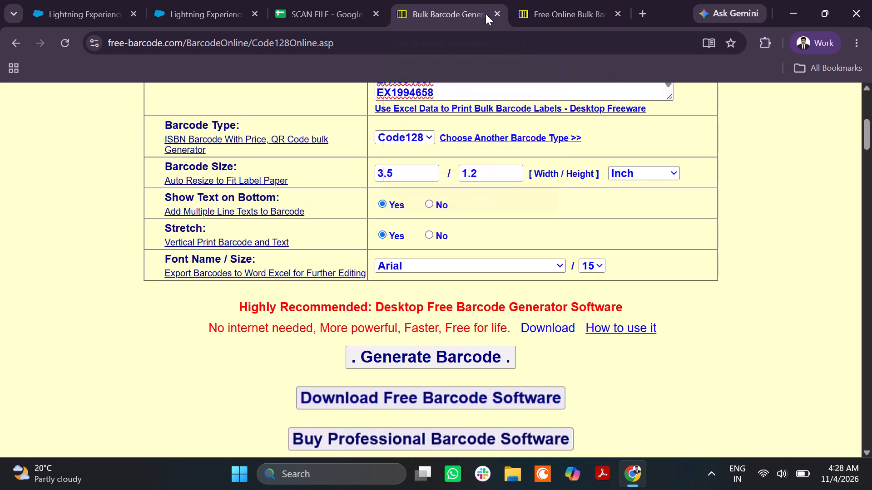
scroll(554, 320, "up", 2)
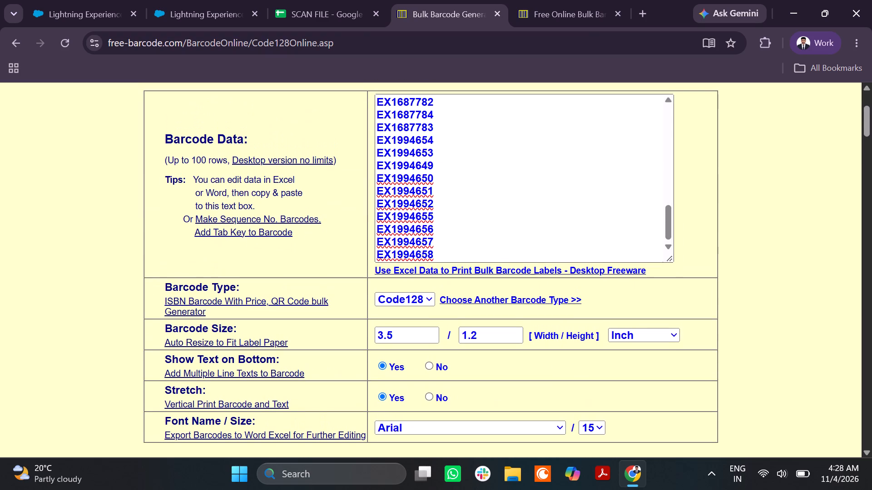
left_click(532, 256)
left_click(495, 207)
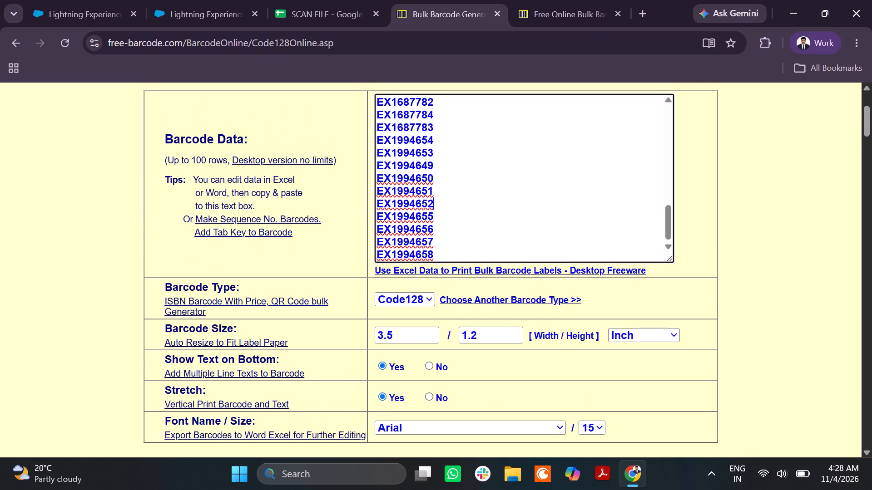
key("ctrl+a")
key("Delete")
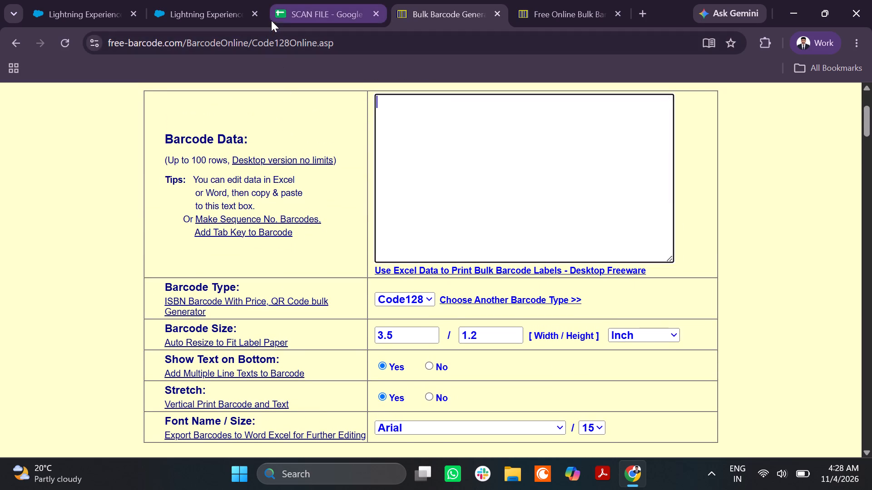
Copy the Guwahati and Kolkata SilverSHIP parcel codes in B126:B142 of the BOM LOAD 04NOV2026 sheet into the generator's barcode data.
left_click(310, 3)
scroll(209, 262, "down", 3)
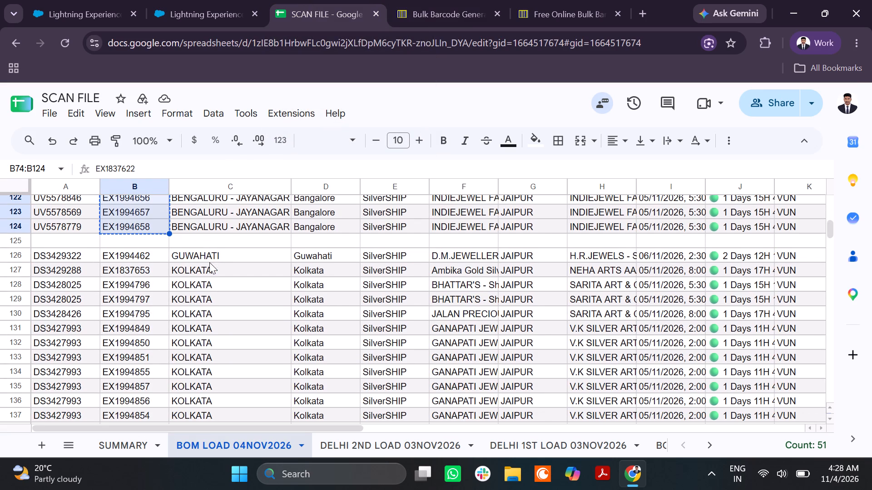
left_click(141, 253)
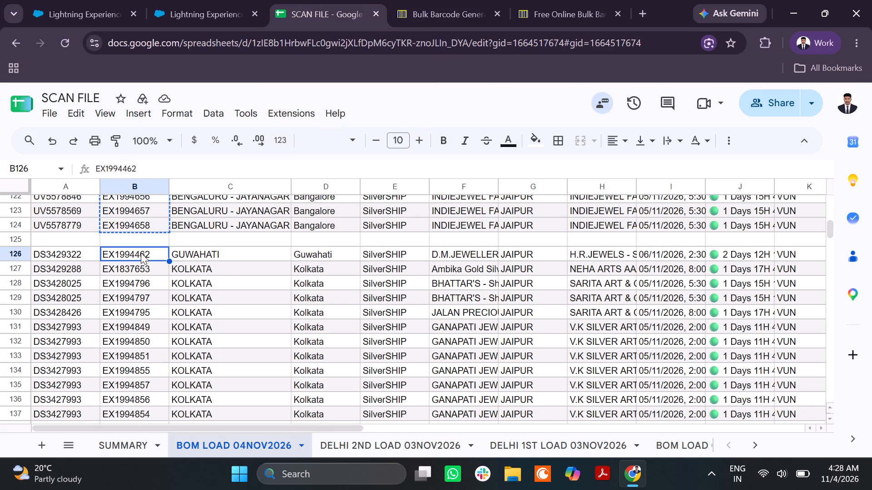
key("ctrl+shift+Down")
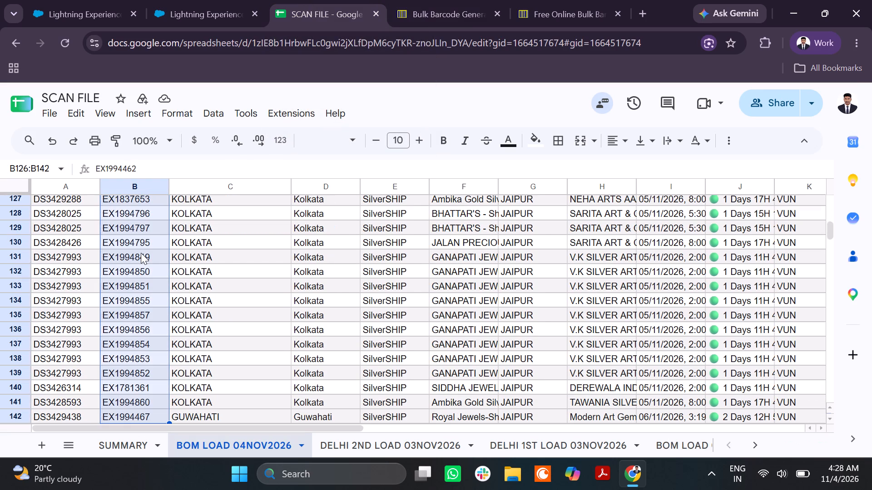
key("ctrl+c")
scroll(141, 253, "down", 2)
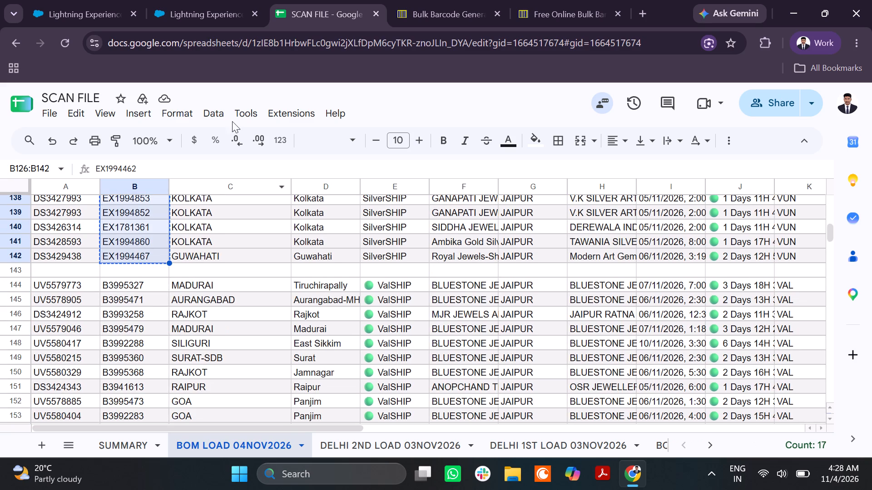
left_click(442, 1)
left_click(463, 161)
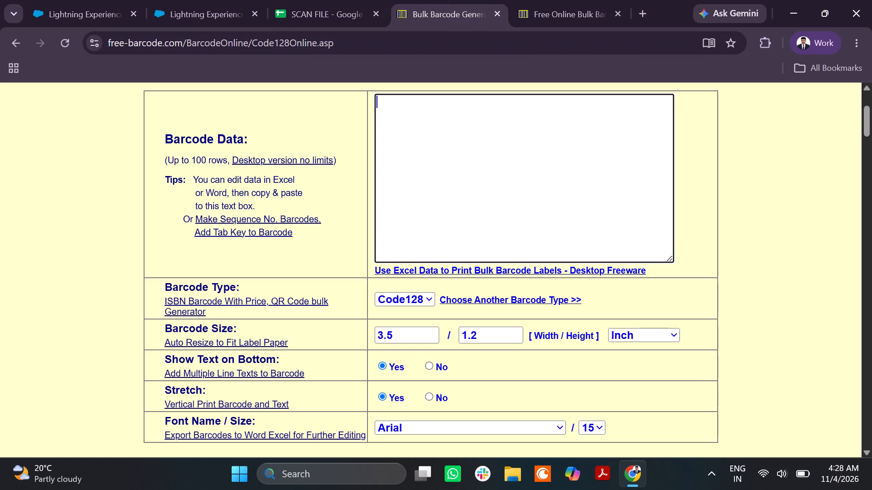
key("ctrl+v")
Generate the Code128 barcodes for the Guwahati and Kolkata codes and close the old Bengaluru barcode results.
scroll(463, 161, "down", 6)
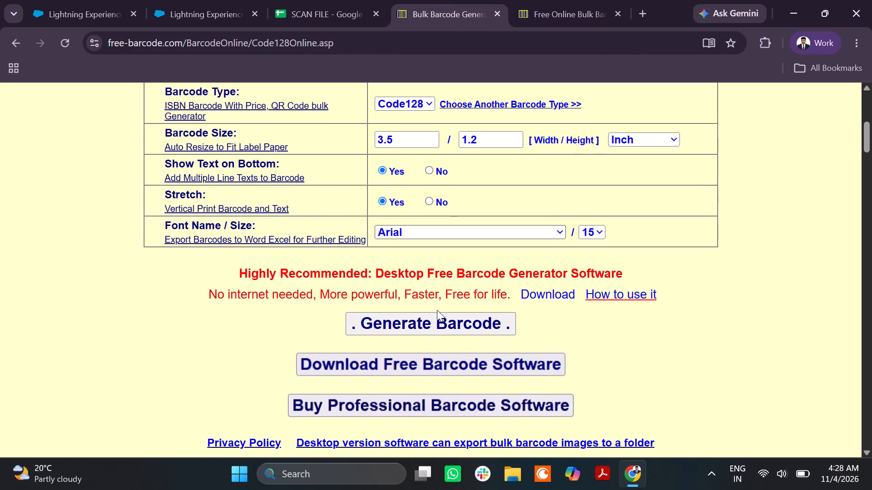
left_click(436, 314)
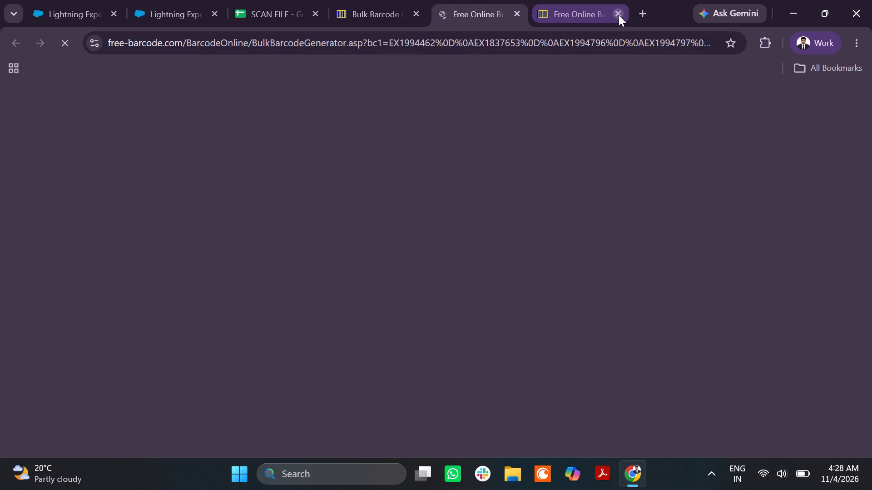
left_click(620, 13)
scroll(723, 168, "down", 1)
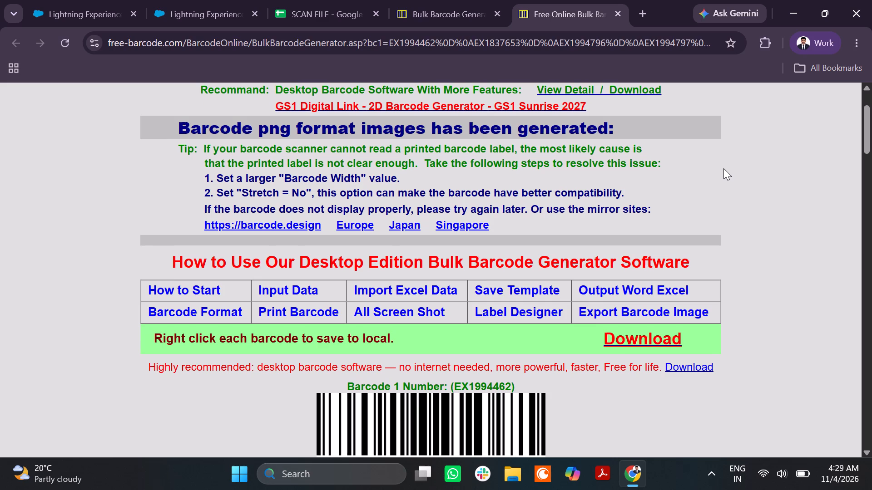
scroll(825, 131, "down", 2)
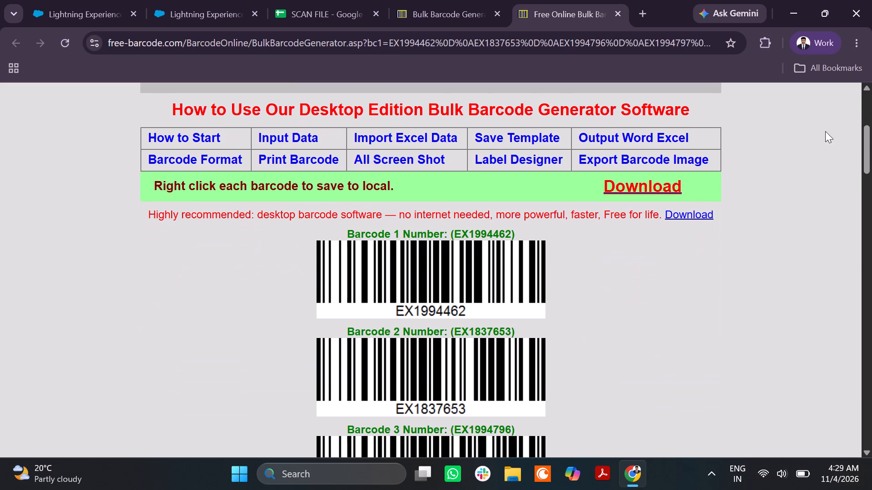
scroll(825, 131, "down", 3)
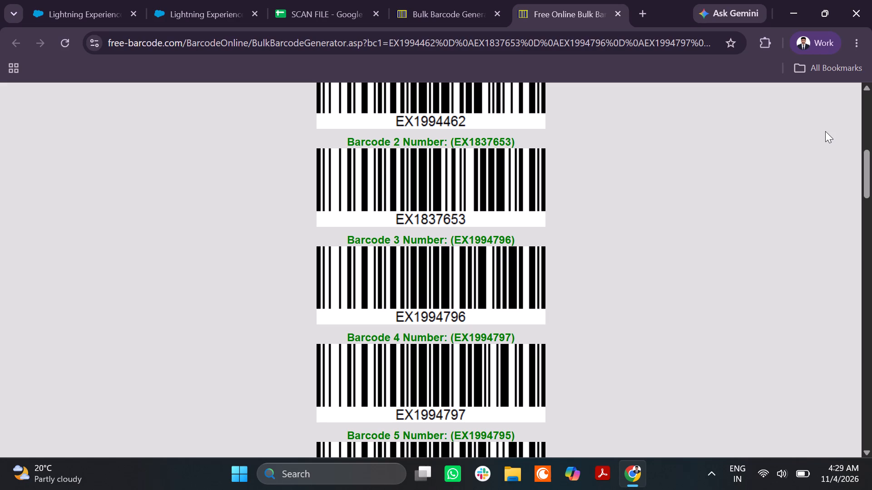
scroll(825, 131, "down", 2)
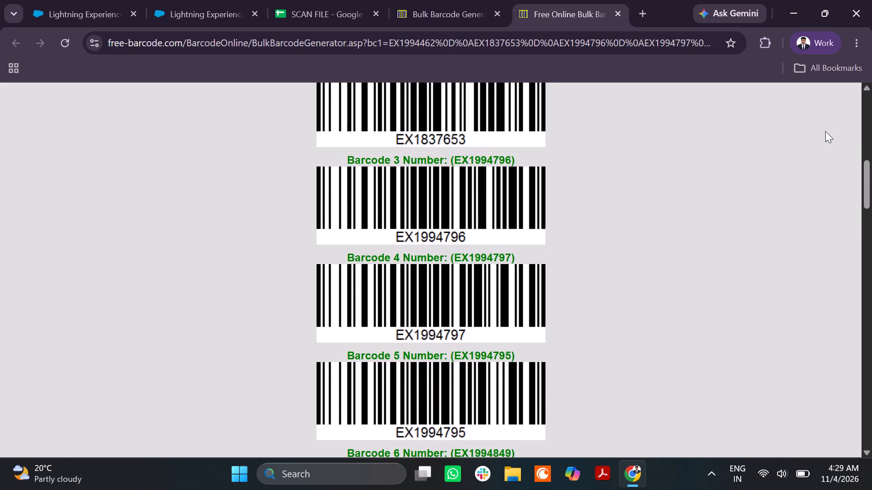
scroll(825, 131, "down", 2)
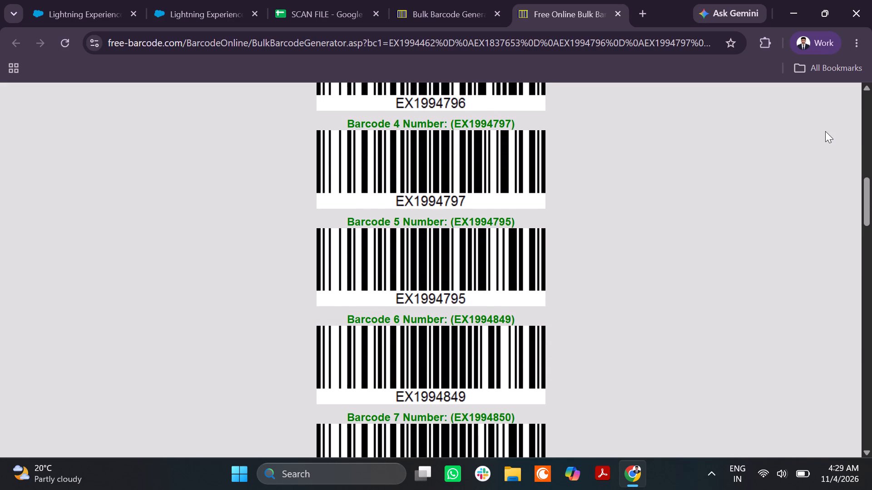
scroll(825, 131, "down", 3)
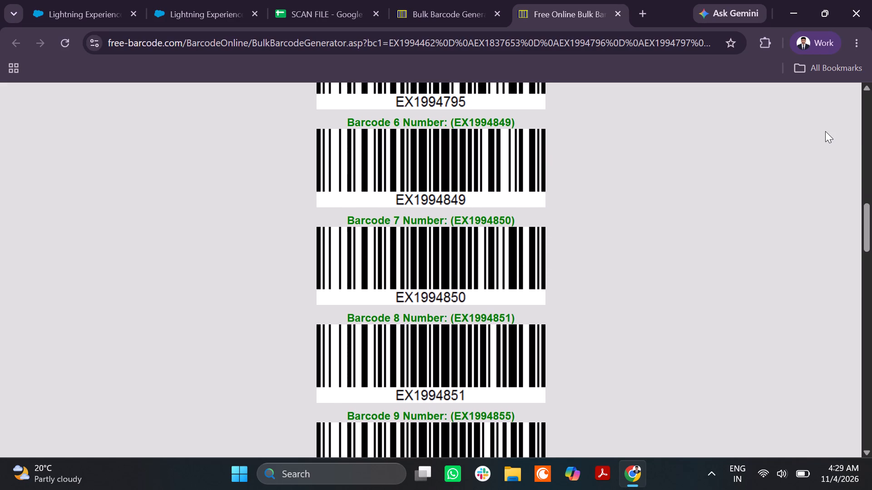
scroll(825, 131, "down", 4)
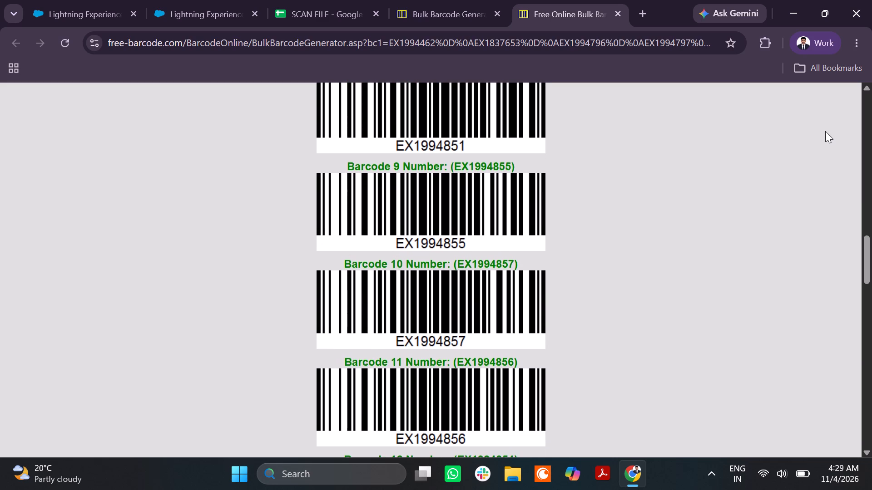
scroll(825, 131, "down", 3)
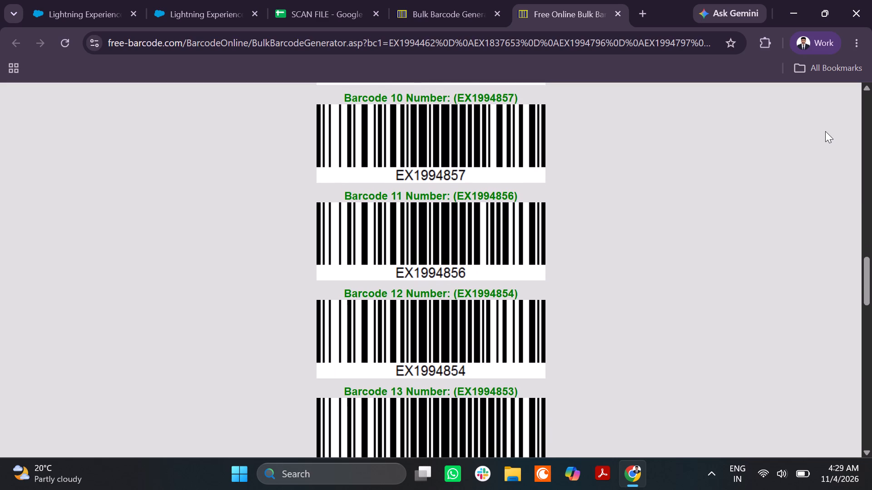
scroll(825, 131, "down", 4)
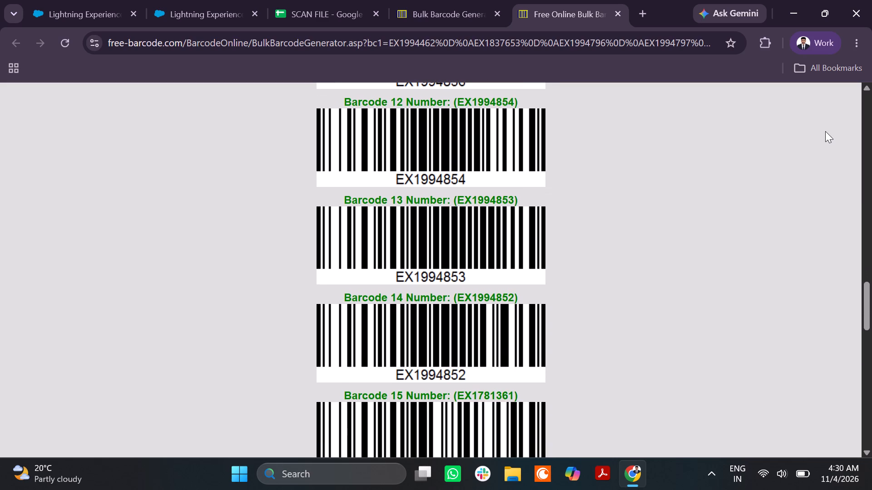
scroll(825, 131, "down", 5)
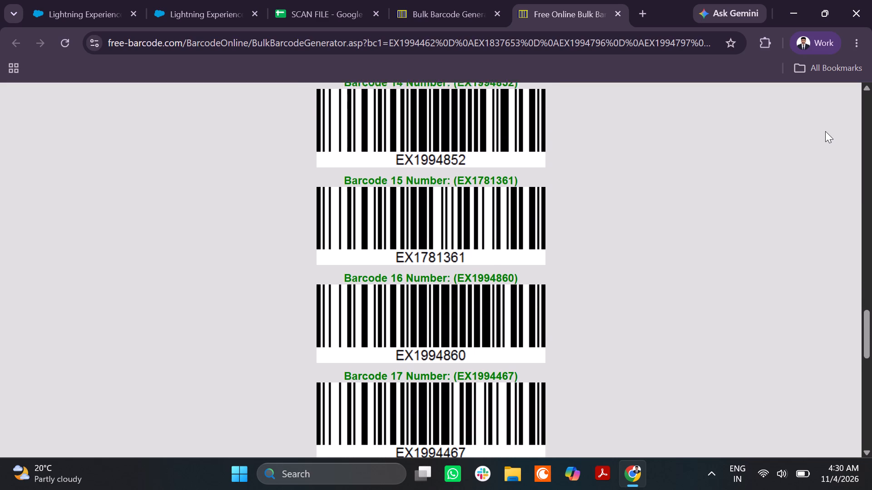
scroll(825, 131, "down", 1)
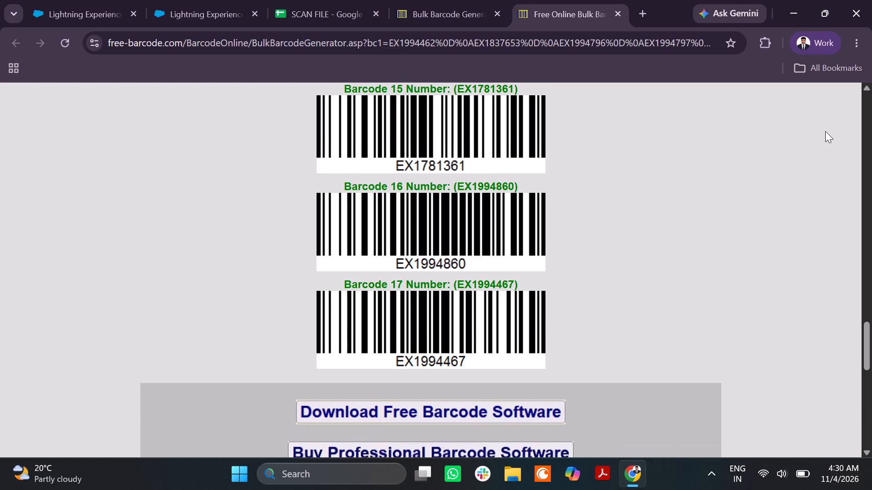
Close the Guwahati and Kolkata barcode results and clear all their codes from the Bulk Barcode Generator's barcode data.
left_click(614, 10)
scroll(547, 142, "up", 3)
left_click(521, 187)
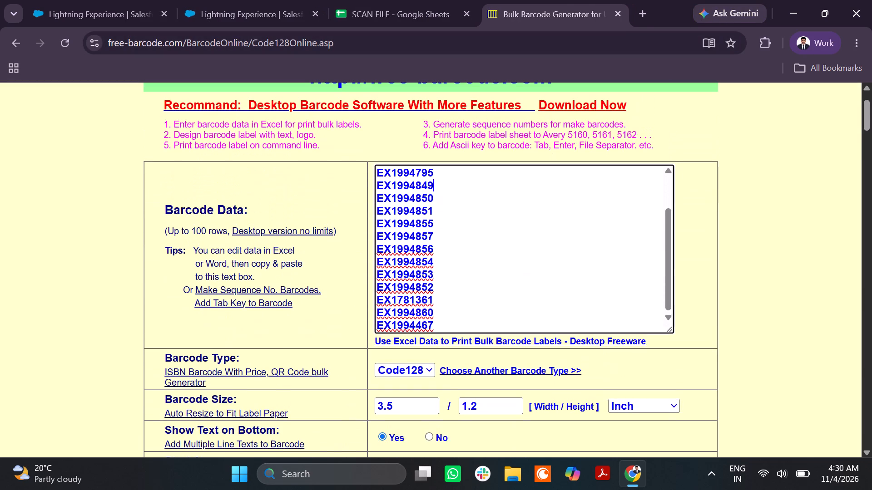
key("ctrl+a")
key("Delete")
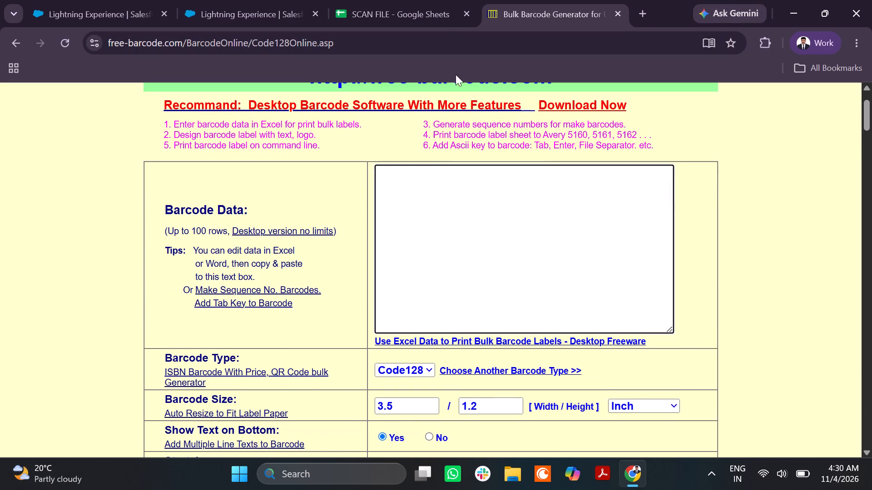
Copy the mixed-destination parcel codes in B144:B168 of the BOM LOAD 04NOV2026 sheet into the generator's barcode data.
left_click(419, 0)
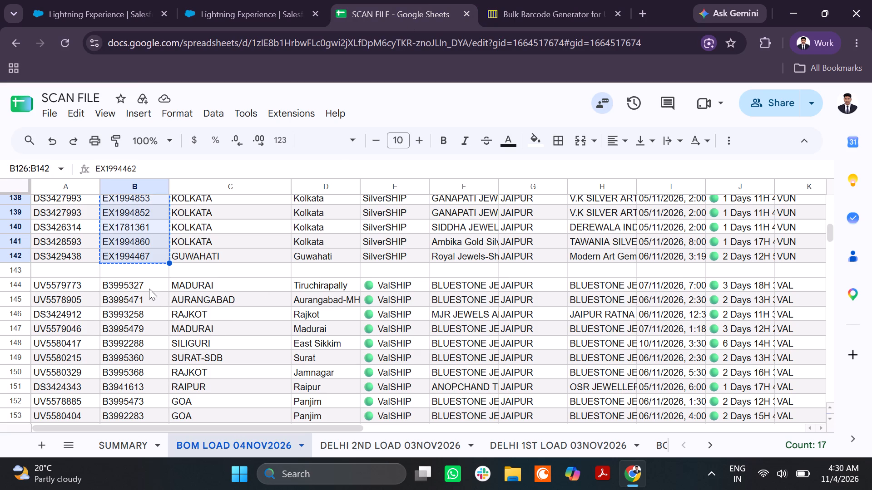
left_click(149, 289)
key("ctrl+shift+Down")
key("ctrl+shift+Up")
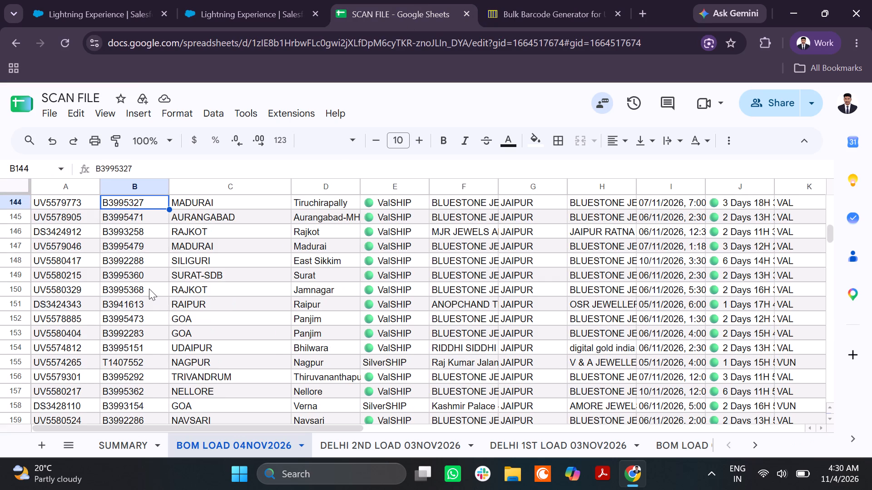
key("ctrl+Up")
key("Down")
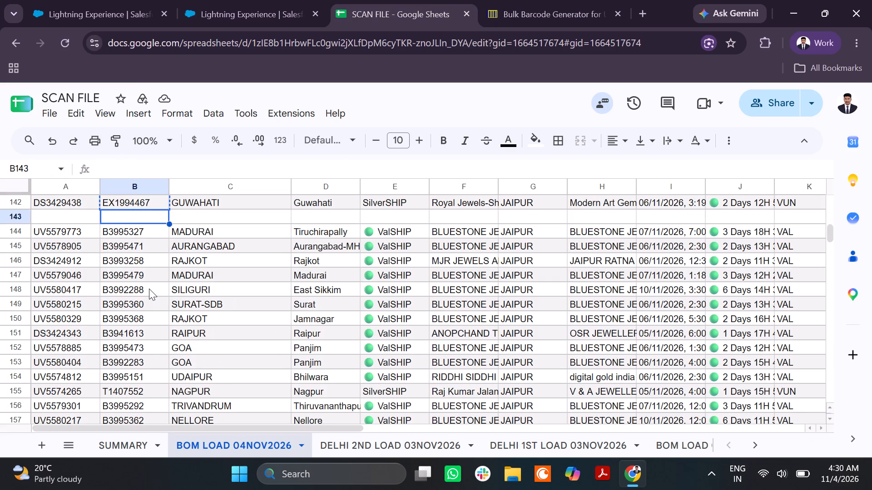
key("Down")
key("ctrl+shift+Down")
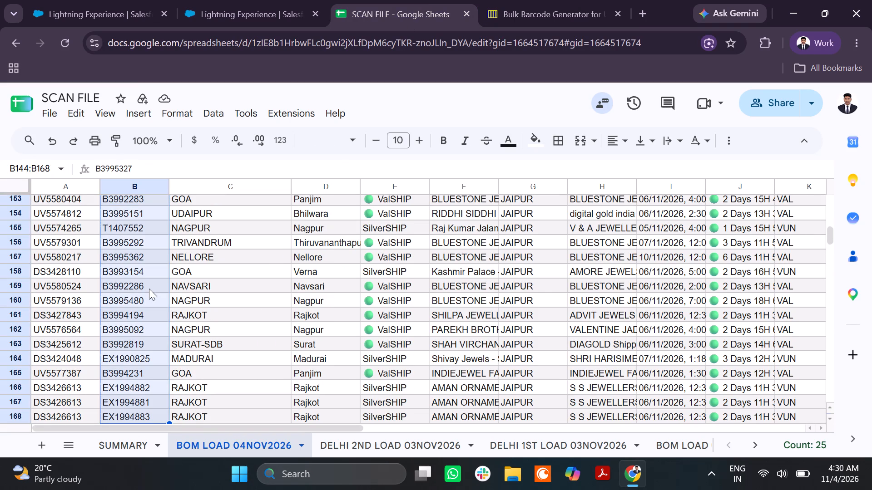
key("ctrl+c")
scroll(149, 289, "down", 3)
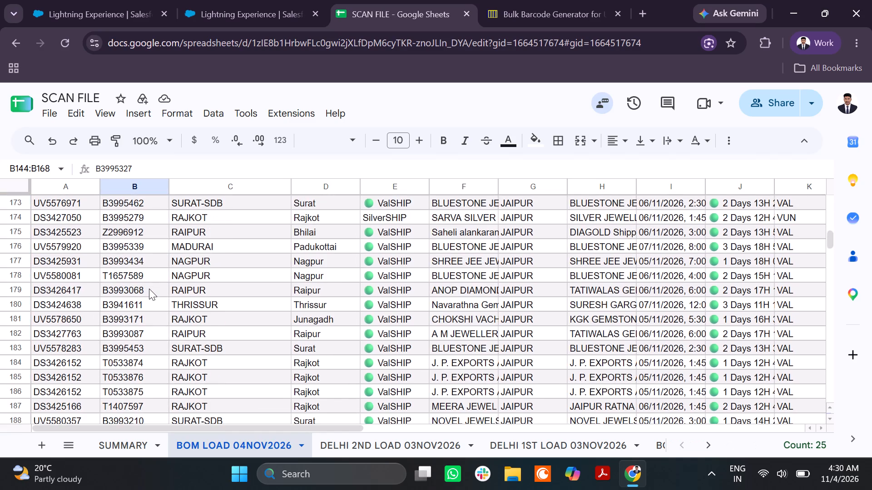
scroll(149, 289, "up", 2)
left_click(512, 0)
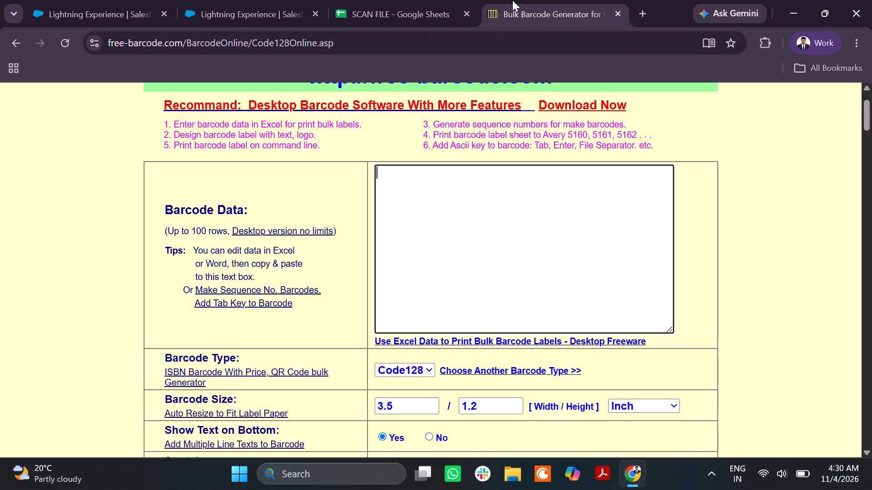
left_click(456, 213)
key("ctrl+v")
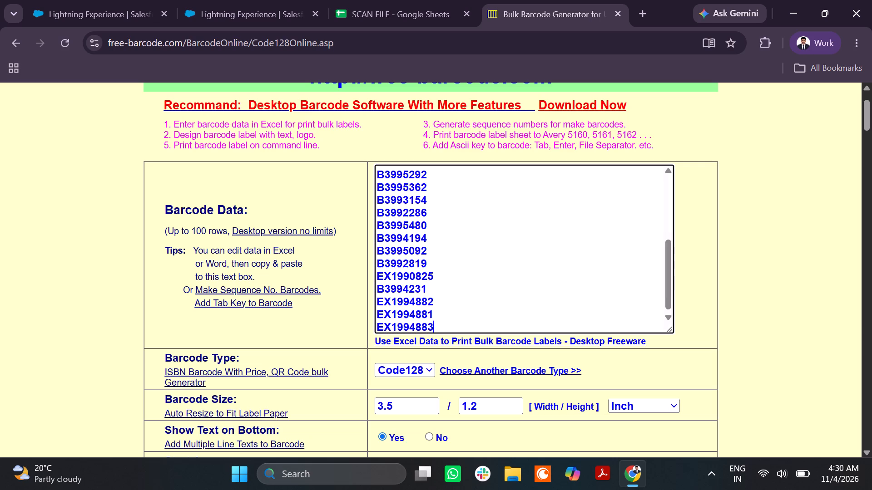
Generate the Code128 barcodes for the codes copied from B144:B168.
scroll(456, 213, "down", 6)
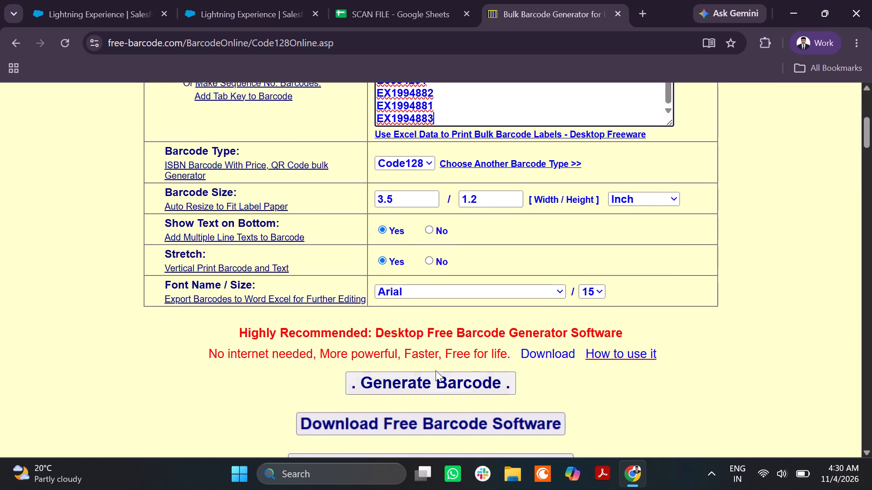
left_click(436, 372)
Go through the first generated barcodes of the B144:B168 group one after another, from B3995327 to B3993154.
scroll(639, 352, "down", 2)
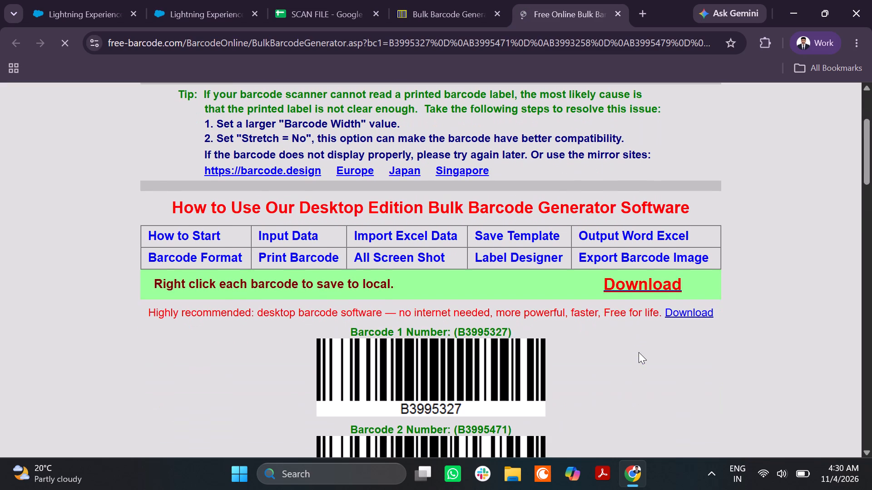
scroll(743, 376, "down", 5)
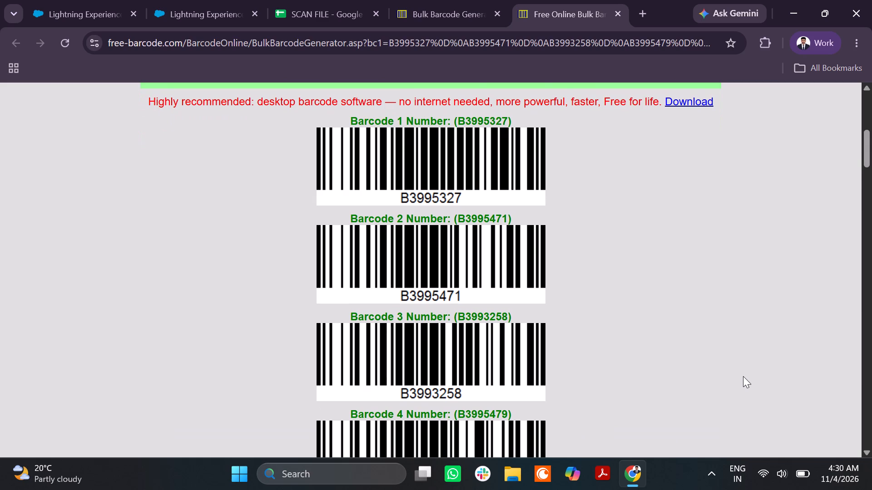
scroll(743, 376, "down", 3)
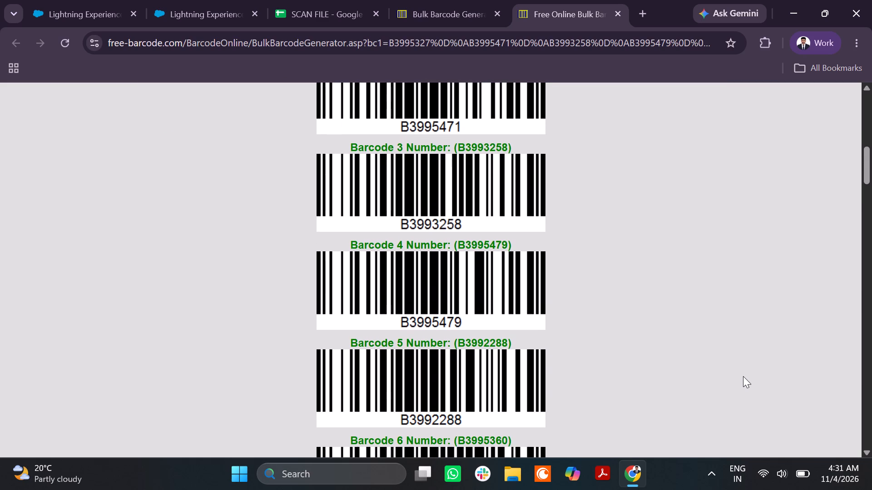
scroll(743, 376, "down", 4)
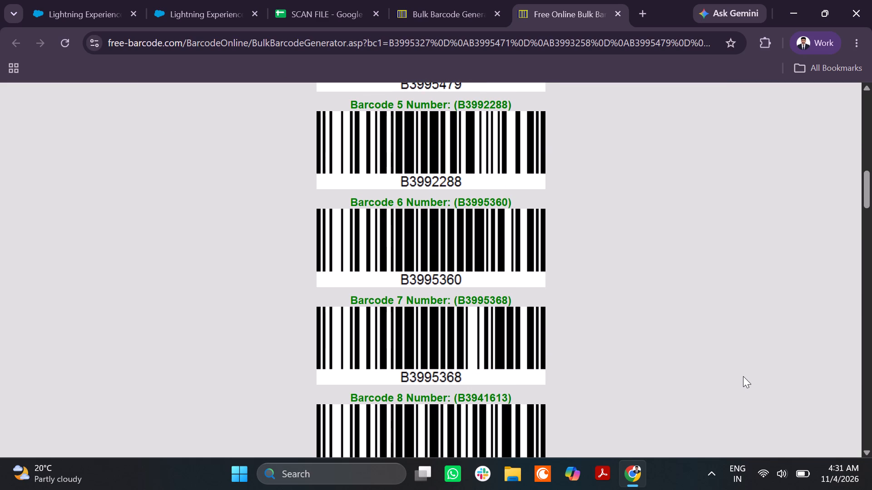
scroll(743, 376, "down", 3)
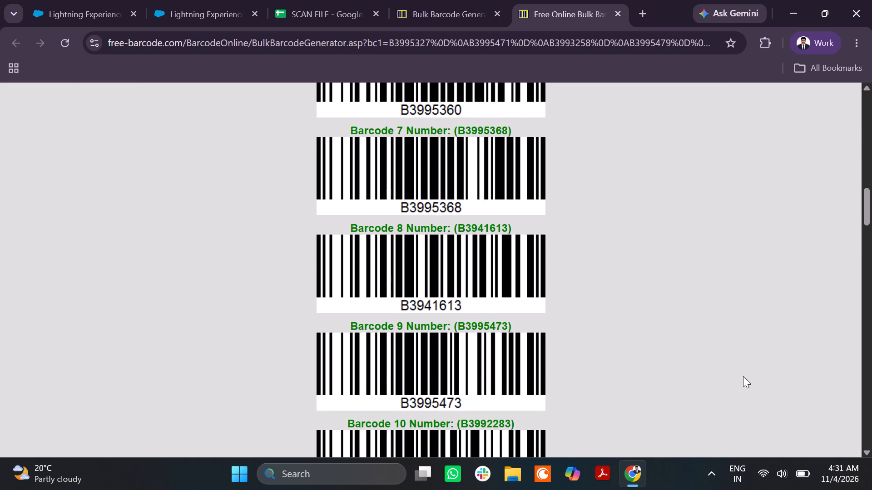
scroll(743, 376, "down", 4)
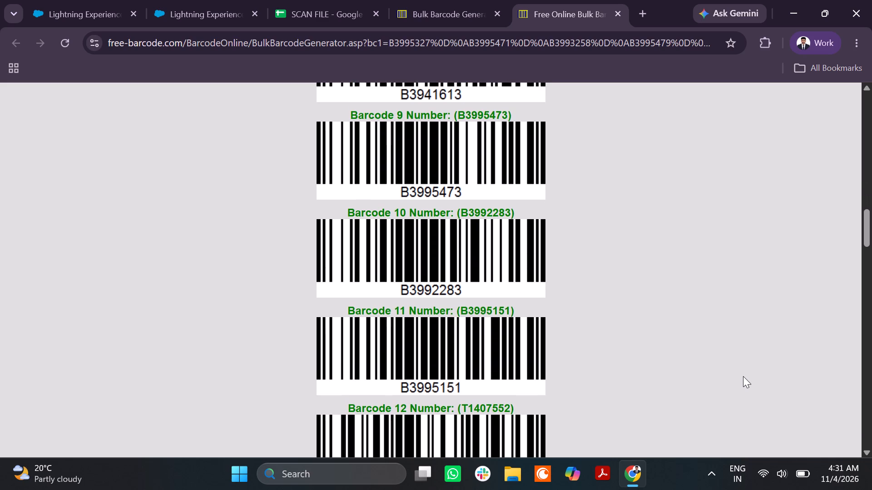
scroll(743, 376, "down", 3)
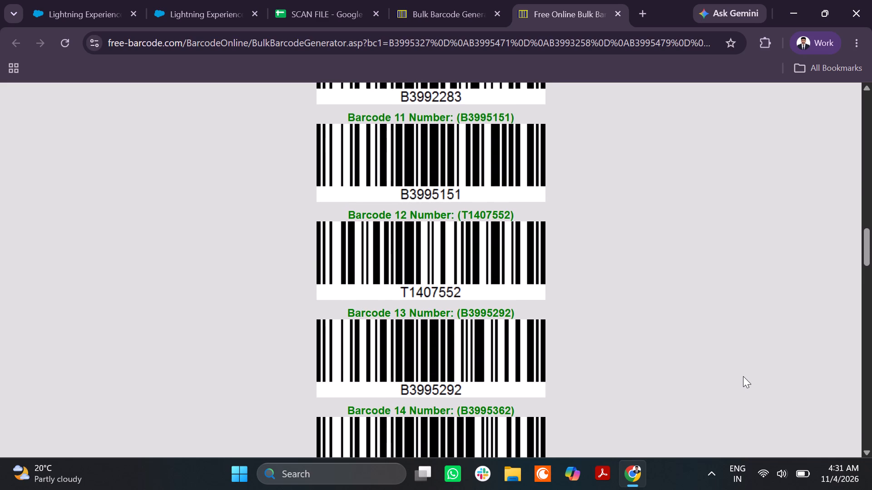
scroll(743, 376, "down", 2)
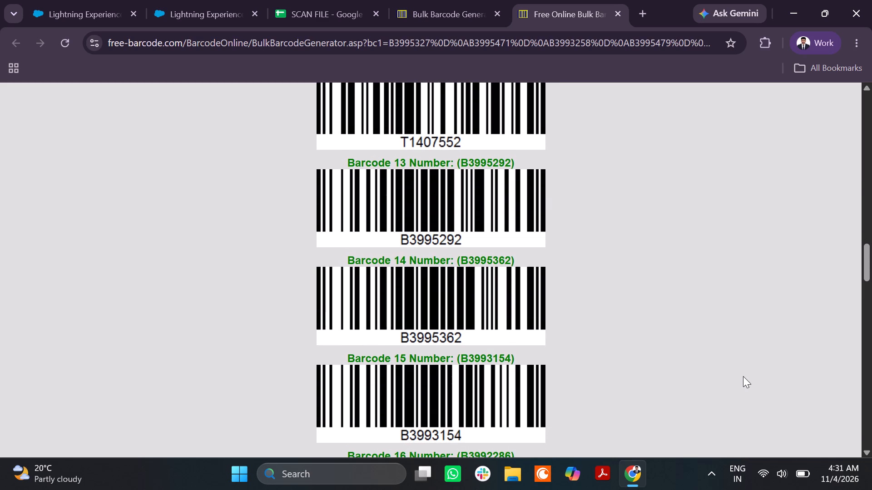
Check the B144:B168 parcel rows and their destinations in the BOM LOAD 04NOV2026 sheet.
left_click(339, 15)
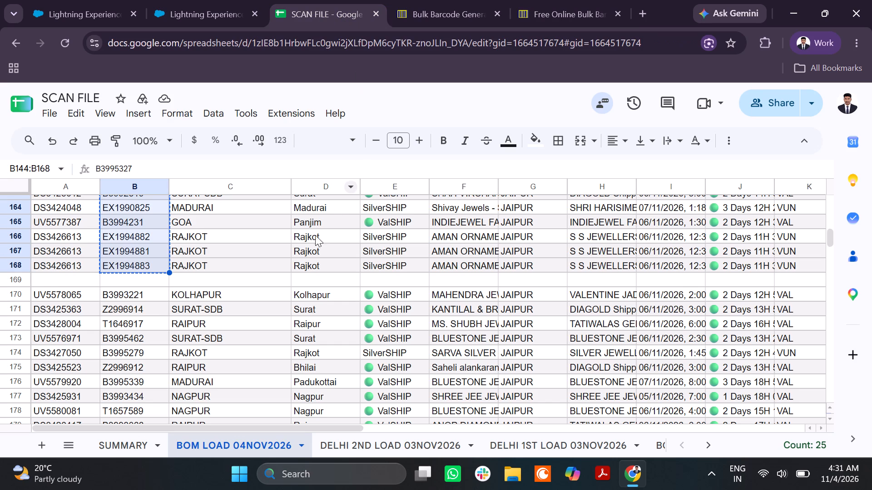
scroll(311, 253, "up", 4)
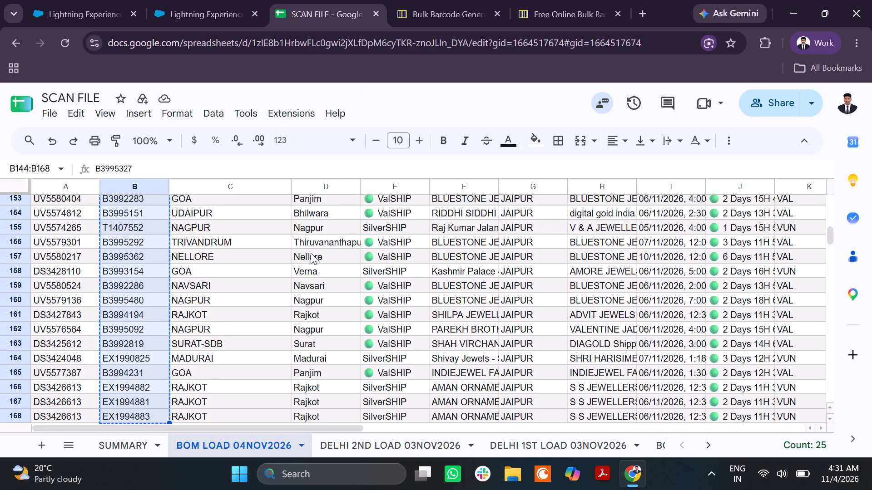
scroll(311, 253, "up", 2)
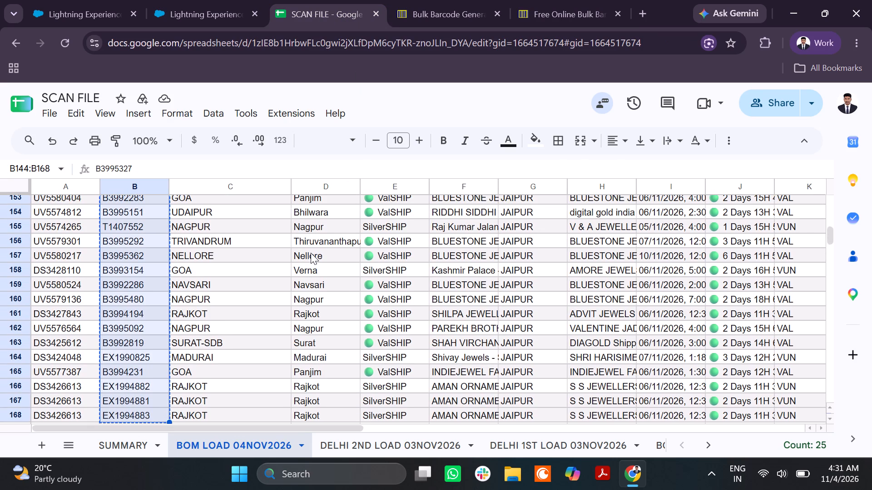
scroll(311, 253, "up", 1)
scroll(311, 253, "down", 1)
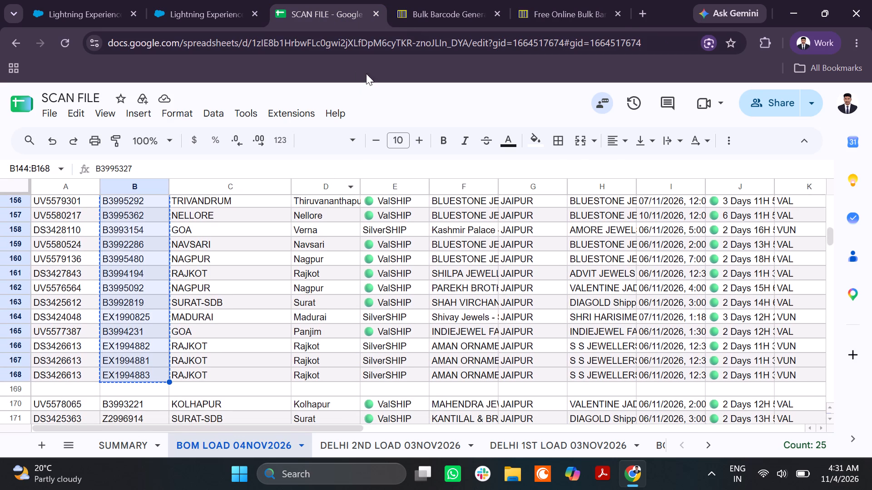
Return to the barcode results and go through the remaining B144:B168 barcodes, from B3995362 to EX1994882.
left_click(566, 0)
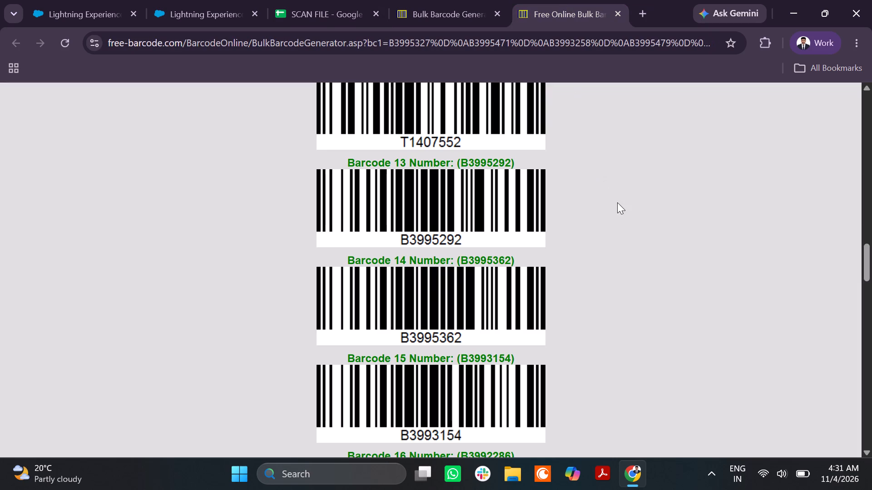
scroll(617, 202, "down", 4)
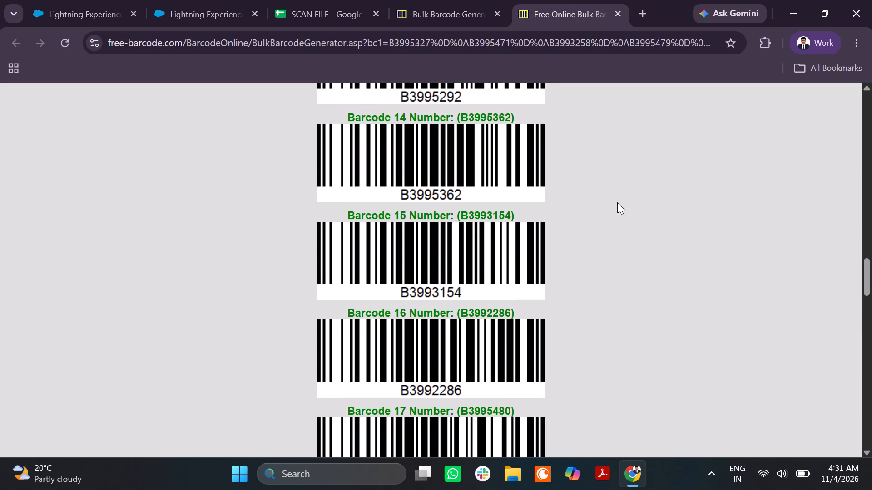
scroll(617, 202, "down", 1)
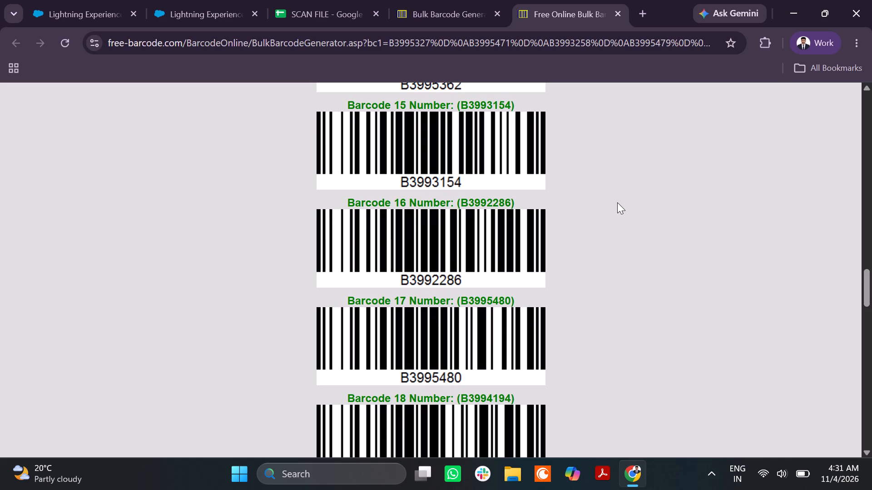
scroll(617, 191, "down", 3)
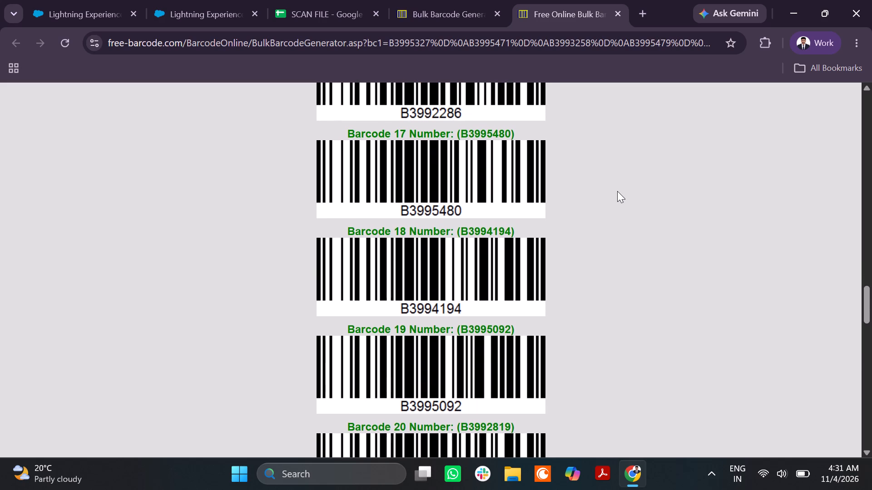
scroll(617, 191, "down", 3)
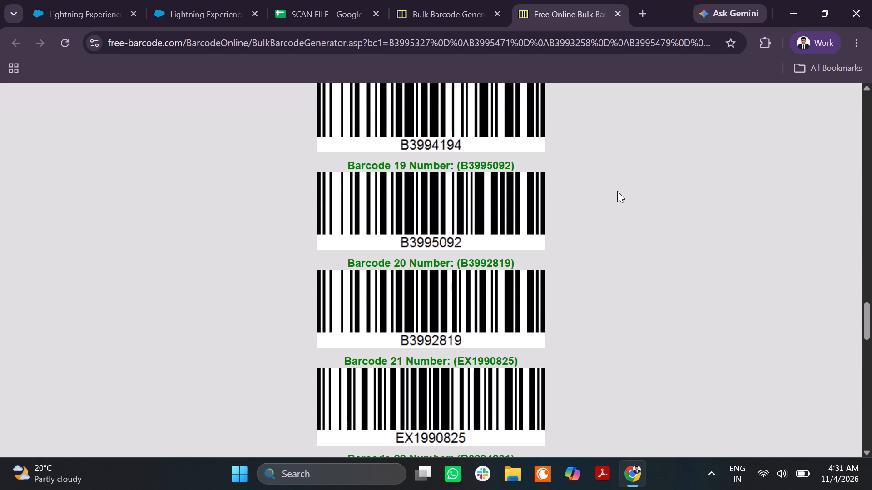
scroll(617, 191, "down", 3)
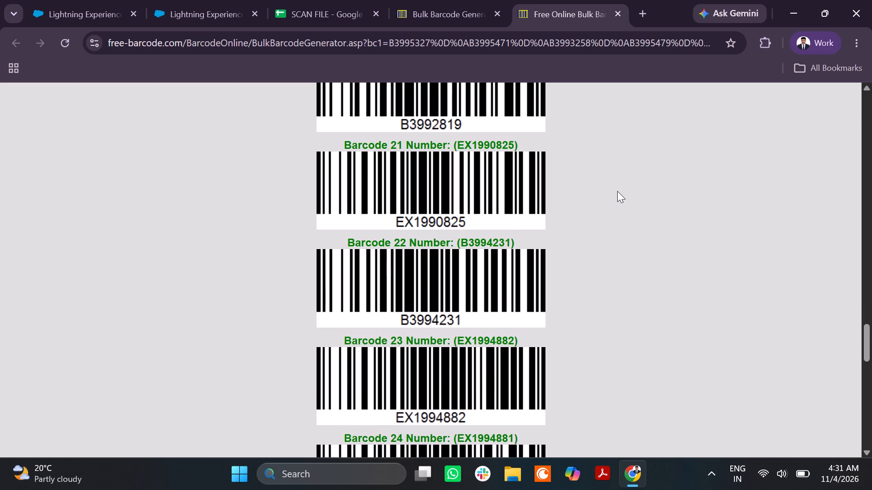
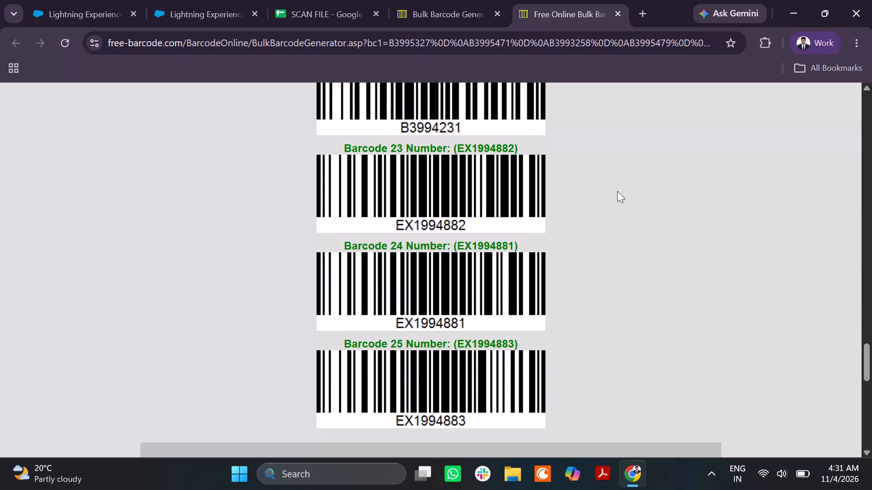
Go through the last barcodes of the B144:B168 group, EX1994881 and EX1994883.
scroll(617, 191, "down", 1)
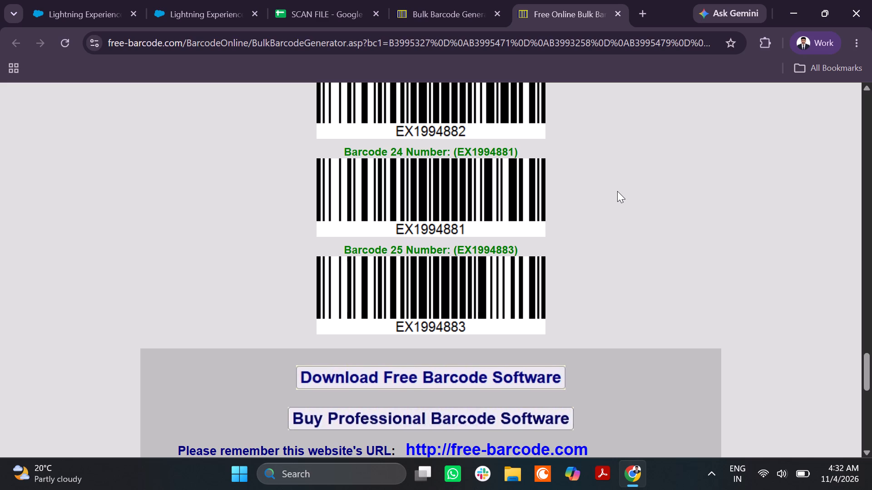
Clear all the B144:B168 codes from the bulk barcode generator's Barcode Data box.
left_click(449, 4)
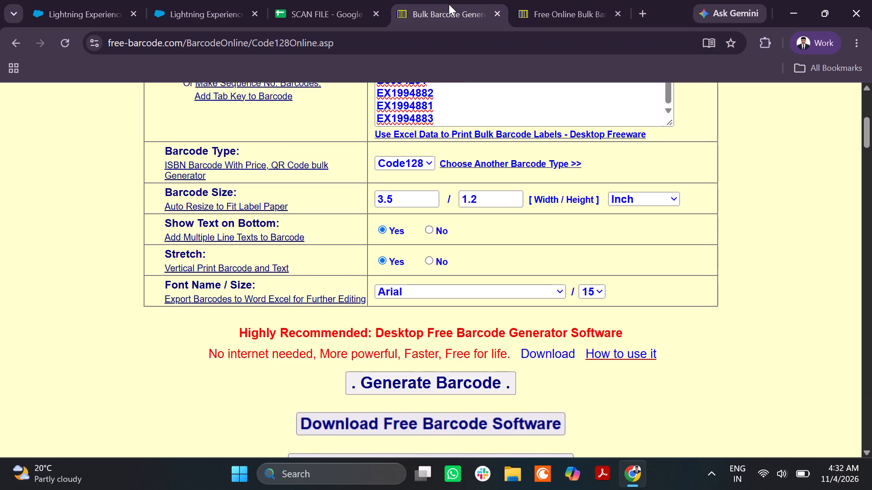
scroll(494, 170, "up", 2)
left_click(494, 170)
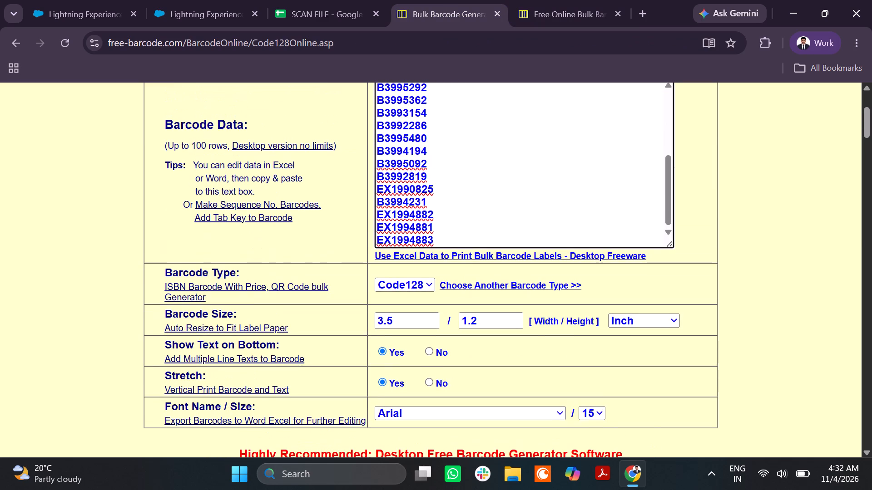
key("ctrl+a")
key("Delete")
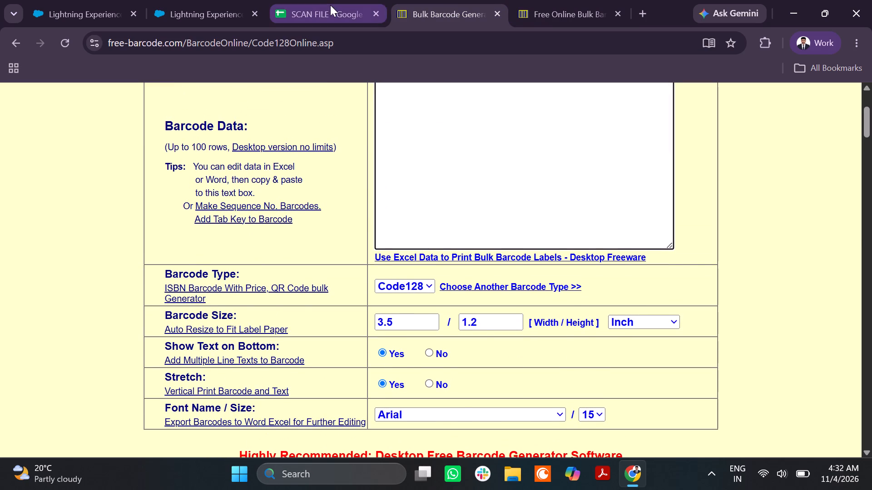
Copy the next group's parcel codes, B170:B189, from the BOM LOAD 04NOV2026 sheet of the SCAN FILE spreadsheet.
left_click(330, 5)
scroll(150, 312, "down", 2)
left_click(150, 312)
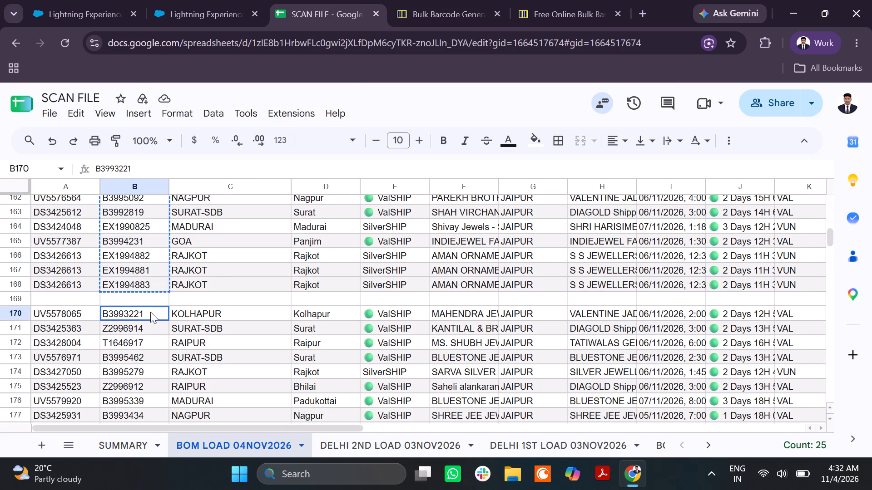
key("ctrl+shift+Down")
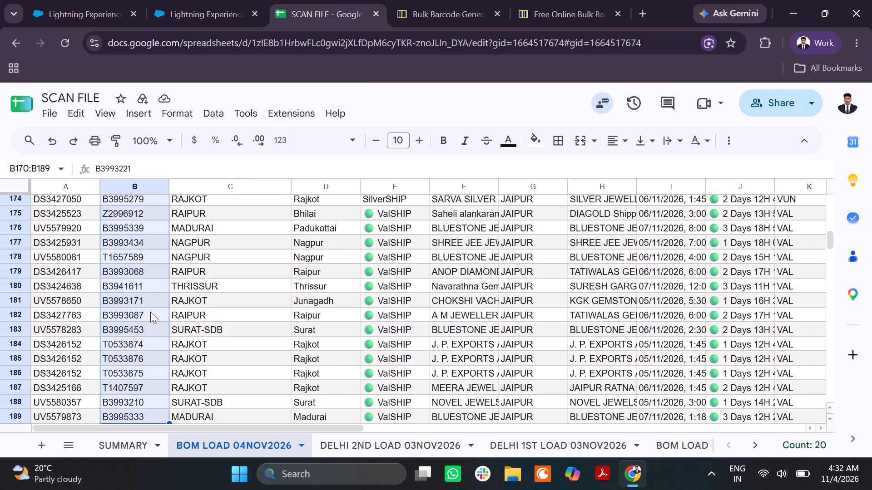
key("ctrl+c")
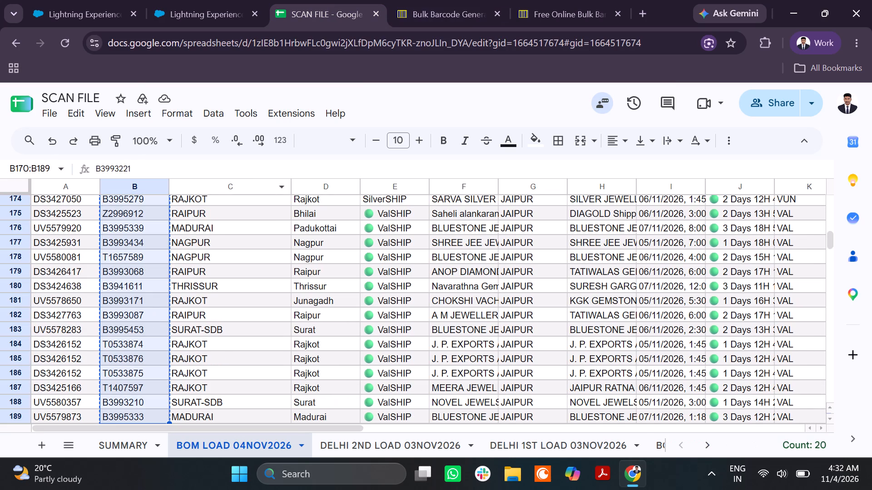
Generate the Code128 barcodes for the codes copied from B170:B189 and close the previous group's results page.
left_click(448, 10)
left_click(444, 155)
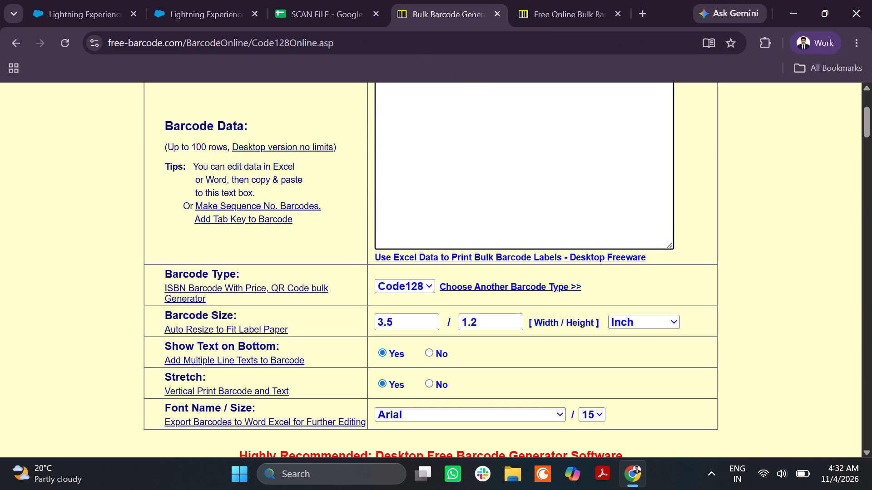
key("ctrl+v")
scroll(444, 155, "down", 4)
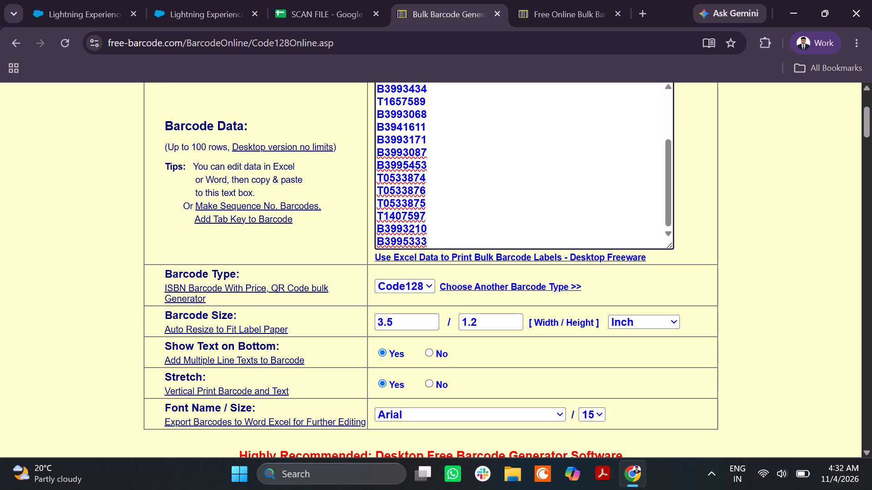
scroll(451, 135, "down", 3)
left_click(423, 359)
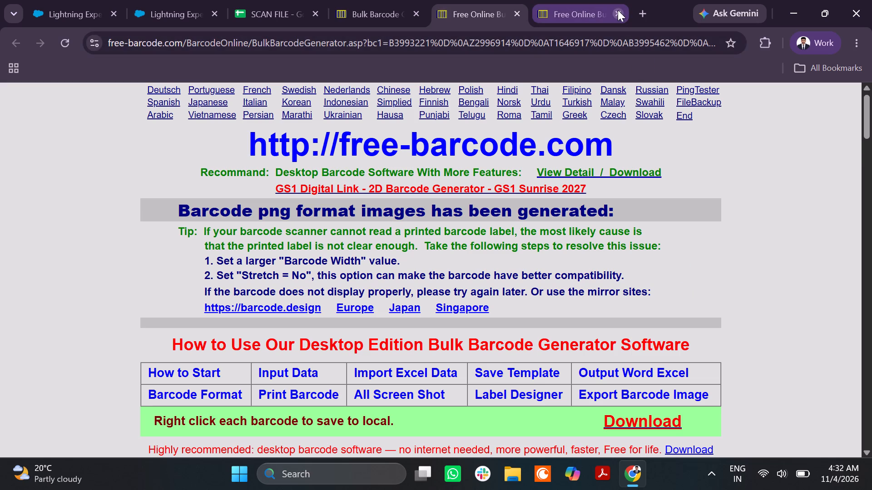
left_click(618, 10)
Go through the first generated barcodes of the B170:B189 group, starting from B3993221.
scroll(654, 236, "down", 5)
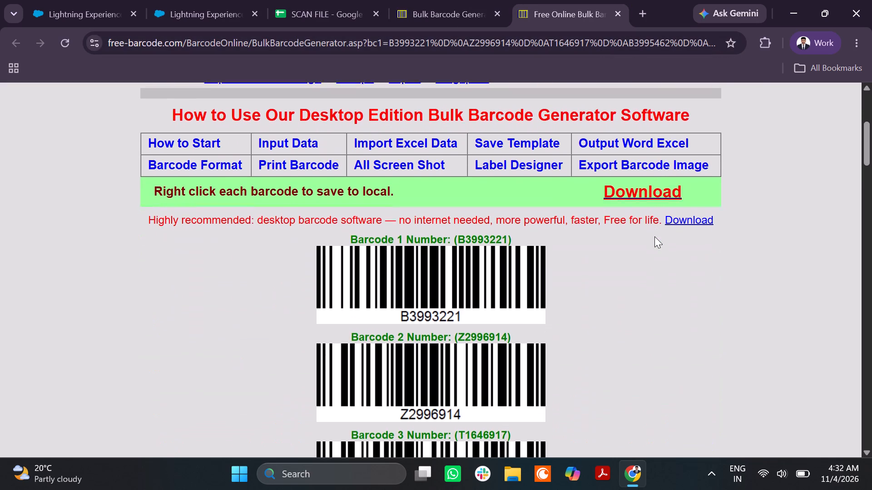
scroll(654, 236, "down", 1)
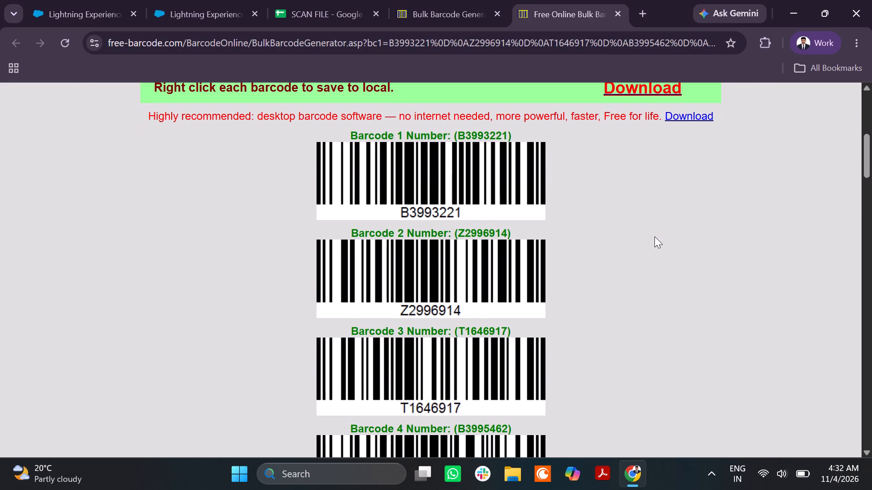
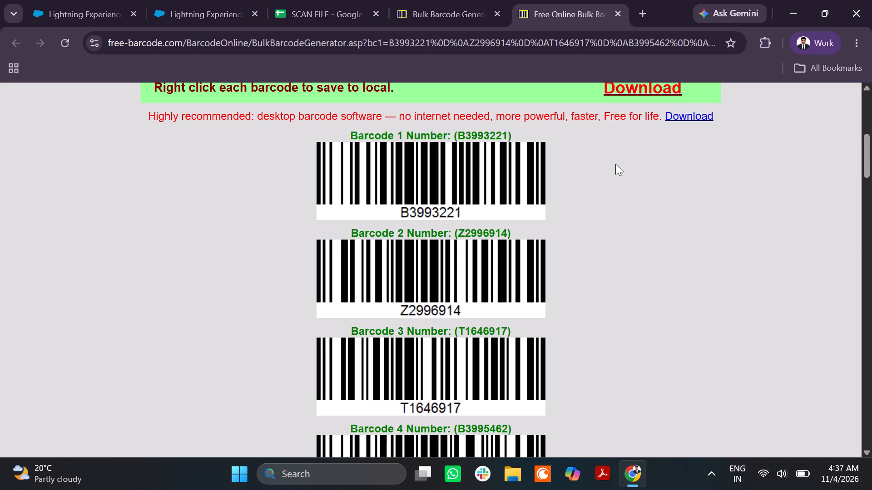
Go through the remaining generated barcodes of the B170:B189 group, down to barcode 20, B3995333.
scroll(615, 164, "down", 1)
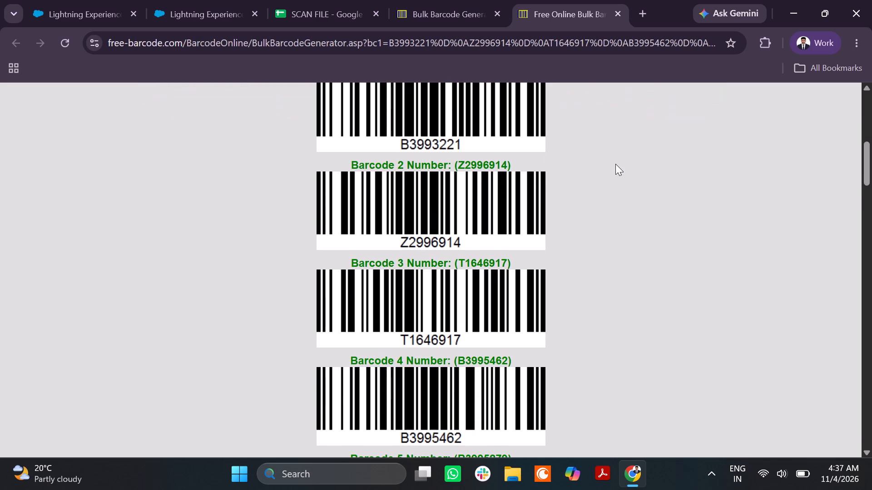
scroll(615, 164, "down", 3)
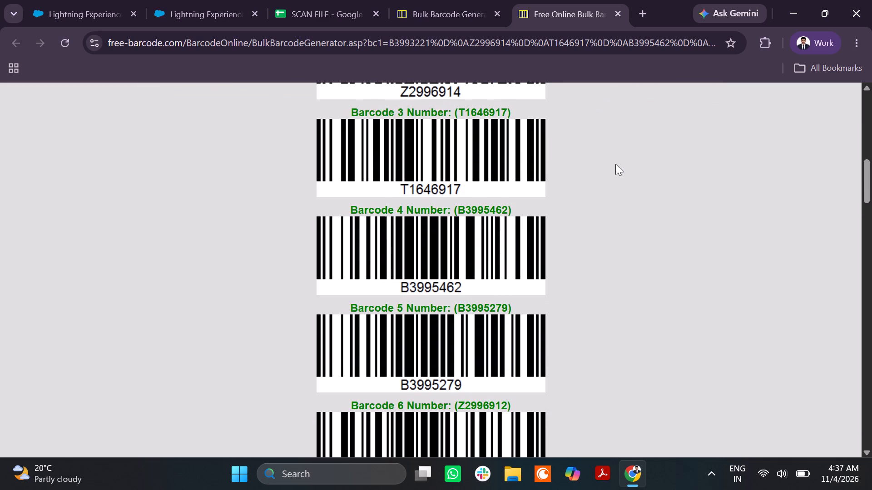
scroll(615, 164, "down", 4)
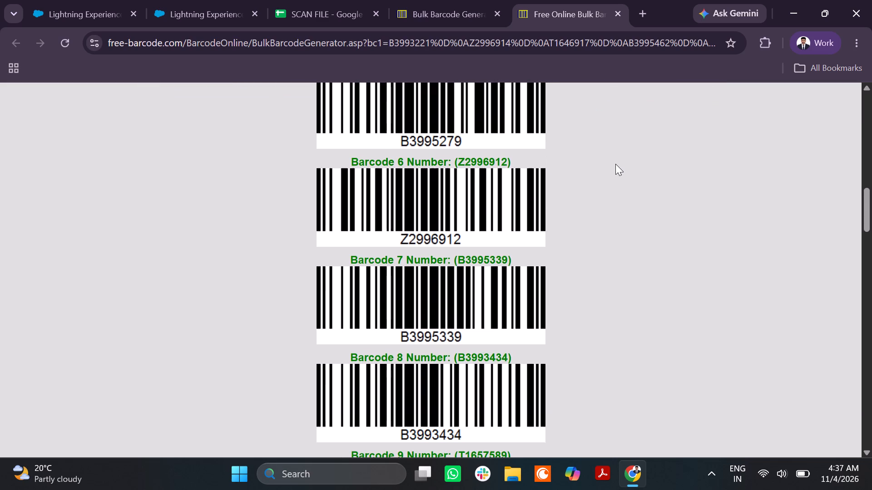
scroll(615, 164, "down", 3)
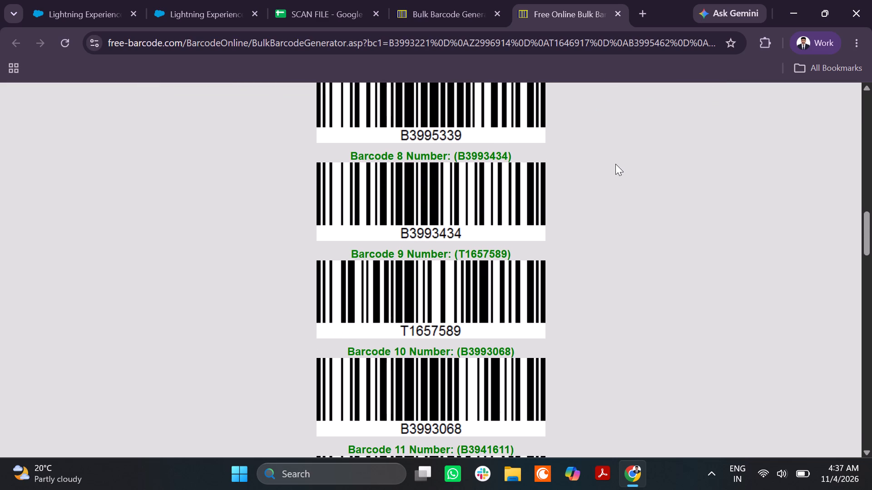
scroll(615, 164, "down", 3)
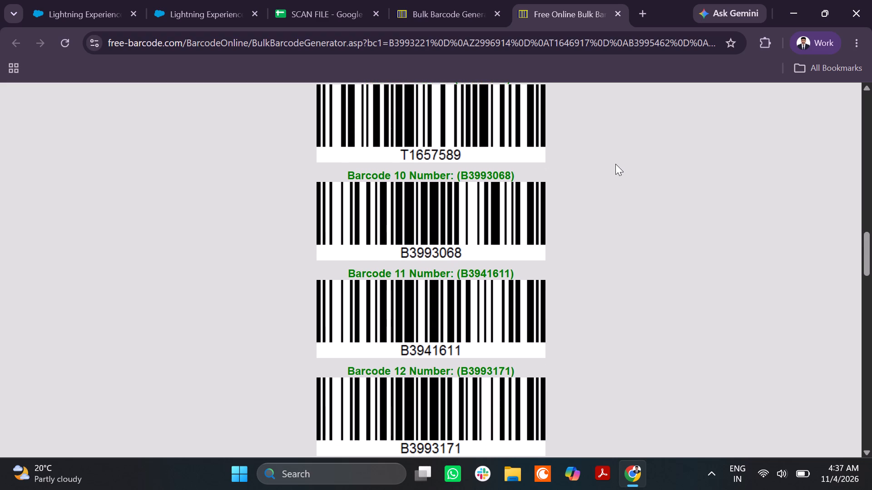
scroll(615, 164, "down", 2)
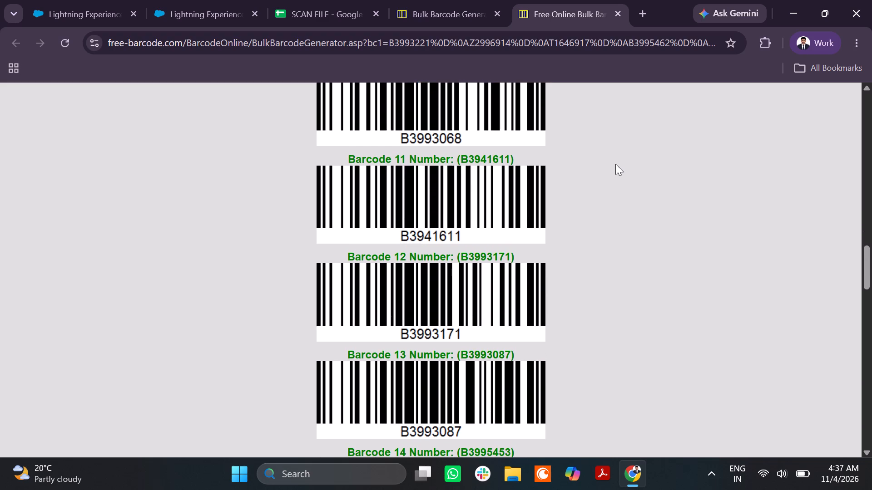
scroll(615, 164, "down", 3)
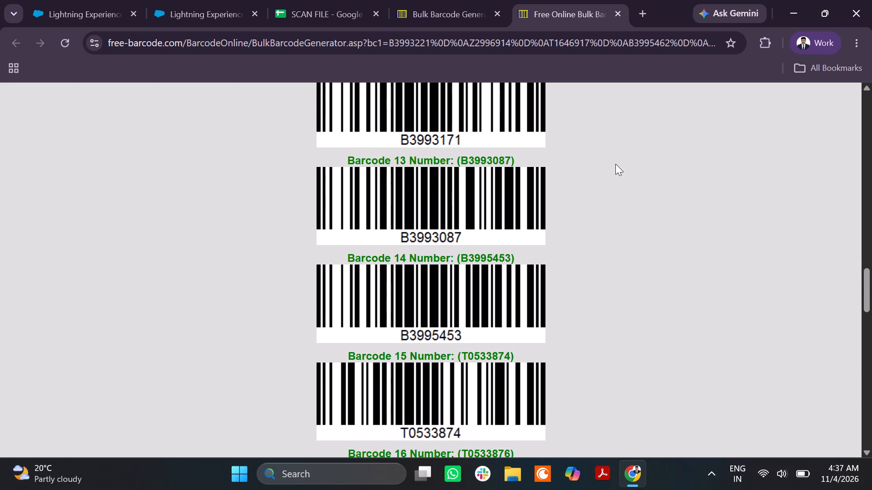
scroll(615, 164, "down", 3)
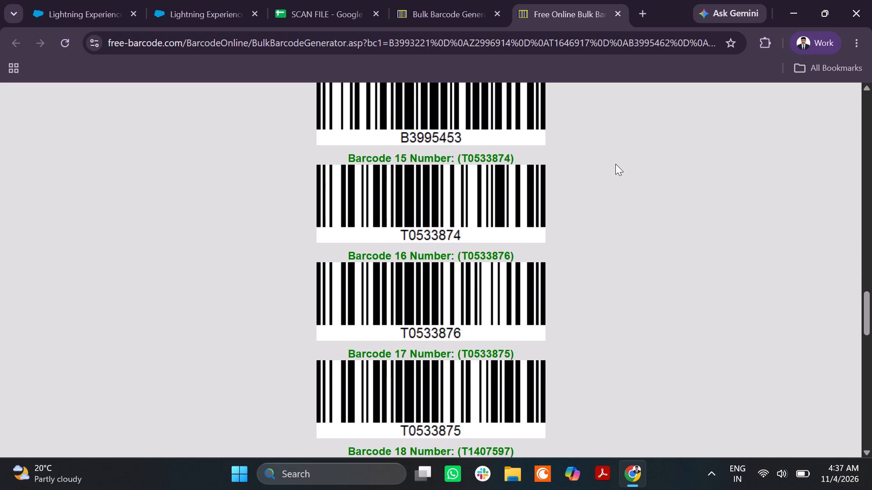
scroll(615, 164, "down", 4)
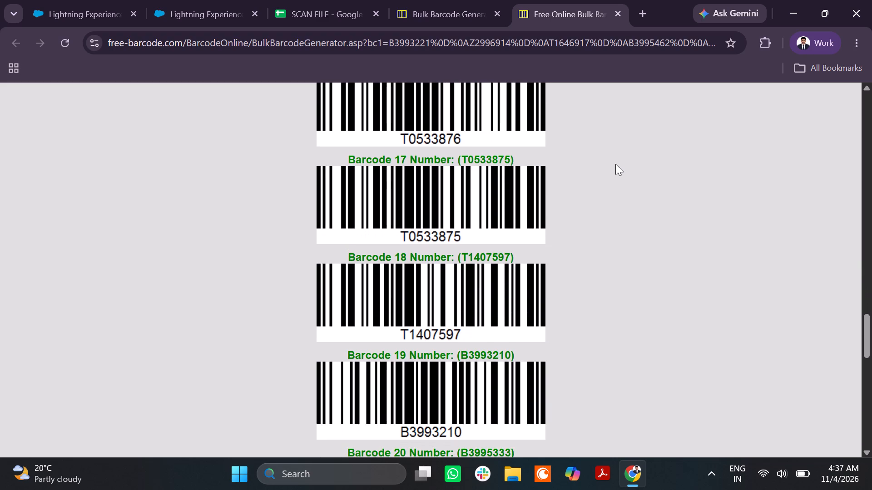
scroll(615, 164, "down", 4)
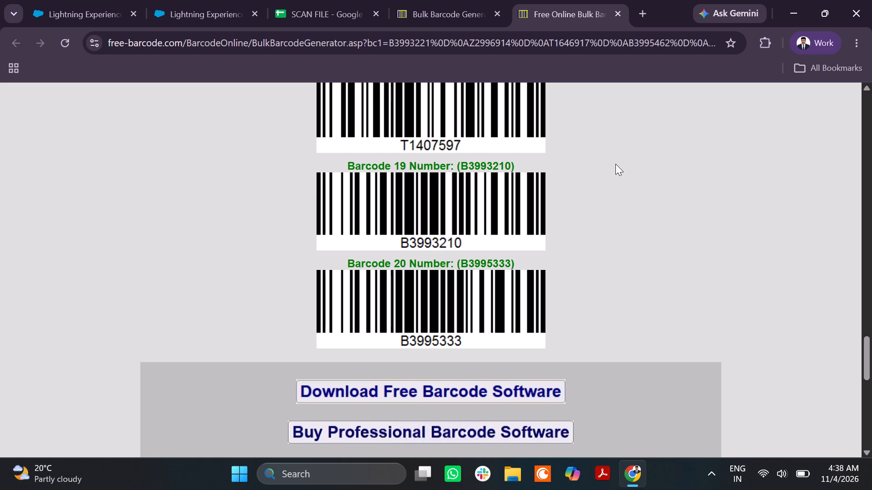
Clear all the B170:B189 codes from the bulk barcode generator's Barcode Data box.
left_click(454, 1)
scroll(436, 175, "up", 2)
left_click(440, 174)
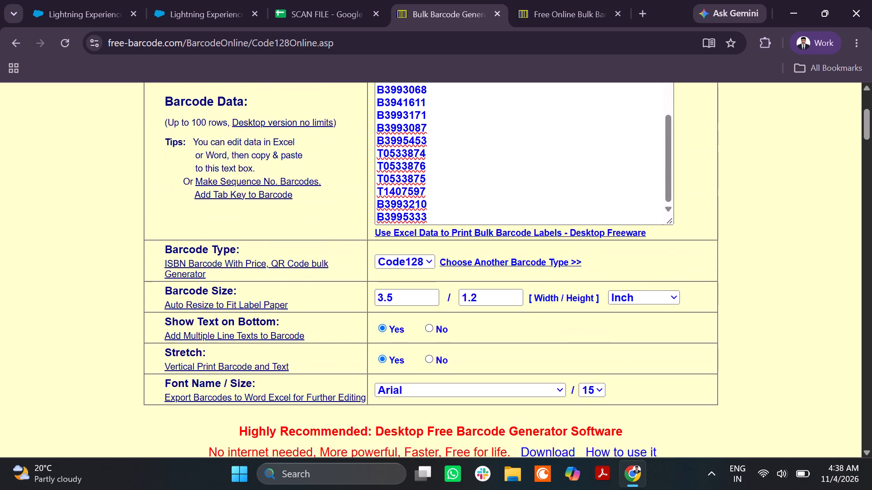
key("ctrl+a")
key("Delete")
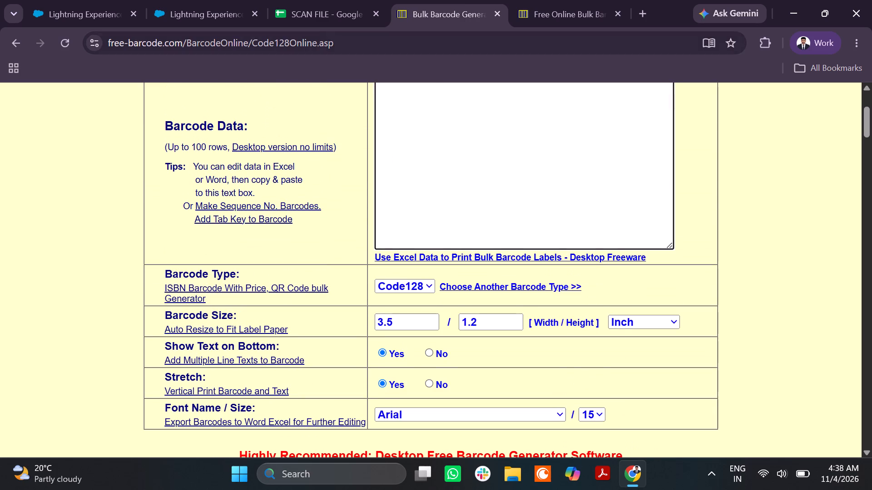
Copy the next group's parcel codes, B191:B203, from the BOM LOAD 04NOV2026 sheet of the SCAN FILE spreadsheet.
left_click(320, 21)
scroll(220, 274, "down", 4)
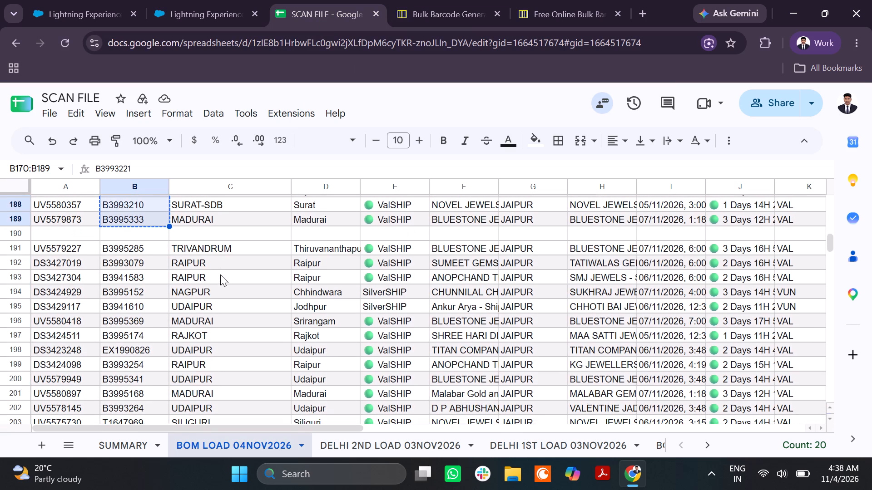
left_click(148, 248)
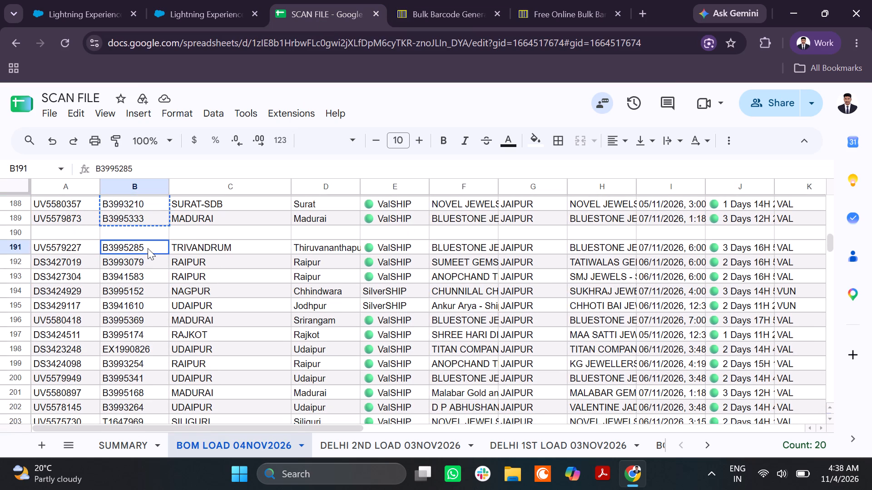
key("ctrl+shift+Down")
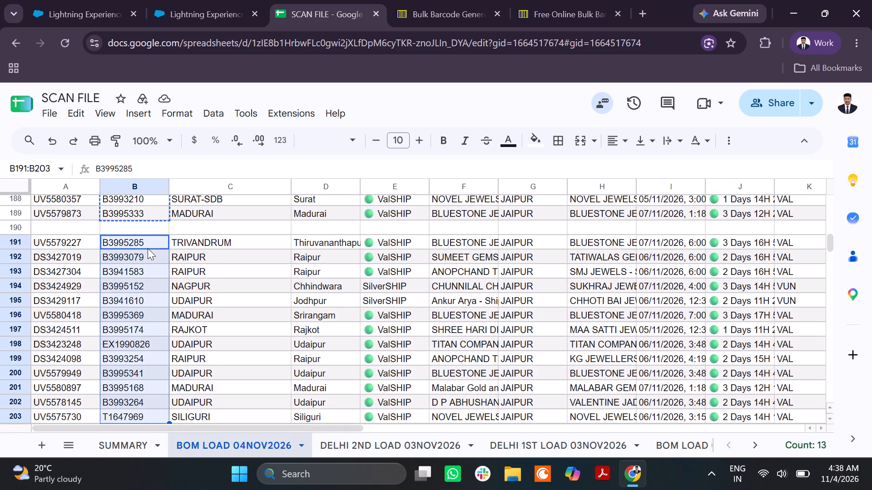
key("ctrl+v")
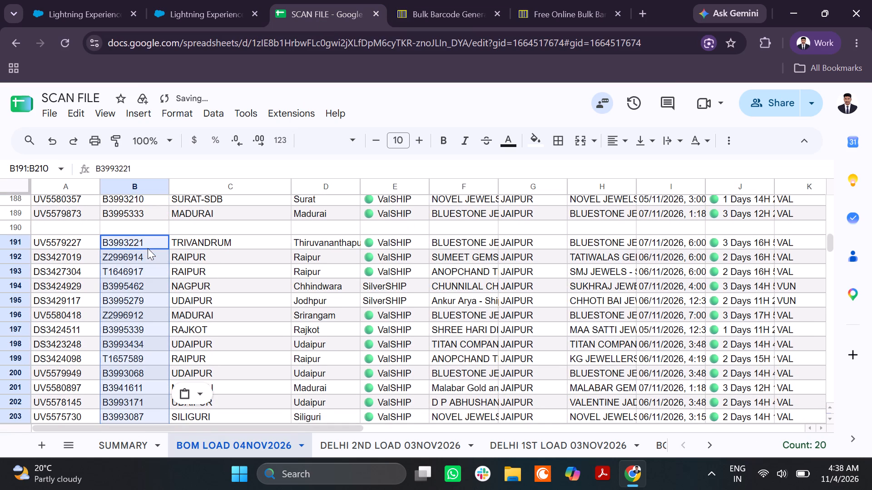
key("ctrl+z")
key("ctrl+c")
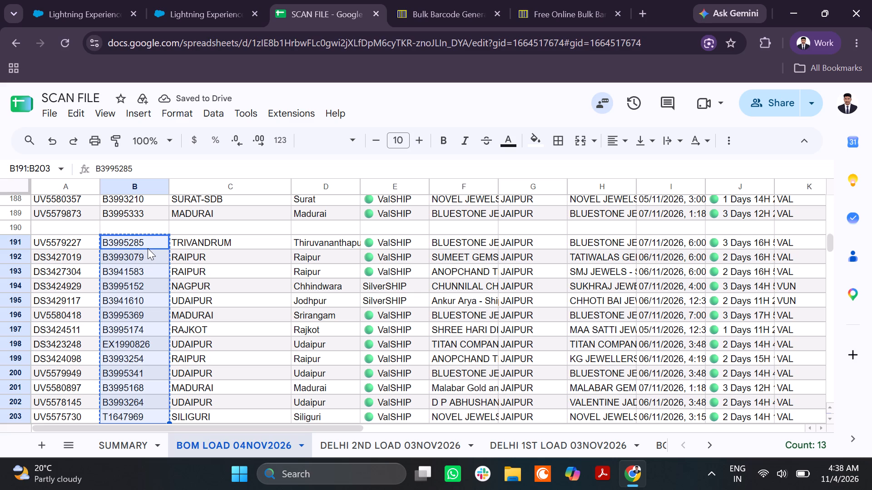
scroll(148, 248, "down", 1)
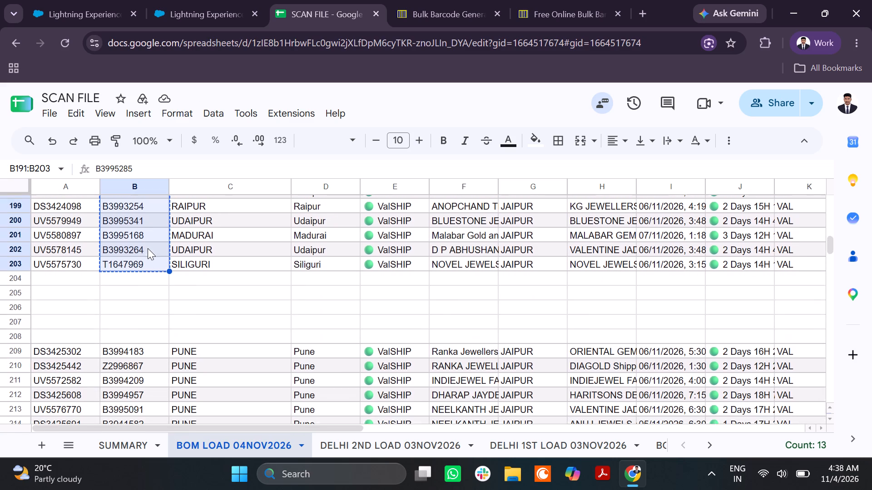
scroll(148, 248, "down", 1)
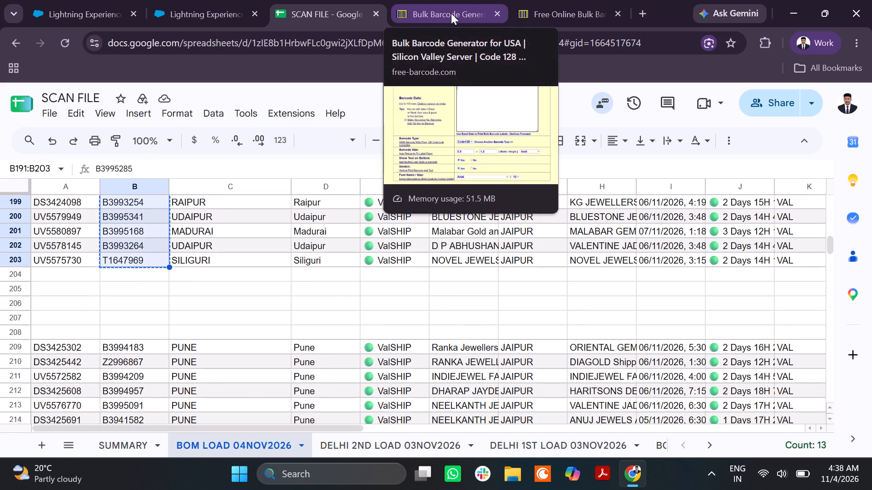
Generate the Code128 barcodes for the codes copied from B191:B203 and close the previous group's results page.
left_click(451, 13)
left_click(468, 141)
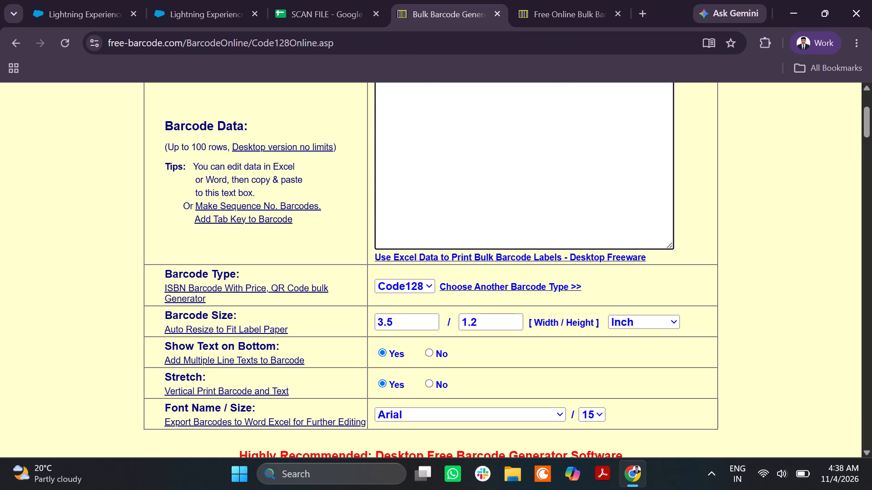
key("ctrl+v")
scroll(468, 141, "down", 4)
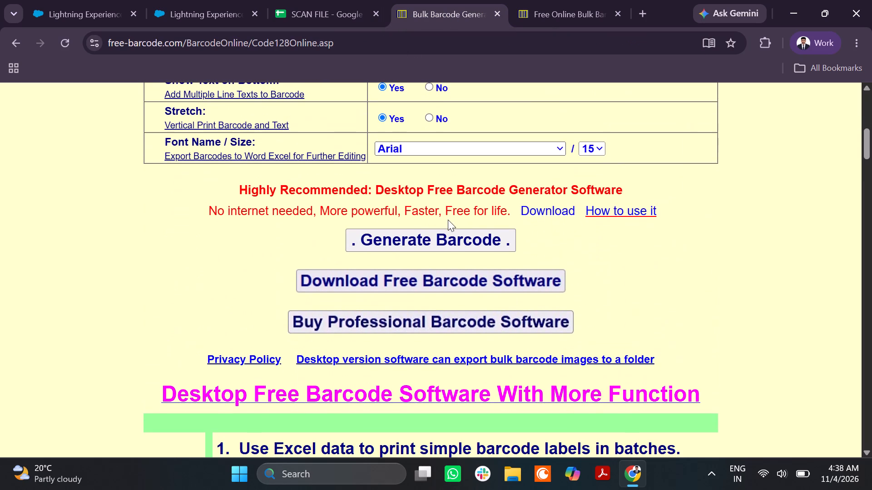
left_click(450, 242)
scroll(710, 309, "down", 1)
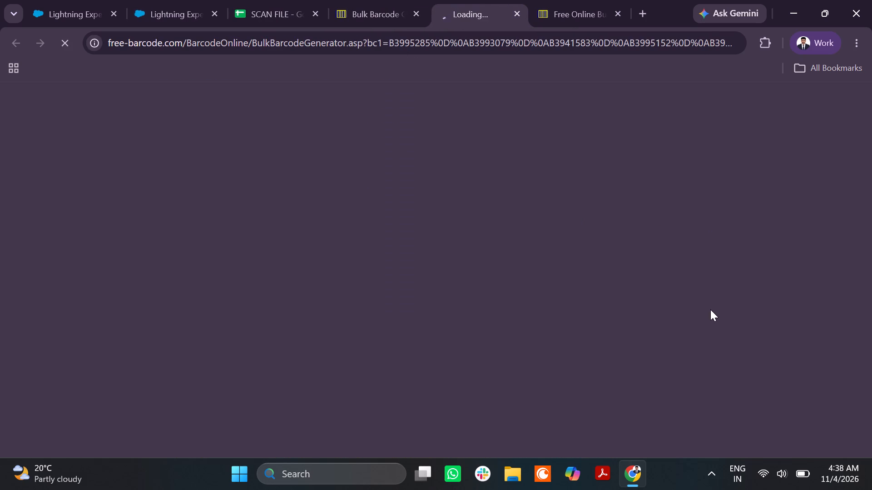
scroll(710, 309, "down", 2)
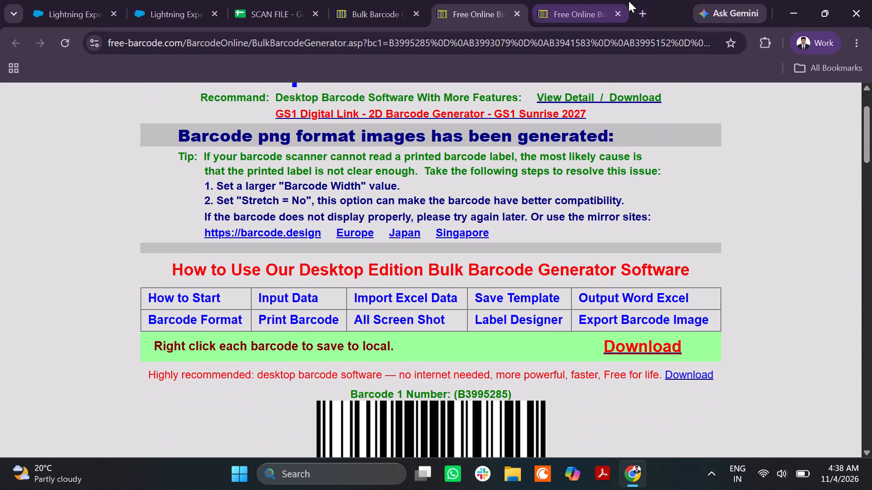
left_click(619, 12)
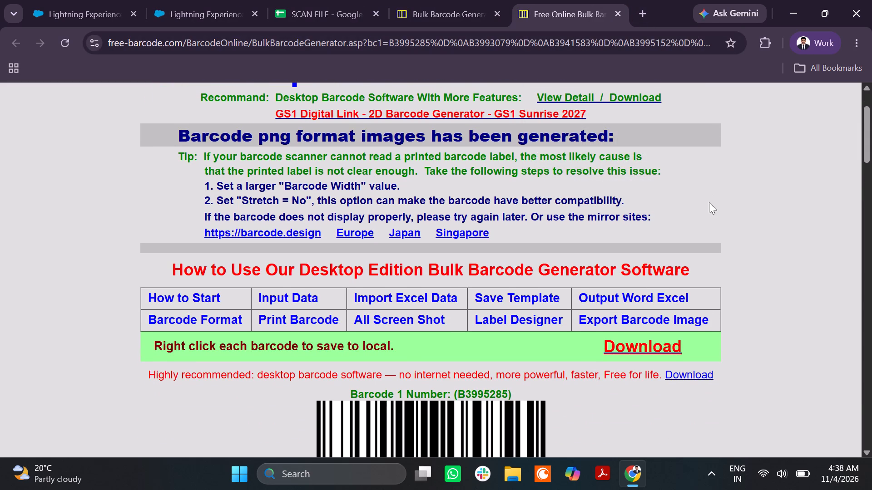
Go through the generated barcodes of the B191:B203 group, starting from B3995285.
scroll(709, 194, "down", 6)
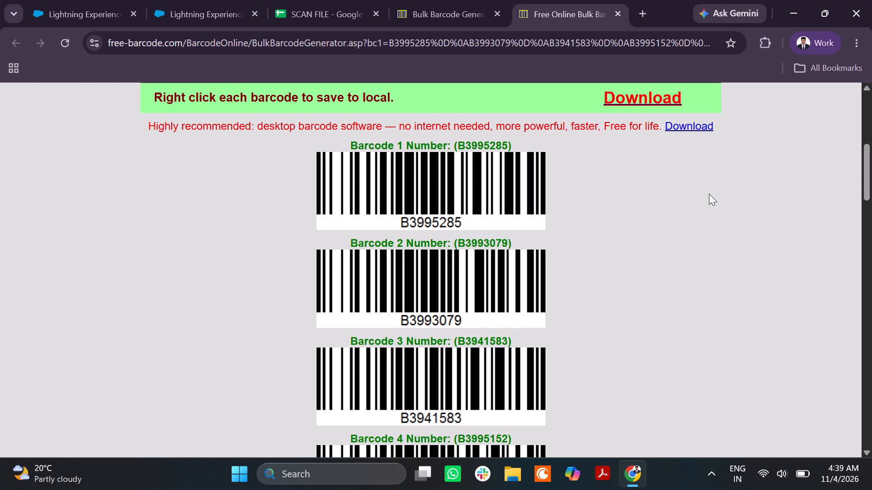
scroll(709, 194, "down", 1)
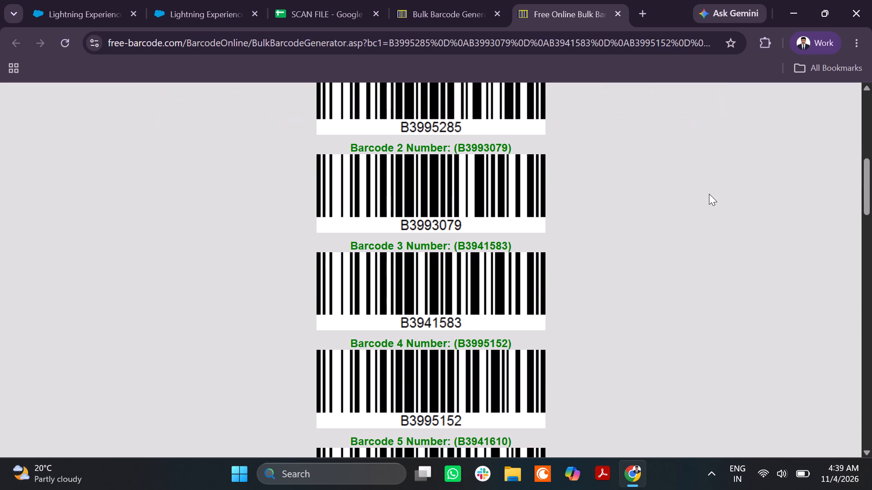
scroll(709, 194, "down", 2)
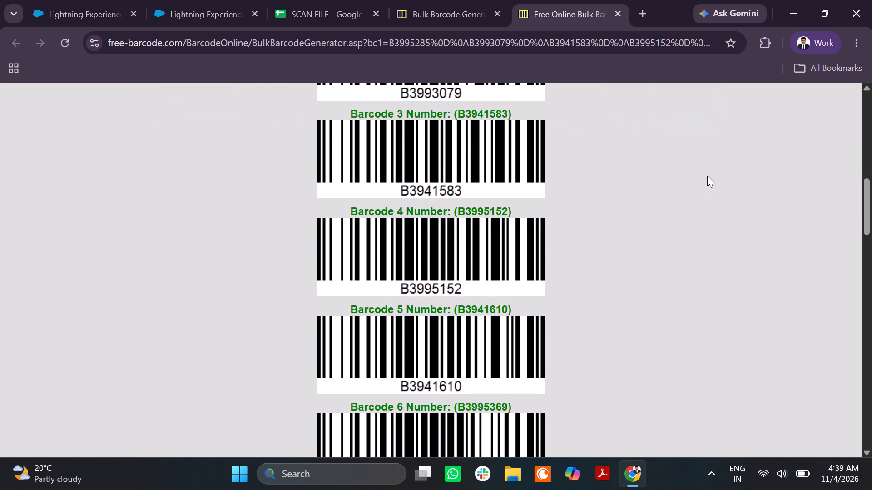
scroll(697, 109, "down", 1)
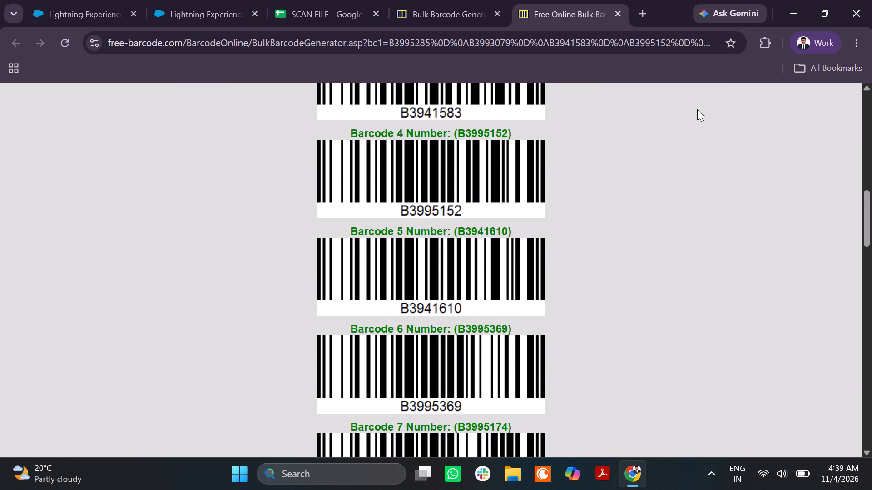
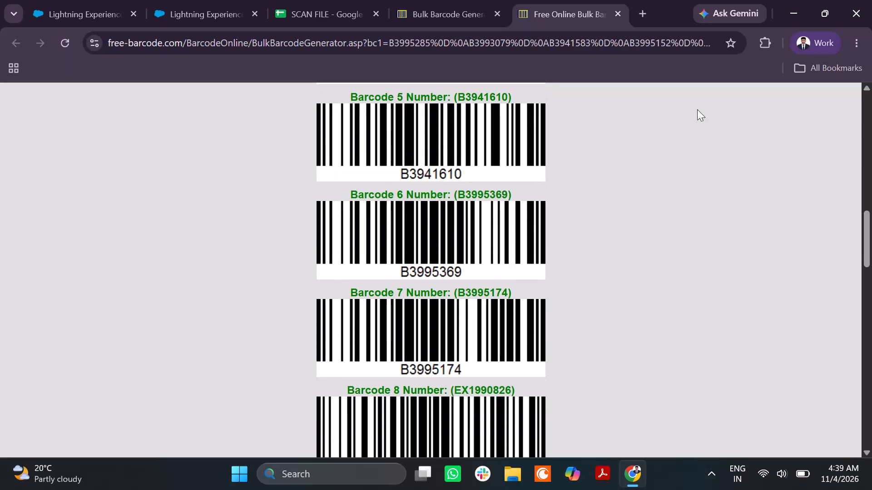
Go through the remaining generated barcodes of the B191:B203 group, from B3995369 to T1647969.
scroll(697, 109, "down", 2)
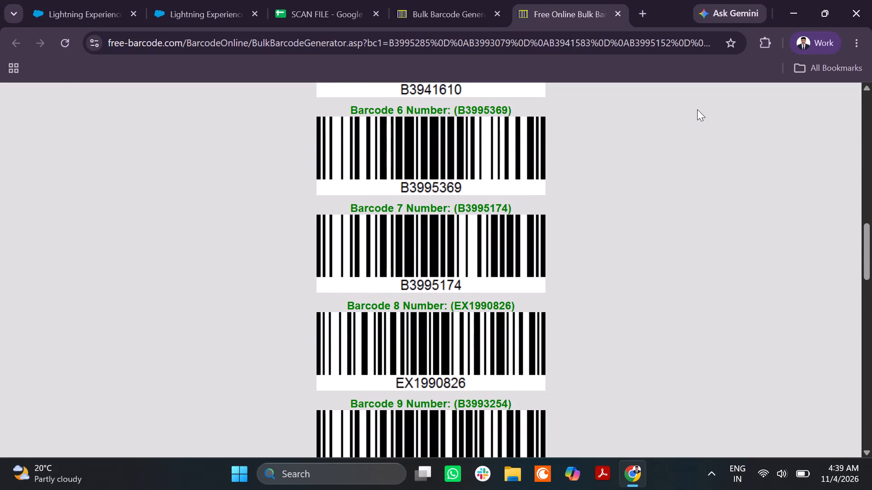
scroll(697, 109, "down", 3)
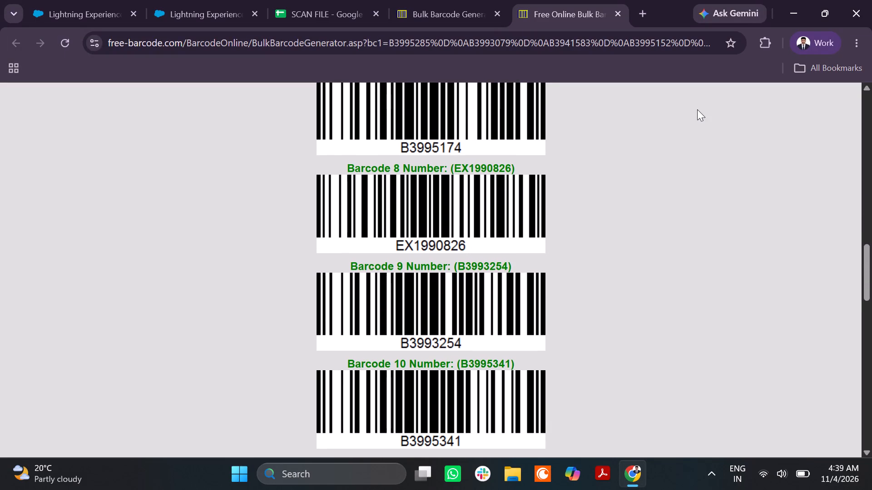
scroll(697, 109, "down", 3)
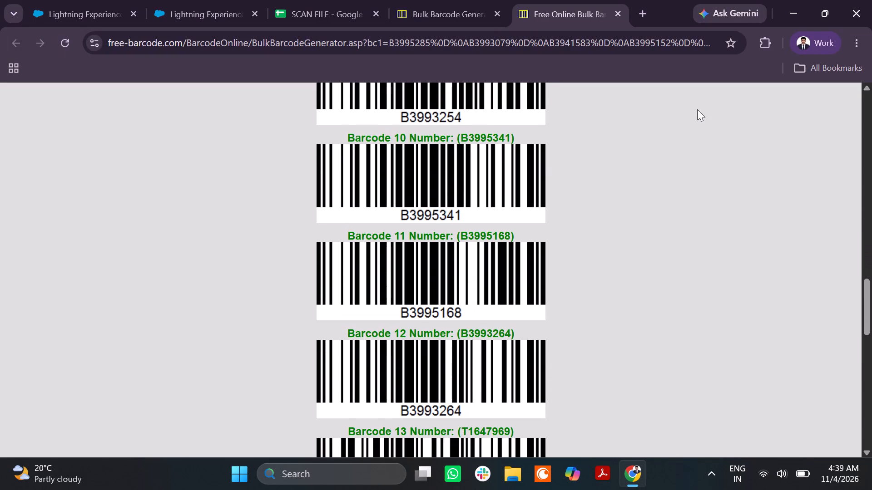
scroll(696, 88, "down", 10)
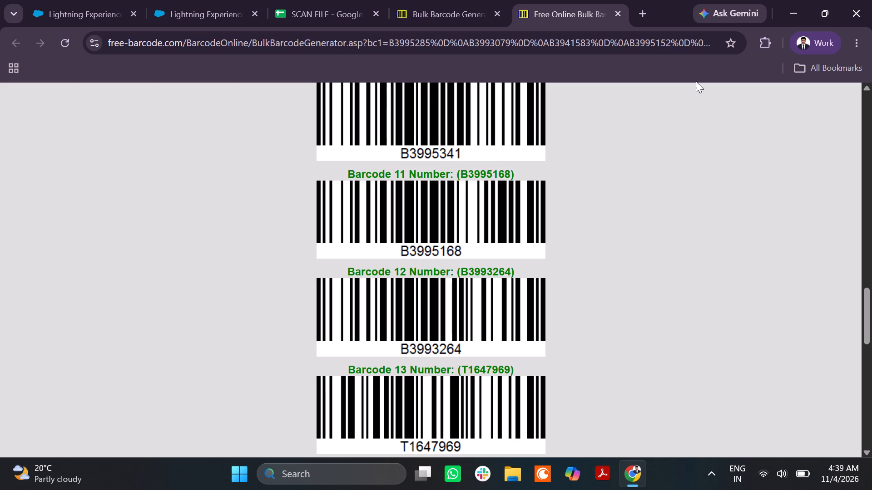
scroll(698, 129, "down", 3)
scroll(699, 152, "up", 4)
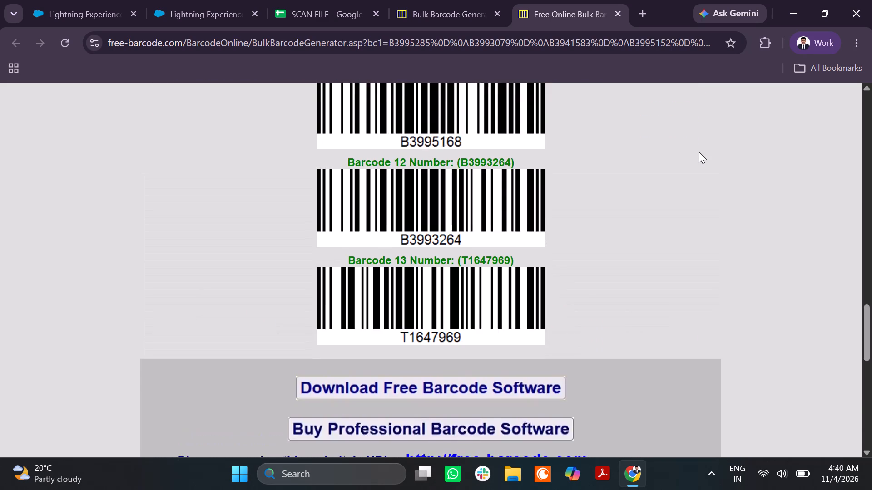
scroll(699, 152, "up", 2)
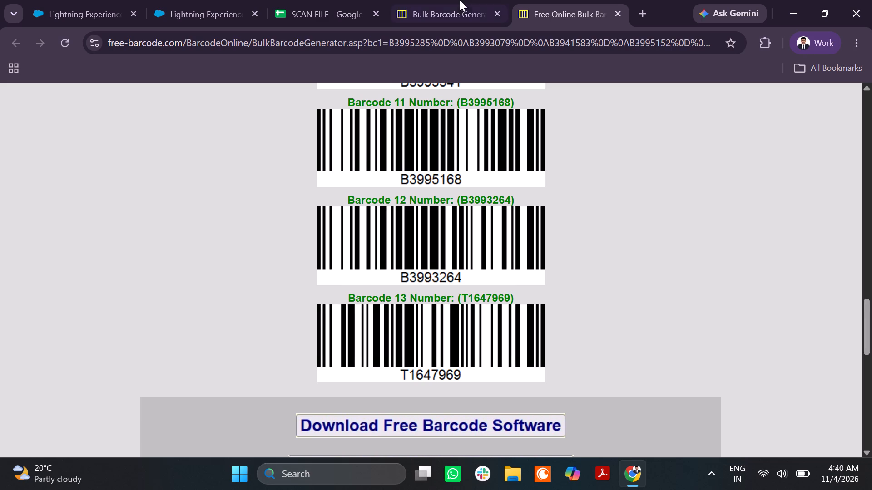
Clear all the B191:B203 codes from the bulk barcode generator's Barcode Data box.
left_click(446, 0)
scroll(464, 196, "up", 3)
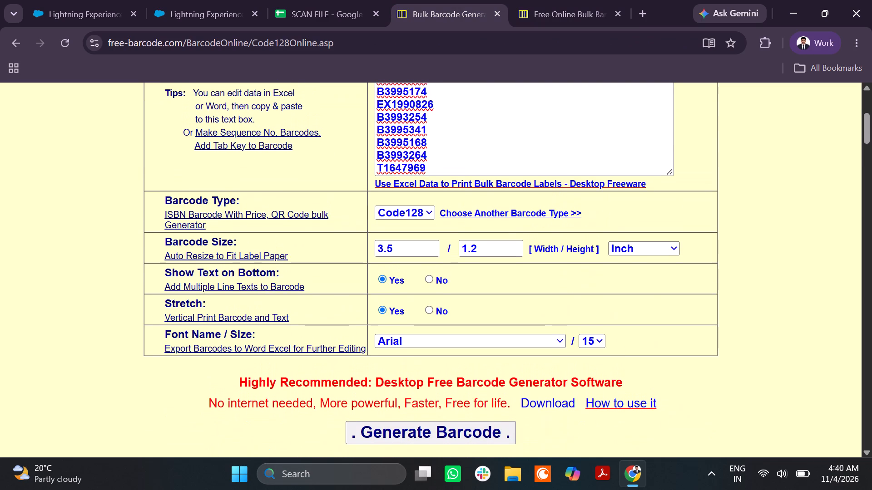
left_click(471, 164)
key("ctrl+a")
key("Delete")
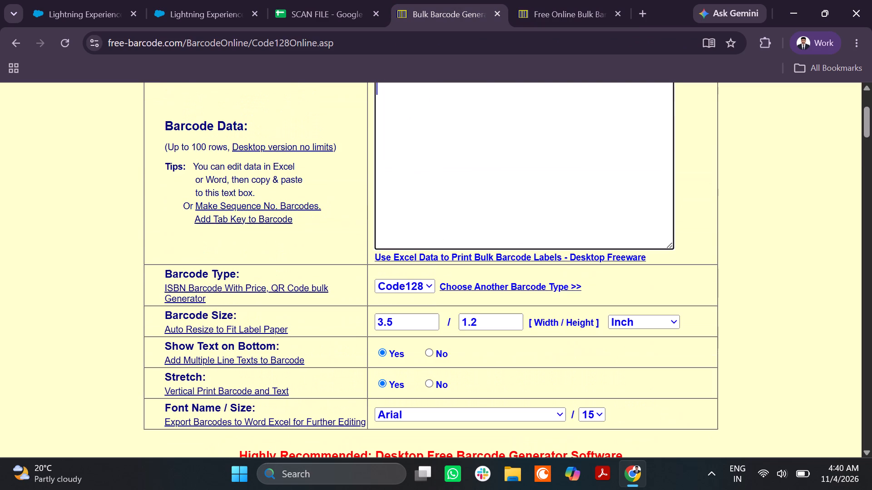
Copy the Pune group's parcel codes, B205:B218, from the BOM LOAD 04NOV2026 sheet of the SCAN FILE spreadsheet.
left_click(331, 0)
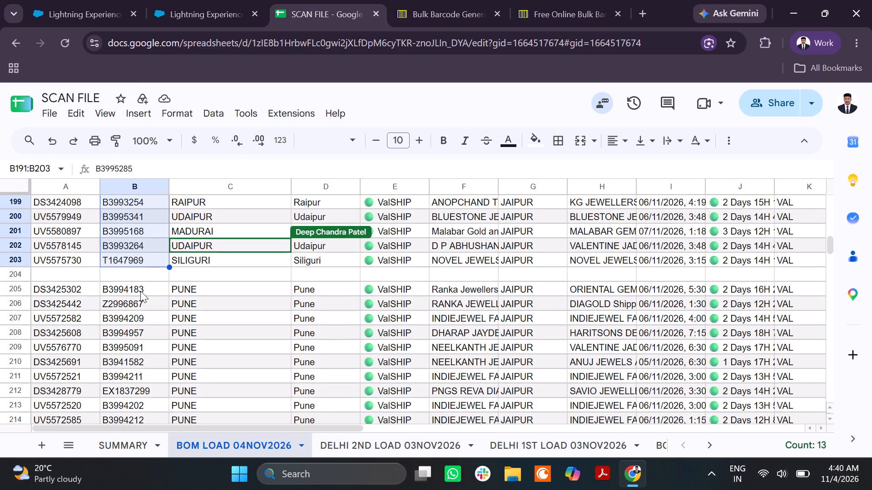
left_click(140, 291)
key("ctrl+shift+Down")
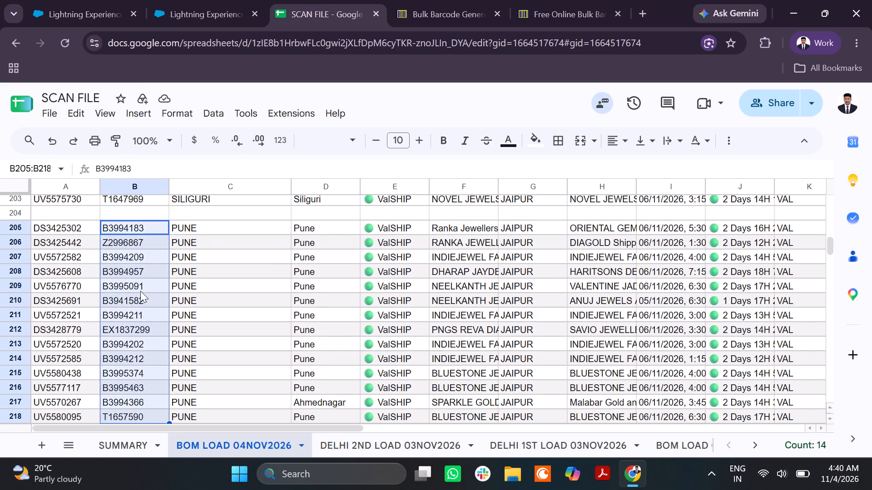
key("ctrl+c")
scroll(140, 291, "down", 2)
Generate the Code128 barcodes for the codes copied from B205:B218 and close the previous group's results page.
left_click(453, 0)
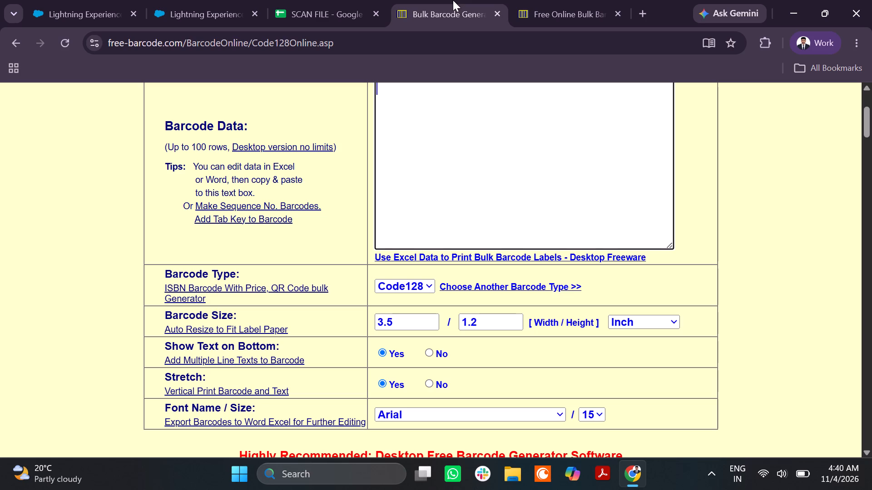
left_click(476, 130)
key("ctrl+v")
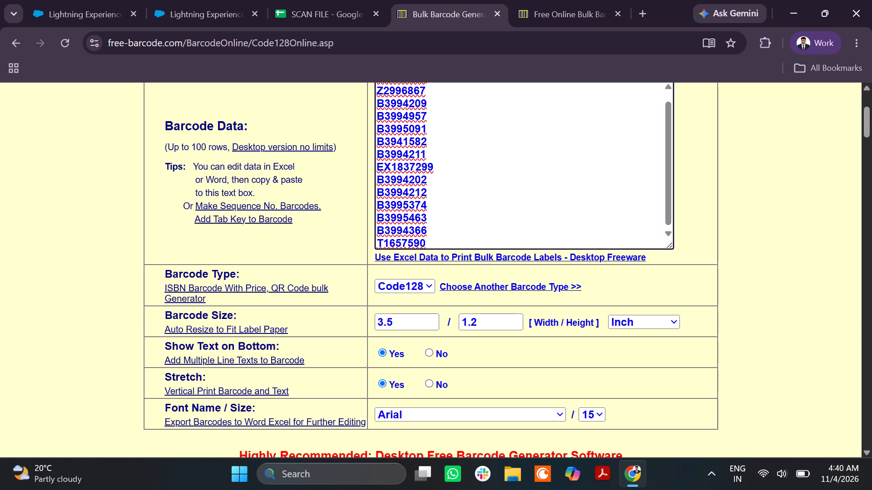
scroll(476, 130, "down", 5)
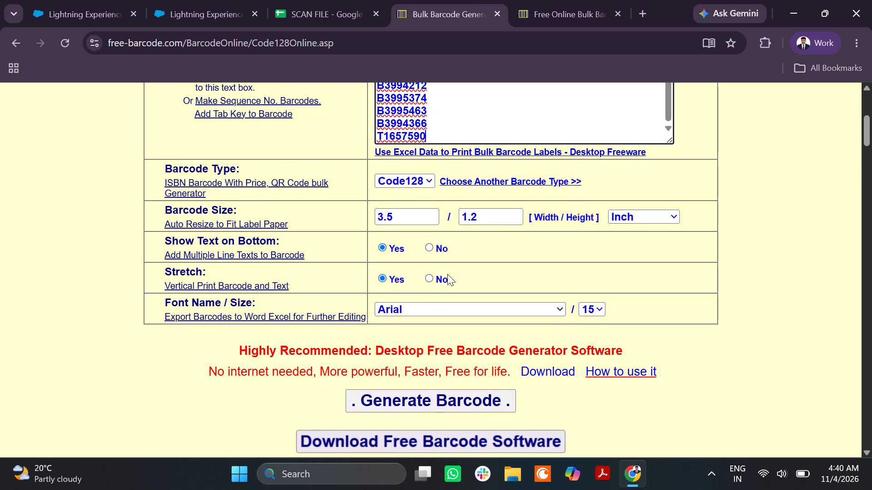
left_click(430, 394)
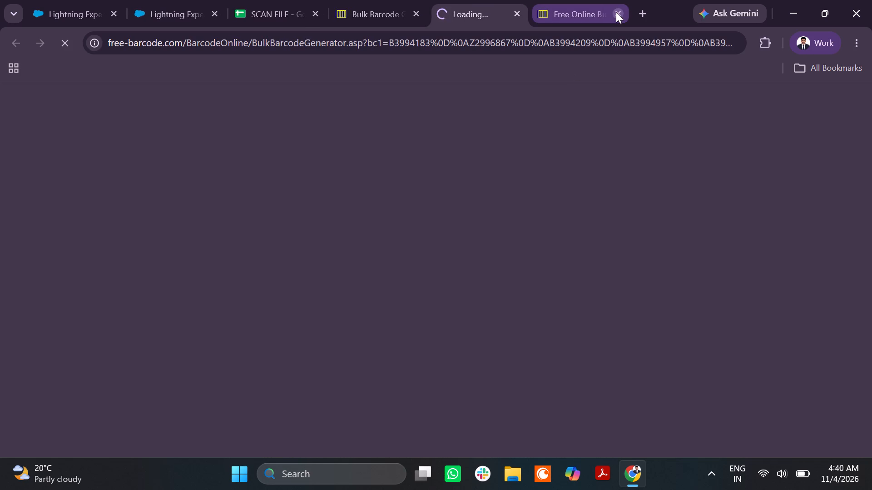
left_click(616, 12)
Go through the generated barcodes of the Pune group, from B3994183 to T1657590.
scroll(714, 271, "down", 6)
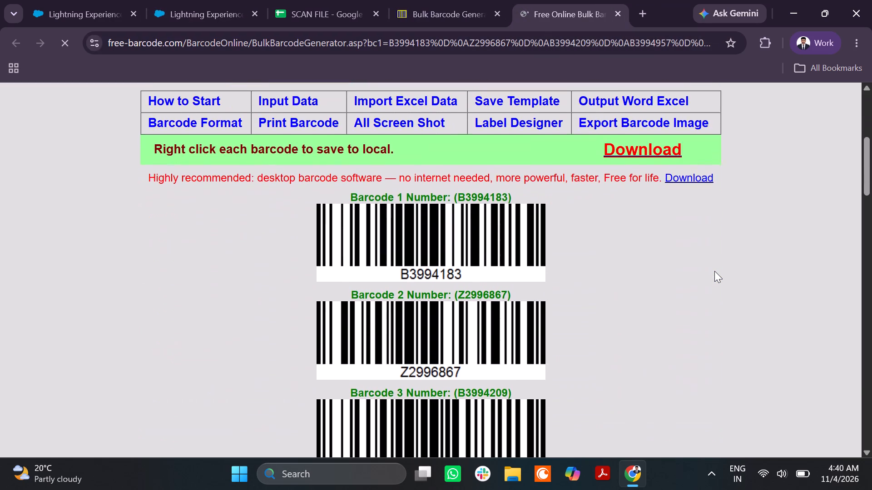
scroll(714, 271, "down", 1)
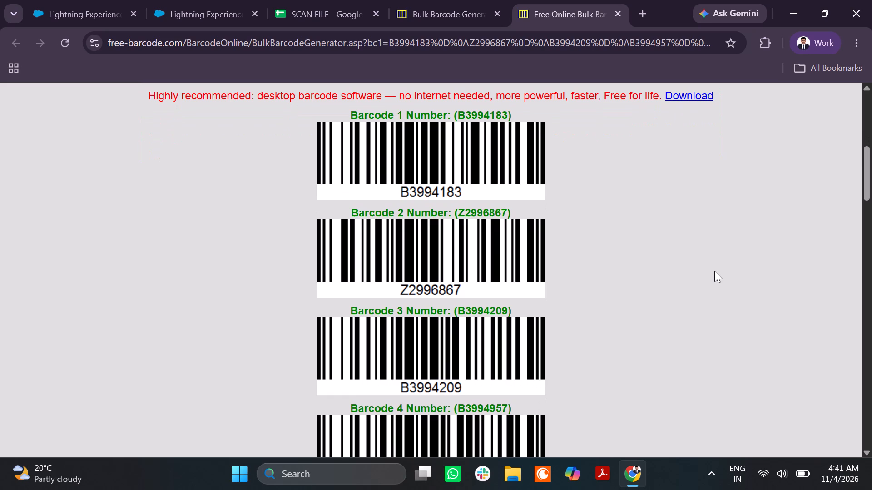
scroll(714, 271, "down", 1)
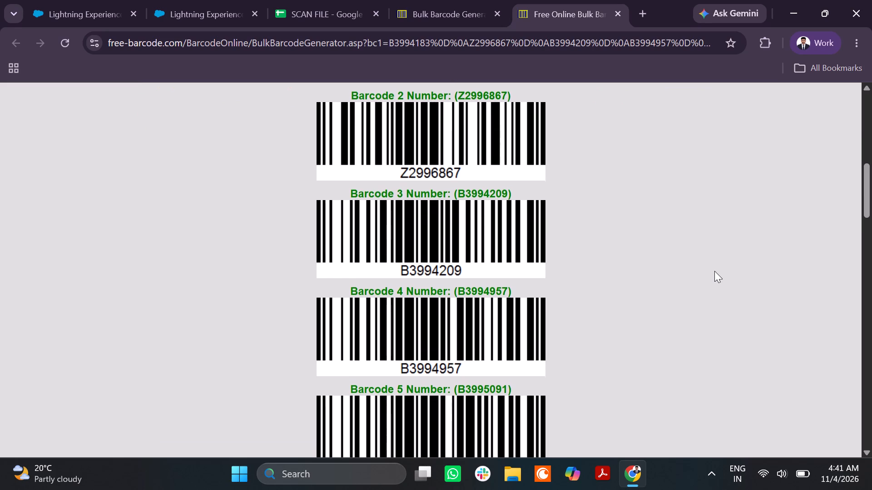
scroll(714, 271, "down", 4)
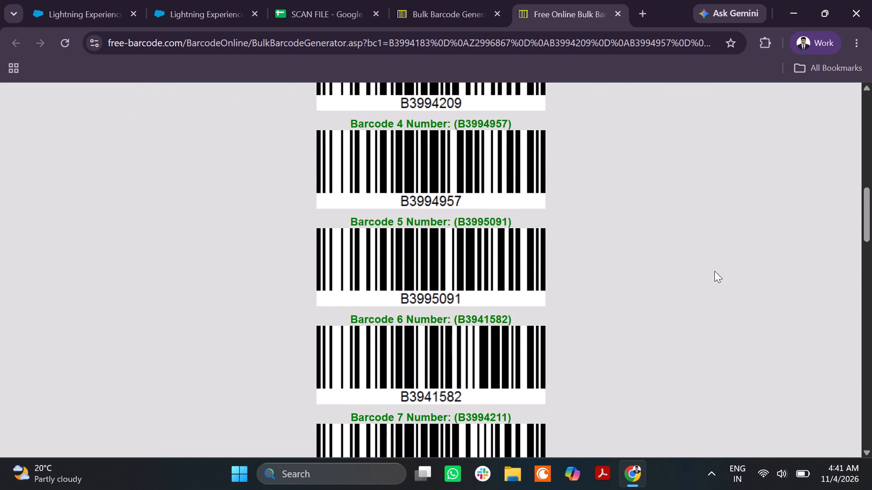
scroll(714, 271, "down", 4)
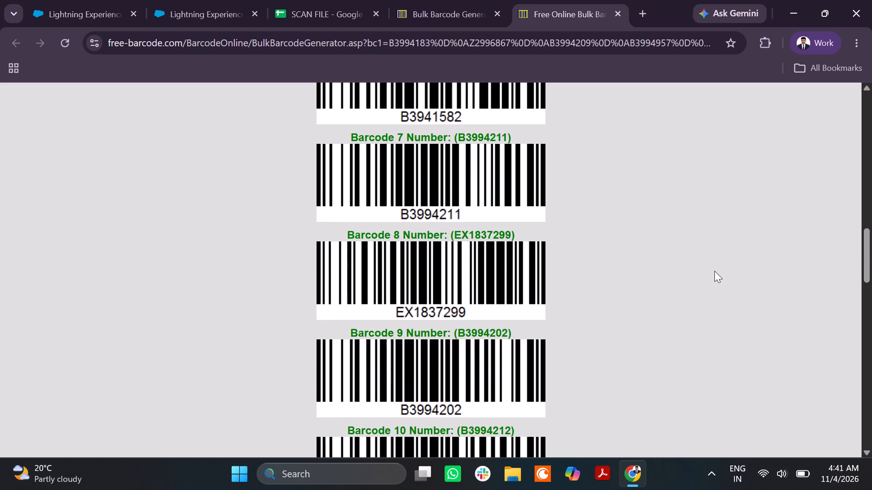
scroll(714, 271, "down", 2)
scroll(707, 229, "down", 1)
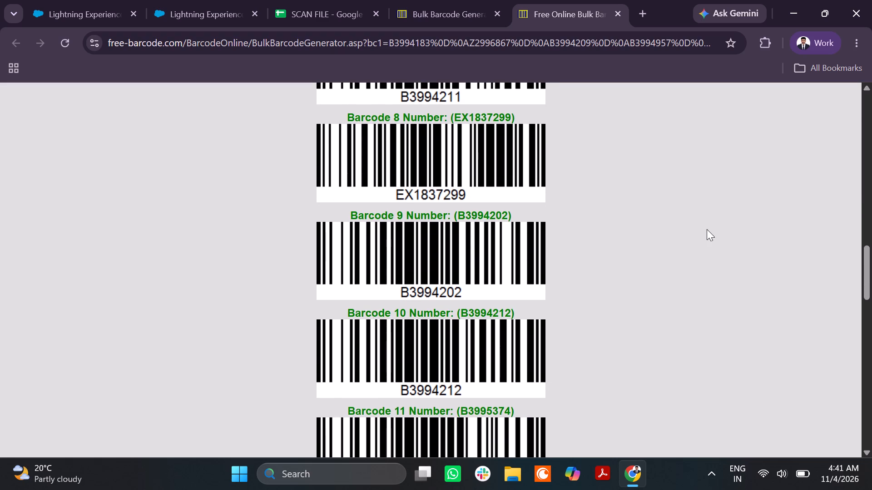
scroll(707, 229, "down", 3)
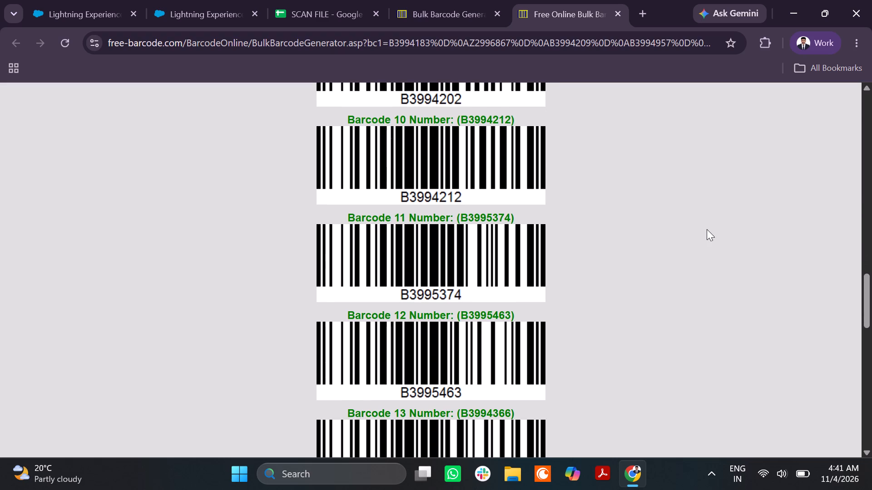
scroll(707, 229, "down", 3)
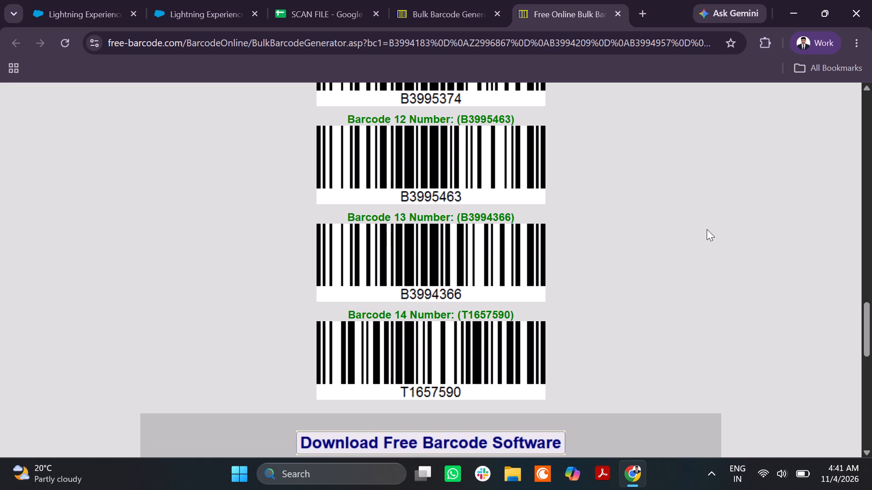
Close the Pune group's results page and clear its codes from the generator's Barcode Data box.
left_click(621, 14)
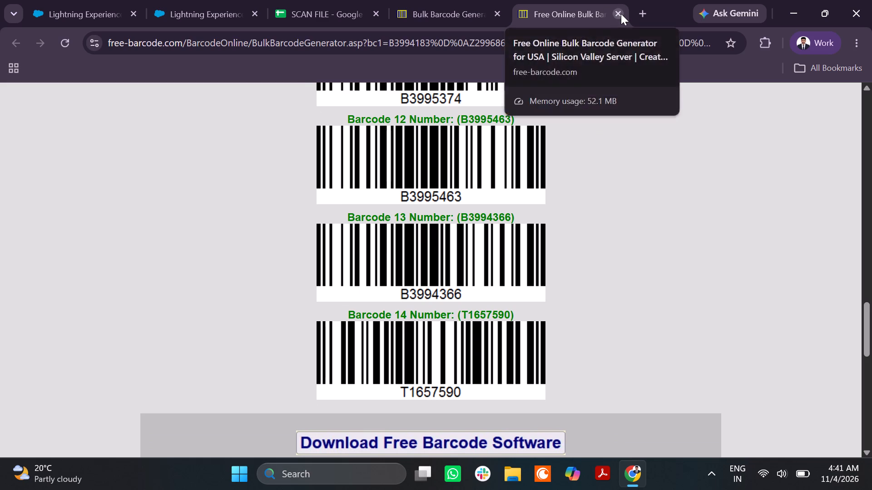
scroll(537, 174, "up", 2)
left_click(519, 177)
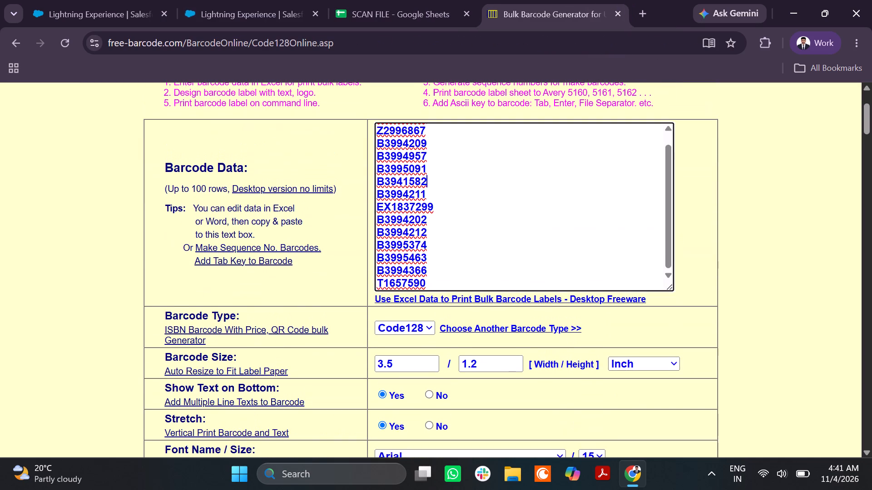
key("ctrl+a")
key("Delete")
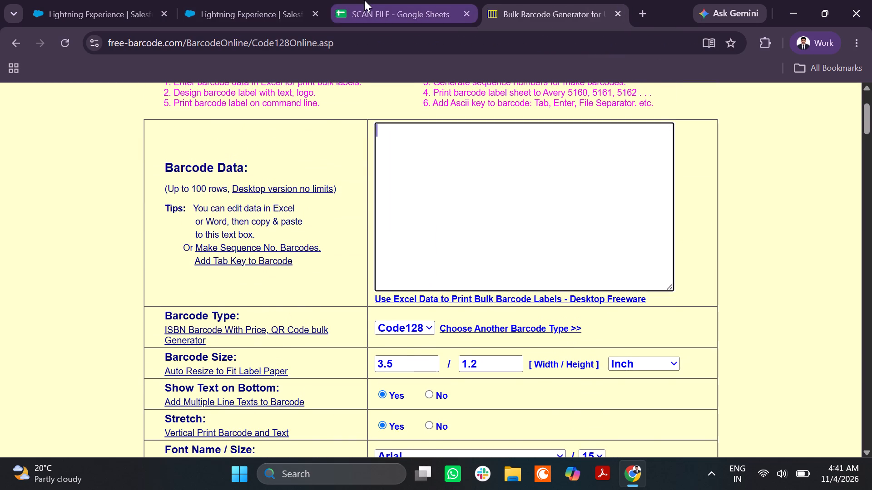
Copy the first MUMBAI - DAHISAR group's parcel codes, B220:B229, from the BOM LOAD 04NOV2026 sheet of the SCAN FILE spreadsheet.
left_click(364, 0)
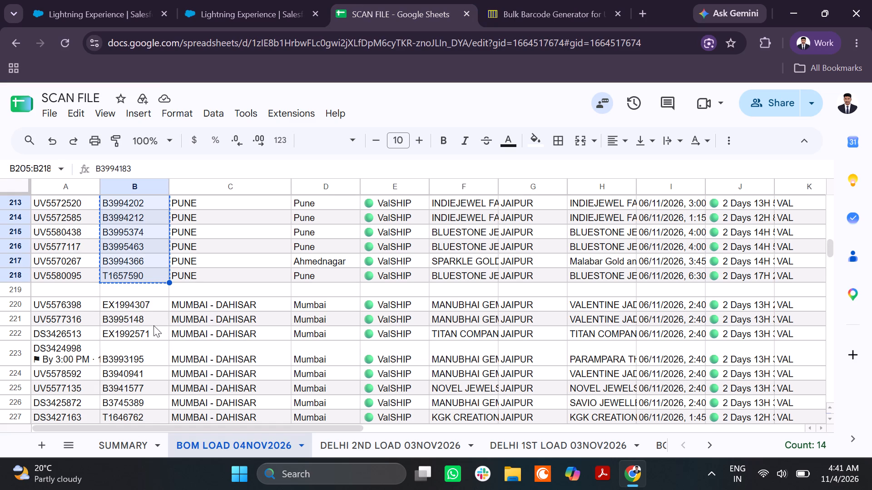
left_click(138, 307)
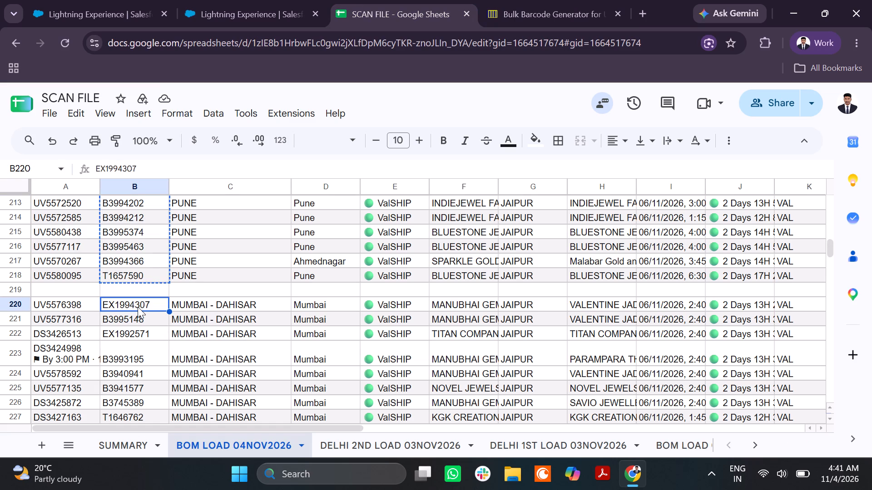
key("ctrl+shift+Down")
key("ctrl+c")
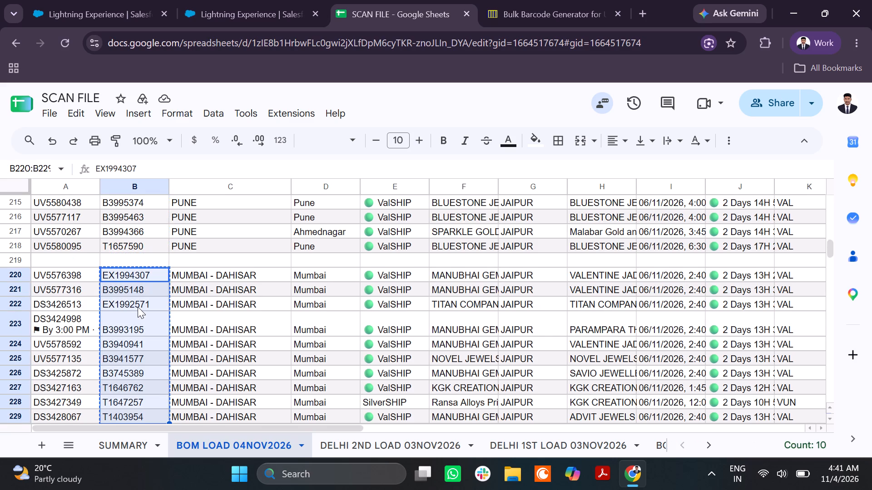
scroll(138, 307, "down", 3)
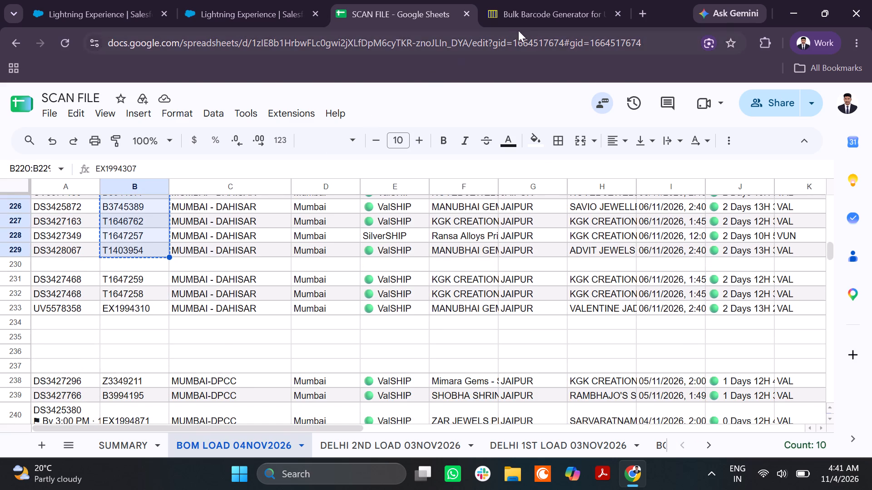
Generate the Code128 barcodes for the codes copied from B220:B229 in the bulk barcode generator.
left_click(526, 20)
left_click(489, 175)
key("ctrl+v")
scroll(489, 175, "down", 1)
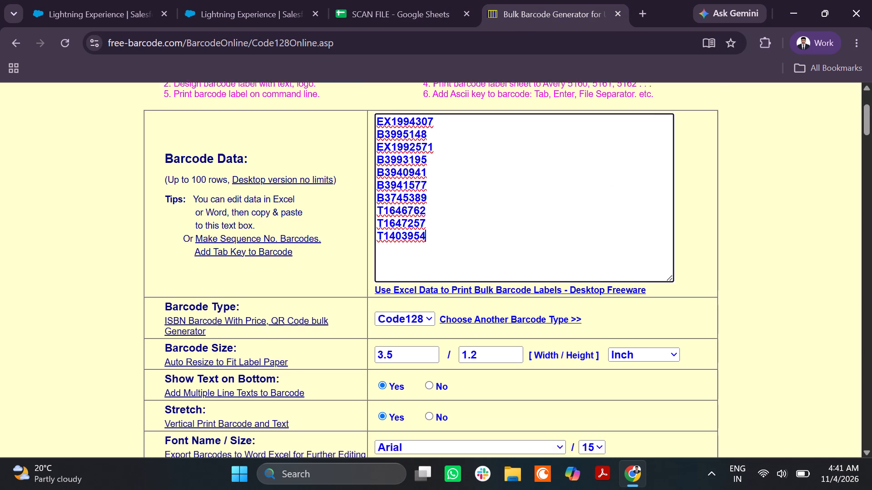
scroll(489, 175, "down", 4)
left_click(443, 249)
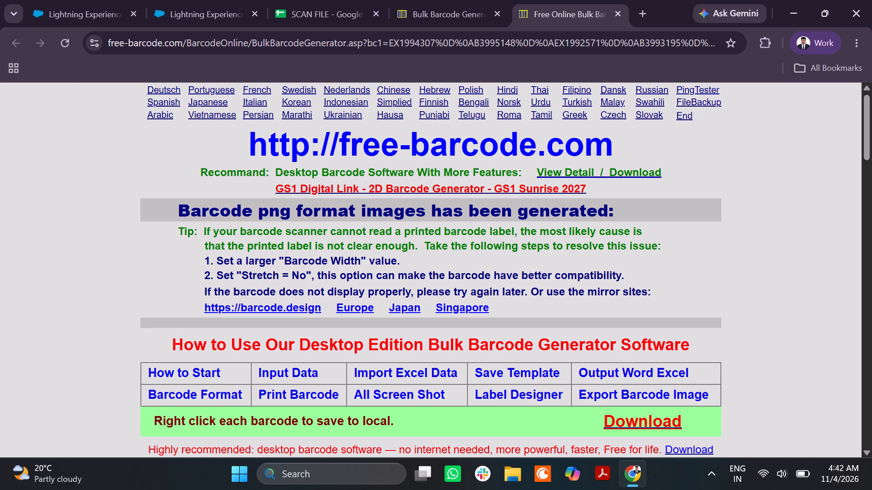
scroll(871, 240, "down", 3)
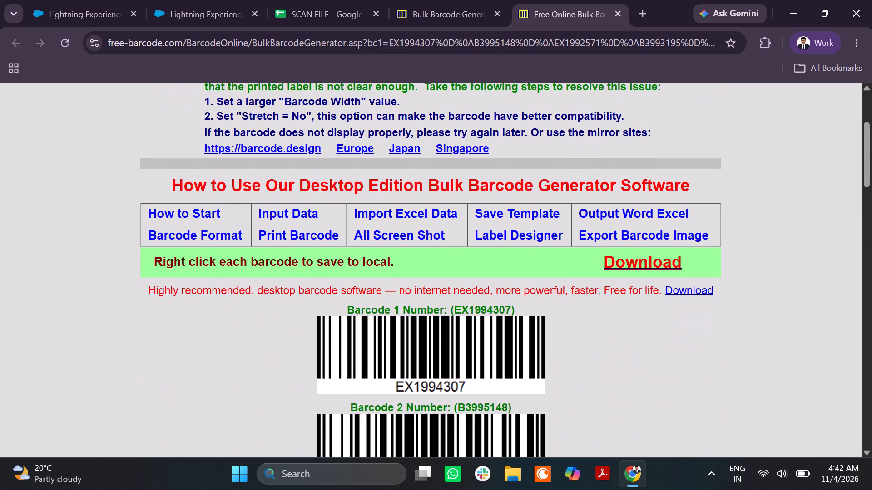
scroll(871, 240, "down", 2)
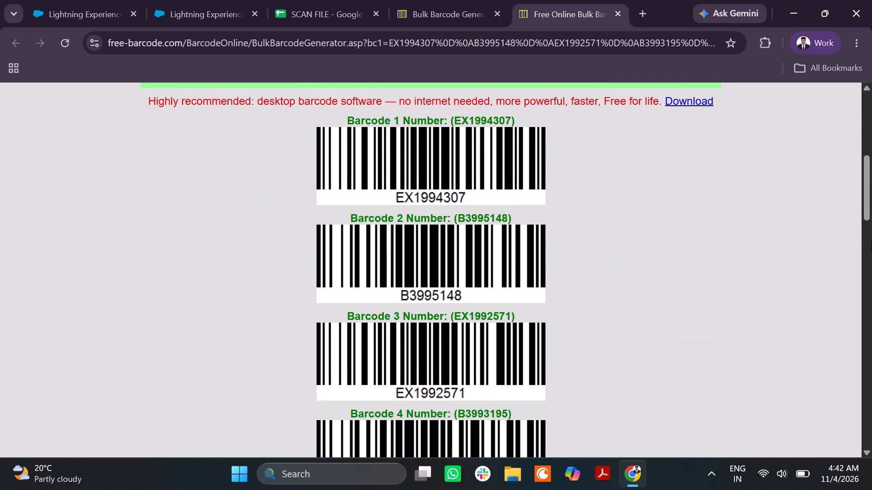
scroll(871, 240, "down", 3)
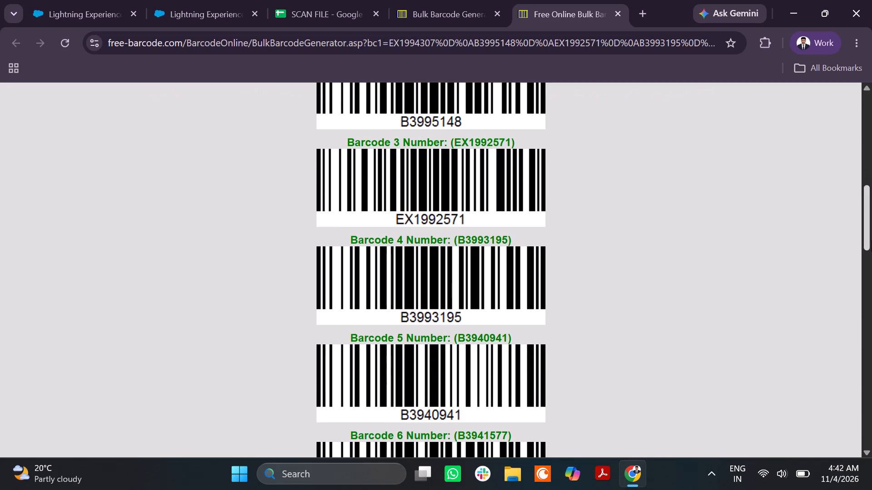
scroll(871, 240, "down", 3)
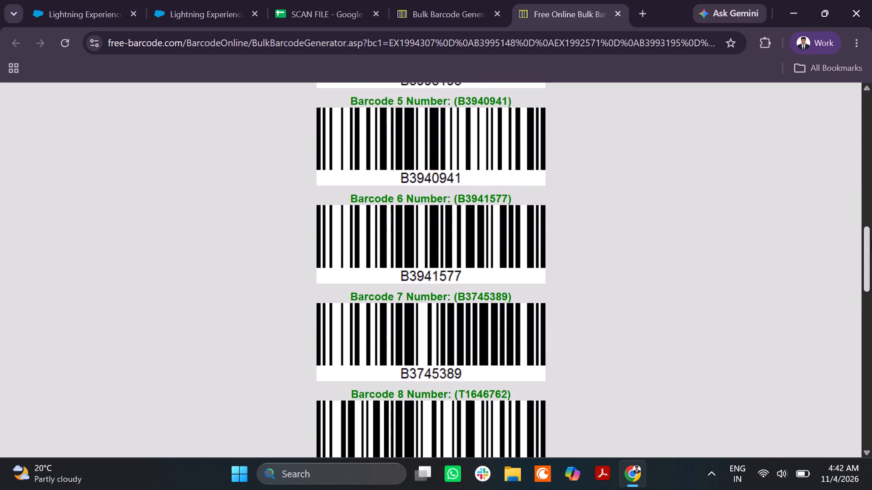
scroll(871, 240, "down", 4)
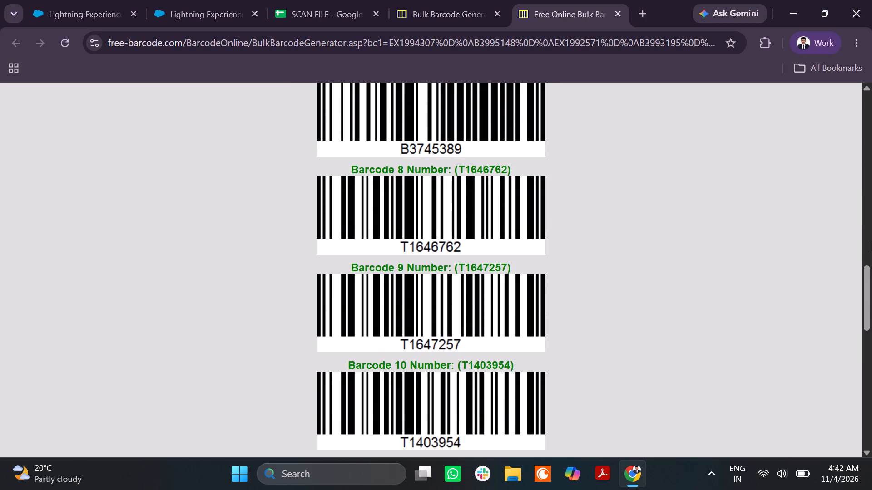
scroll(871, 240, "down", 3)
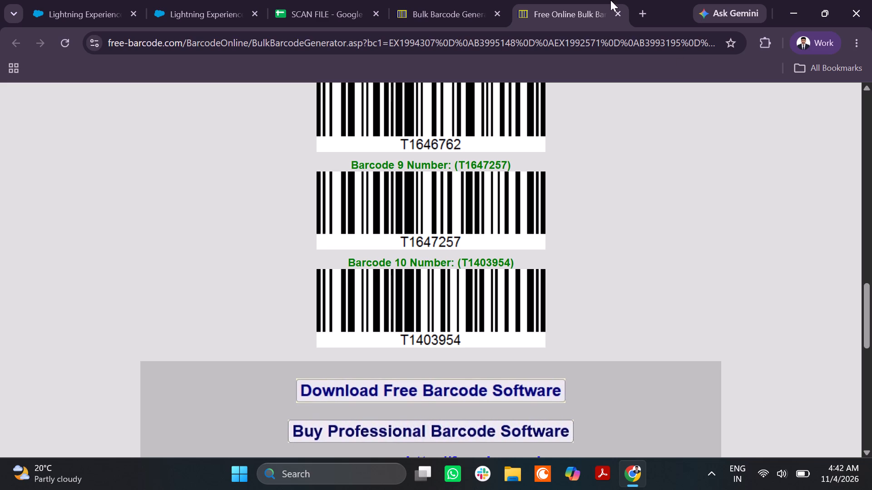
Clear the first MUMBAI - DAHISAR group's codes from the bulk generator's Barcode Data box.
left_click(443, 0)
scroll(433, 201, "up", 4)
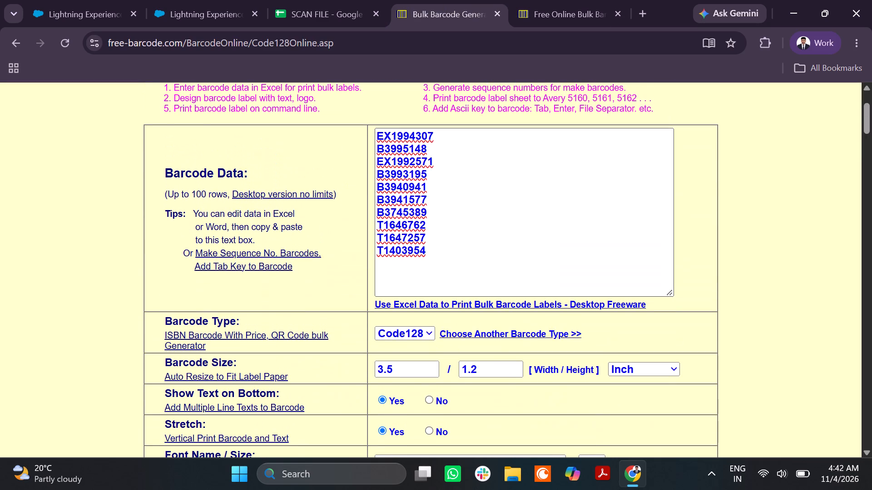
left_click(462, 180)
key("ctrl+a")
key("Delete")
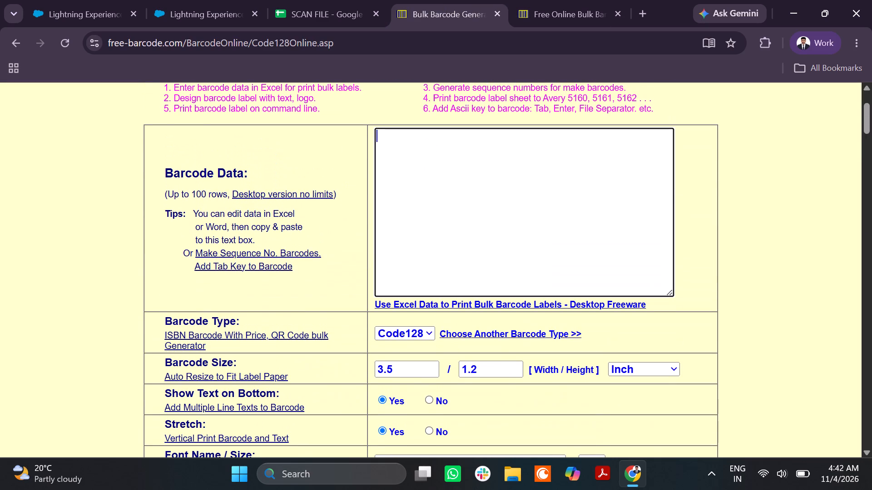
Copy the second MUMBAI - DAHISAR group's parcel codes, B231:B233, from the BOM LOAD 04NOV2026 sheet of the SCAN FILE spreadsheet.
left_click(297, 0)
left_click(142, 285)
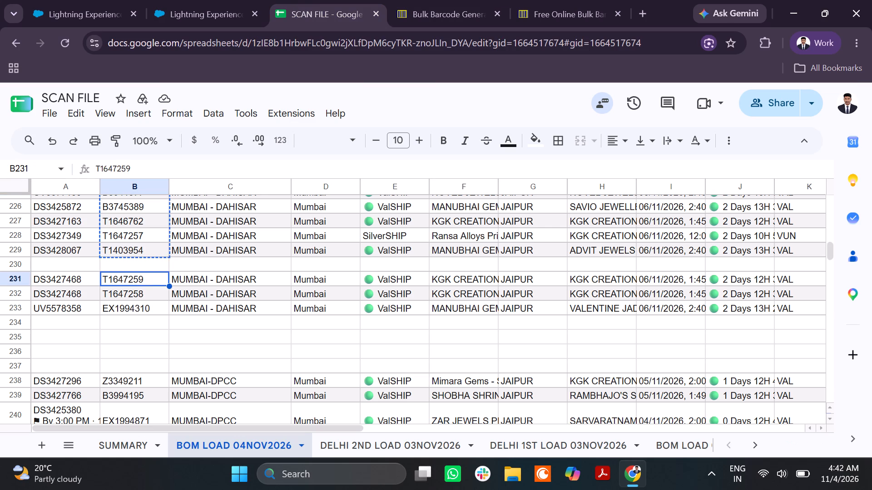
key("ctrl+shift+Down")
key("ctrl+c")
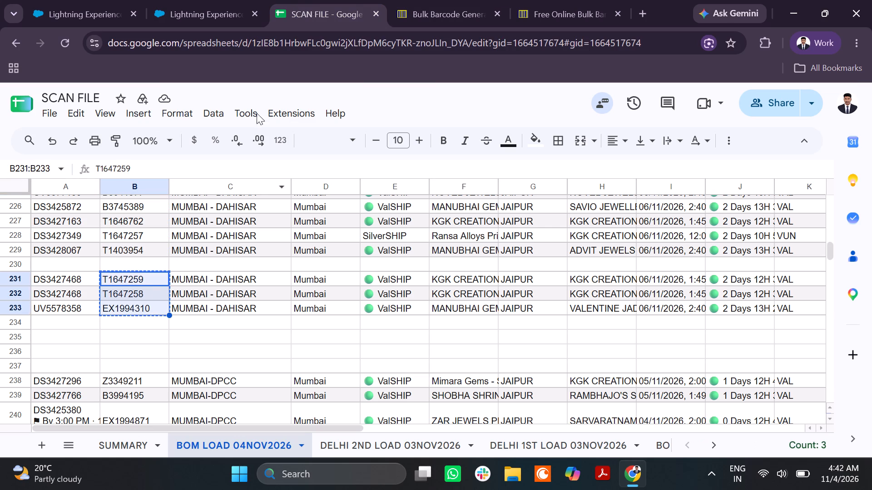
Generate the Code128 barcodes for the codes copied from B231:B233 in the bulk barcode generator.
left_click(444, 0)
left_click(456, 167)
left_click(456, 167, "ctrl")
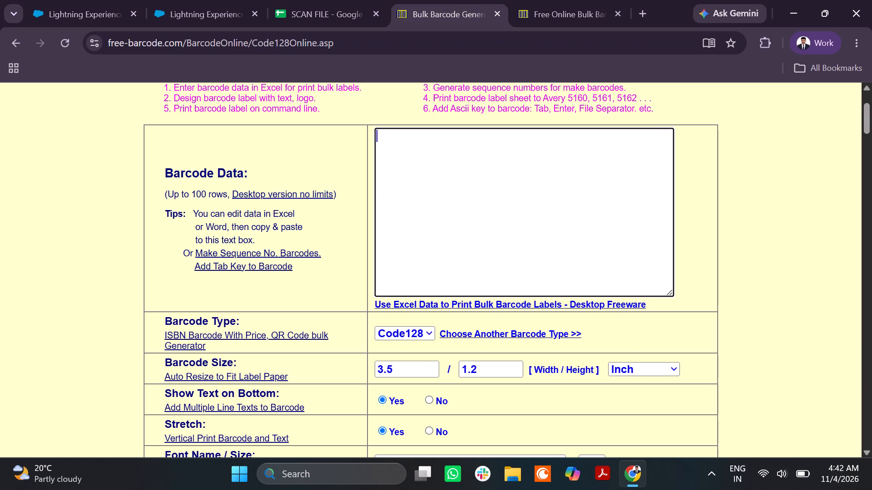
key("ctrl+v")
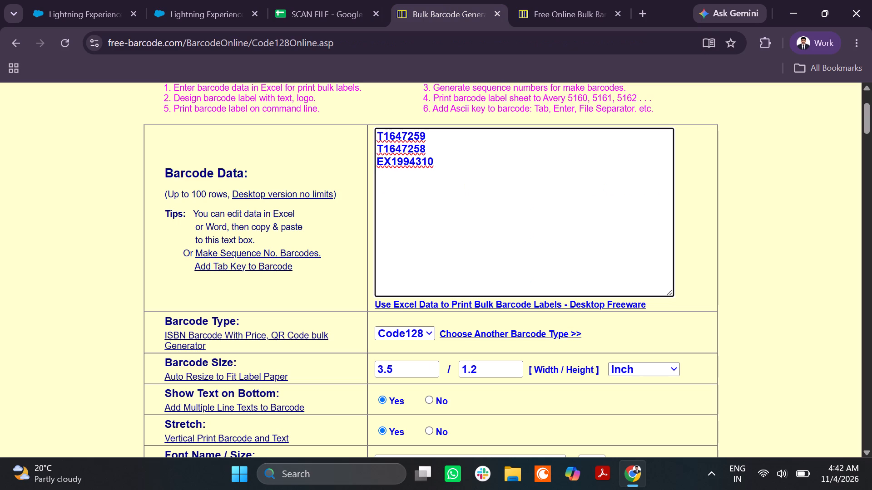
scroll(417, 281, "down", 3)
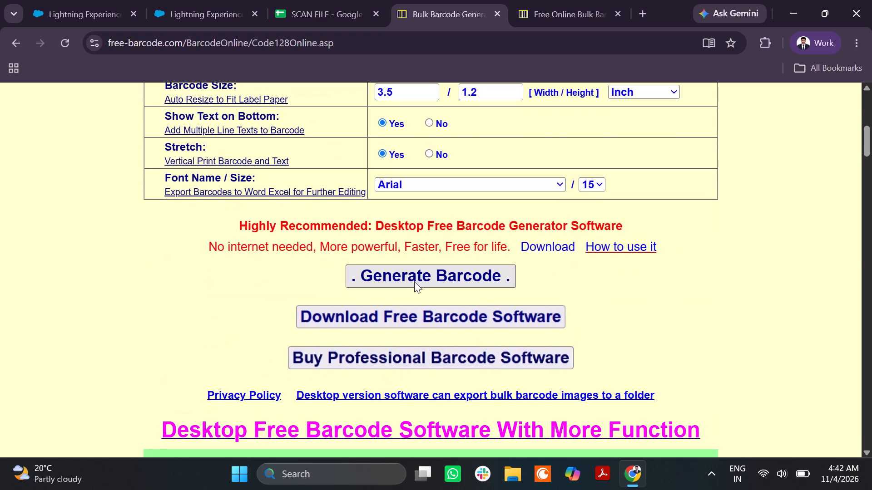
left_click(412, 281)
Close the first MUMBAI - DAHISAR group's barcode results page.
left_click(619, 7)
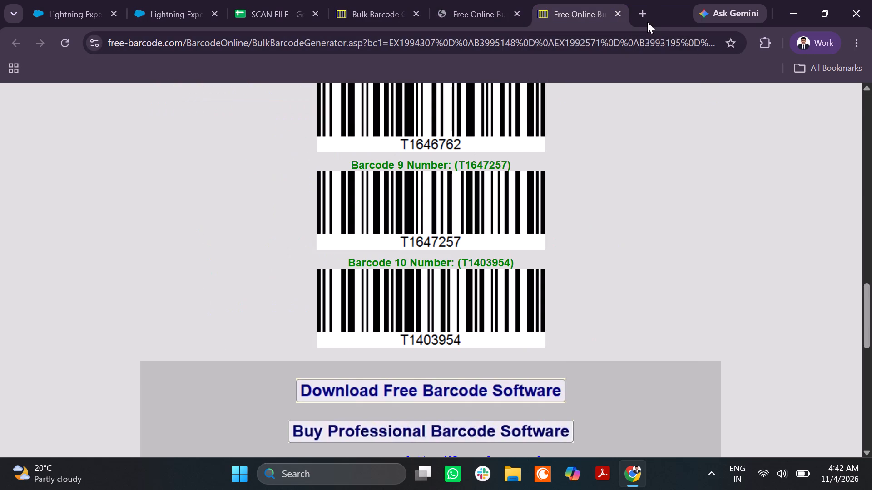
scroll(670, 294, "up", 1)
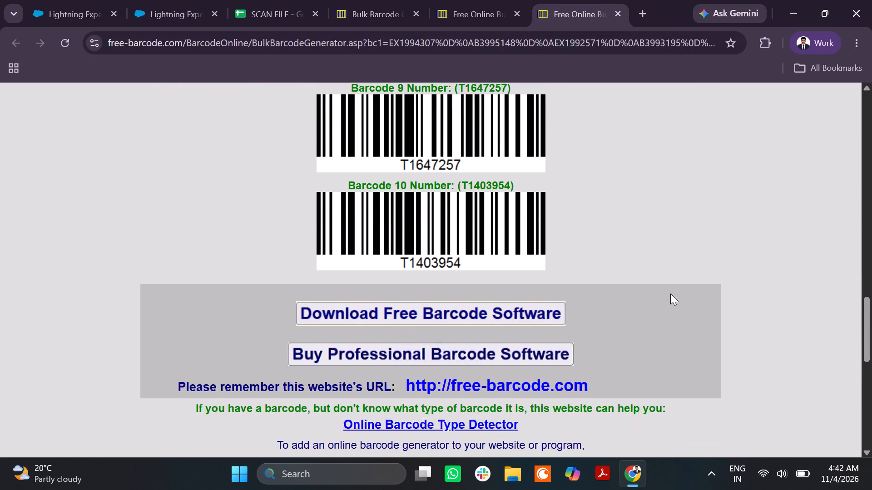
scroll(670, 294, "up", 1)
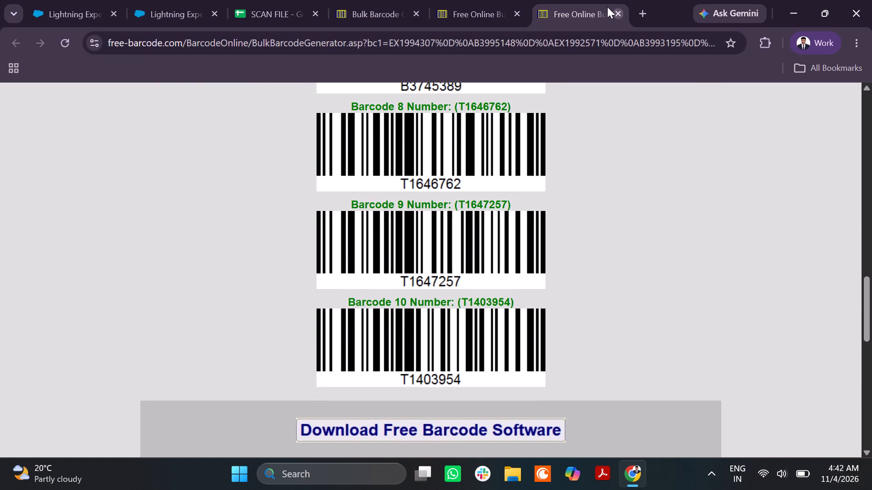
left_click(614, 12)
Go through the generated barcodes of the second MUMBAI - DAHISAR group, from T1647259 to EX1994310.
scroll(613, 190, "down", 4)
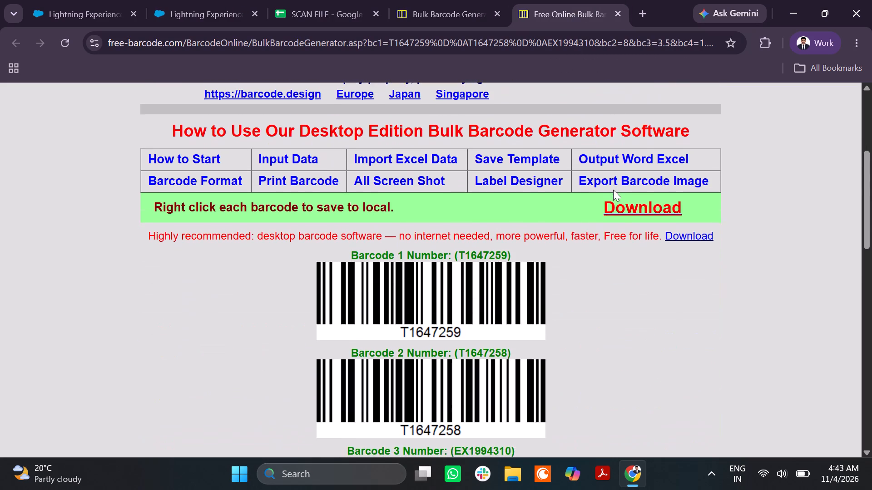
scroll(613, 190, "down", 1)
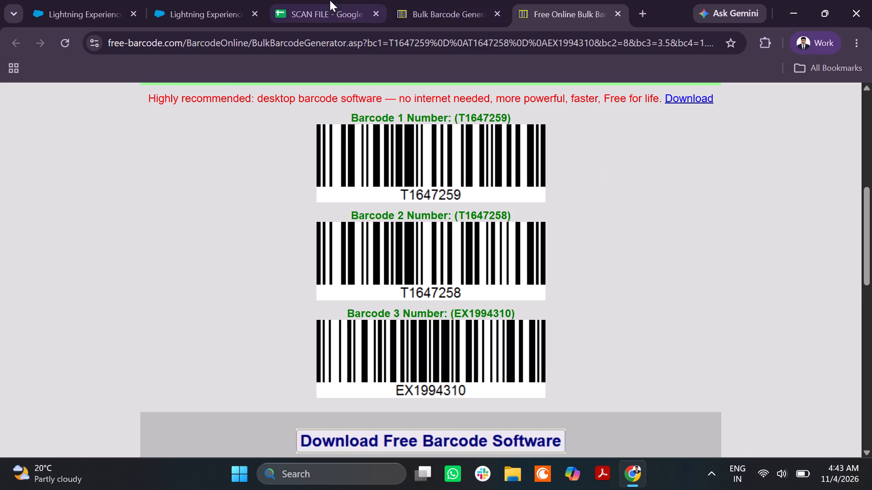
Clear the second MUMBAI - DAHISAR group's codes from the bulk generator's Barcode Data box.
left_click(453, 0)
scroll(459, 209, "up", 3)
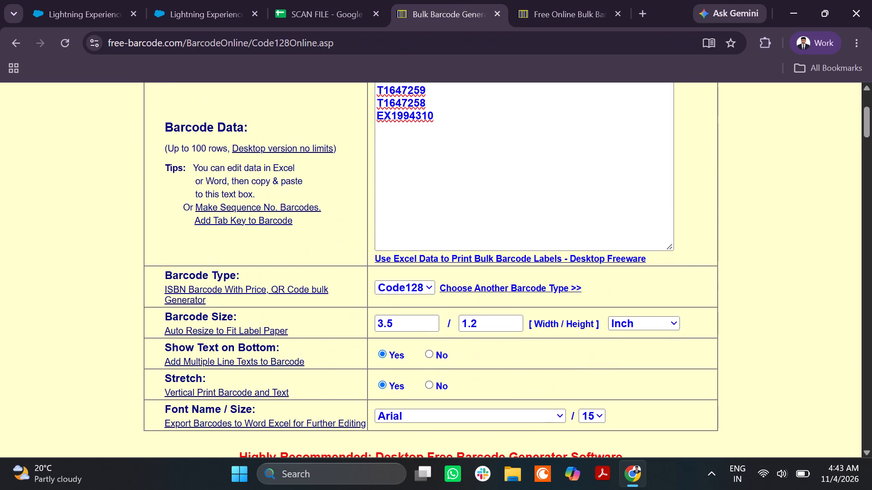
left_click(483, 138)
key("ctrl+a")
key("Delete")
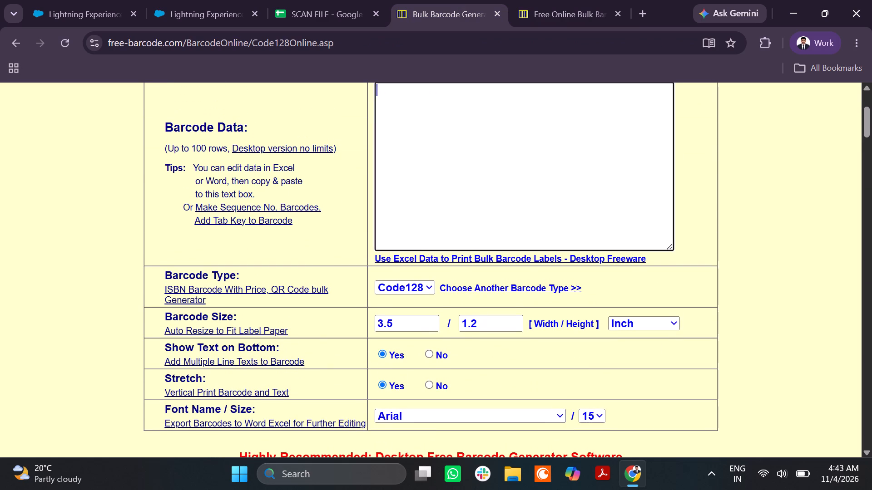
Copy the first MUMBAI-DPCC group's parcel codes, B238:B251, from the BOM LOAD 04NOV2026 sheet of the SCAN FILE spreadsheet.
left_click(327, 0)
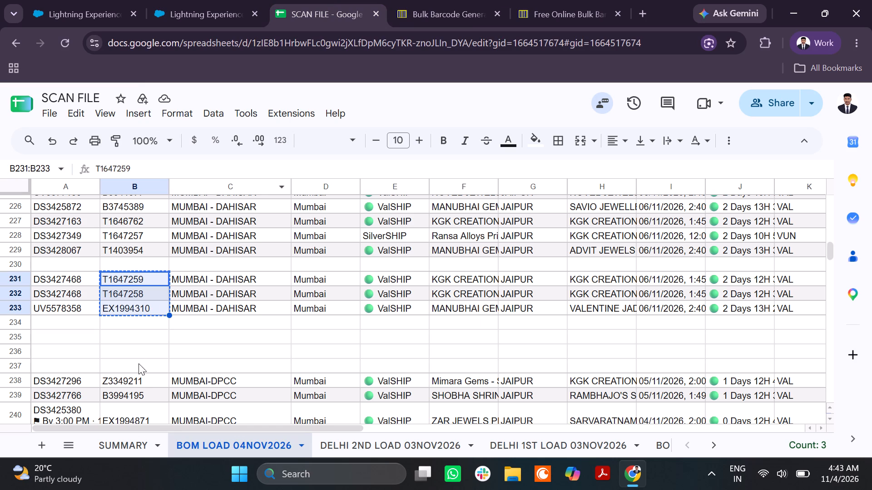
left_click(144, 384)
key("ctrl+shift+Down")
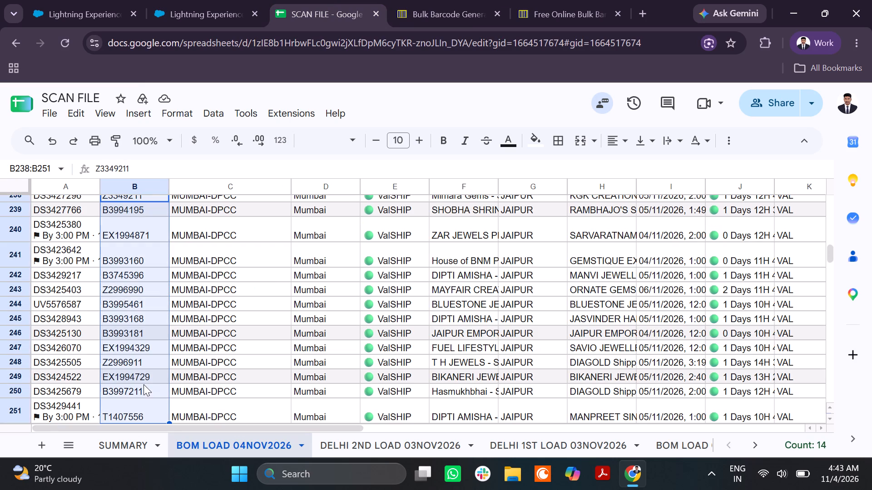
key("ctrl+c")
scroll(144, 384, "down", 2)
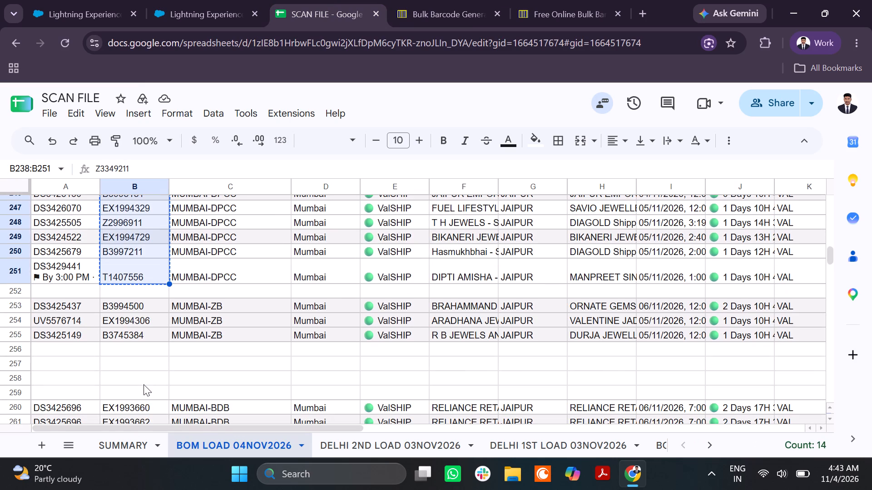
Generate the Code128 barcodes for the codes copied from B238:B251, closing the previous group's results page.
left_click(442, 13)
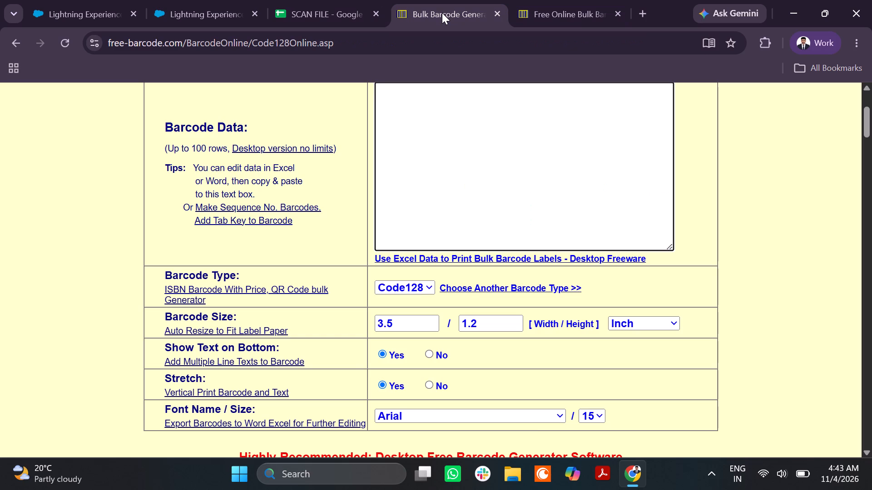
key("ctrl+v")
scroll(442, 13, "down", 4)
scroll(416, 133, "down", 5)
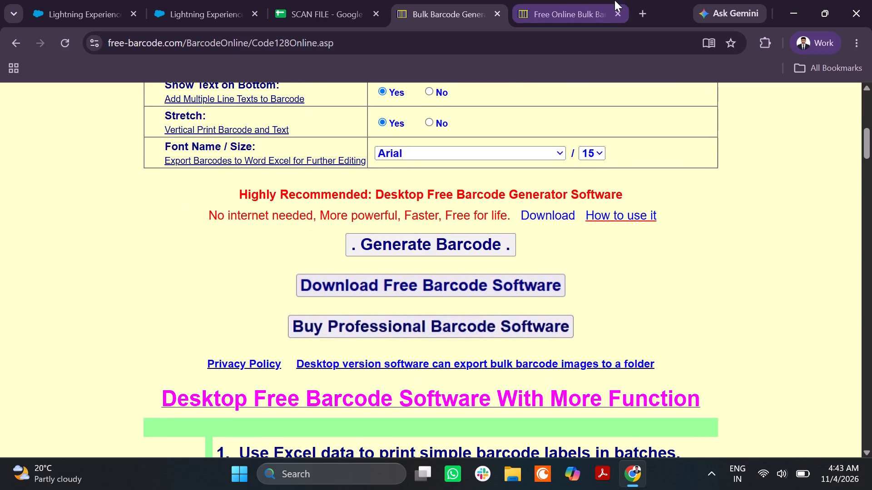
left_click(618, 15)
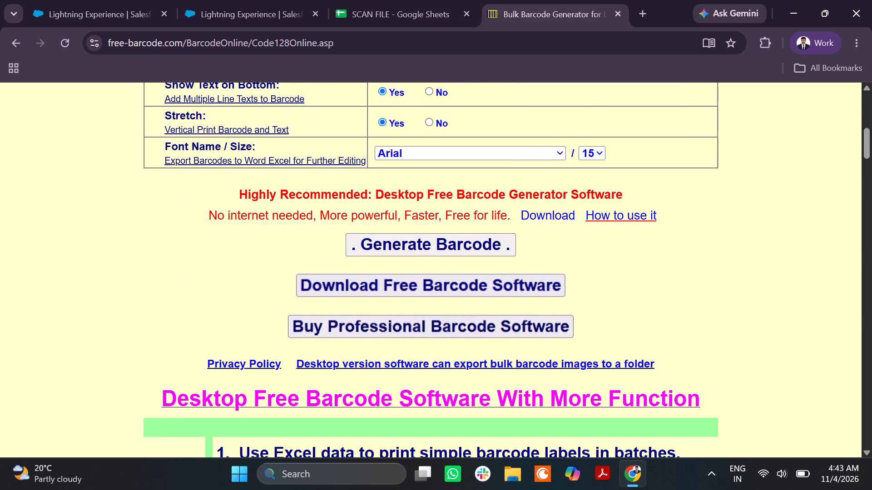
left_click(450, 238)
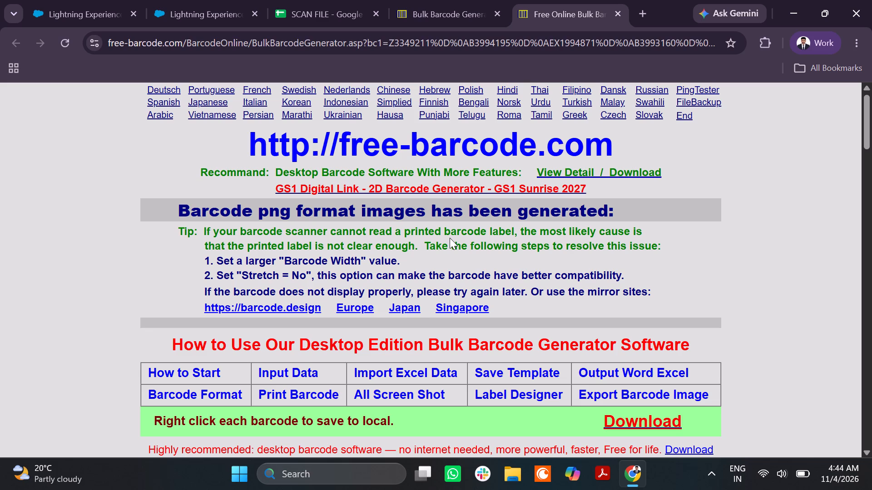
Go through the generated barcodes of the MUMBAI-DPCC group, from Z3349211 to T1407556.
scroll(740, 225, "down", 4)
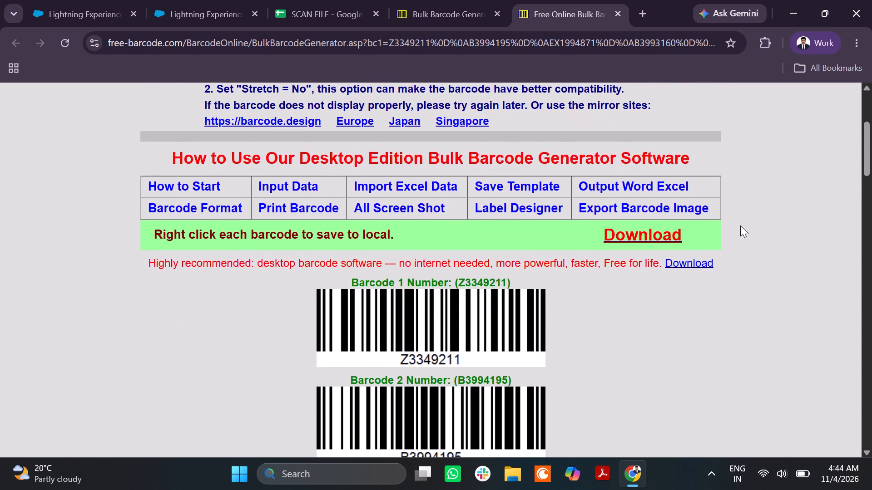
scroll(740, 225, "down", 2)
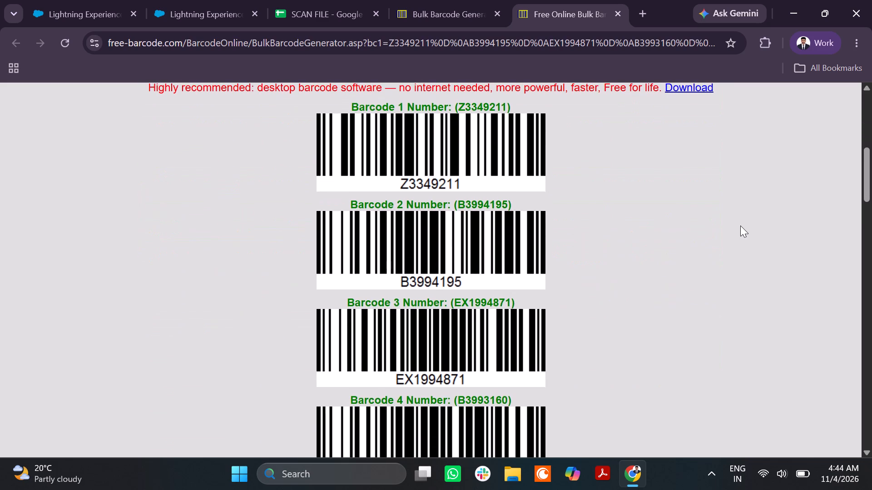
scroll(740, 225, "down", 4)
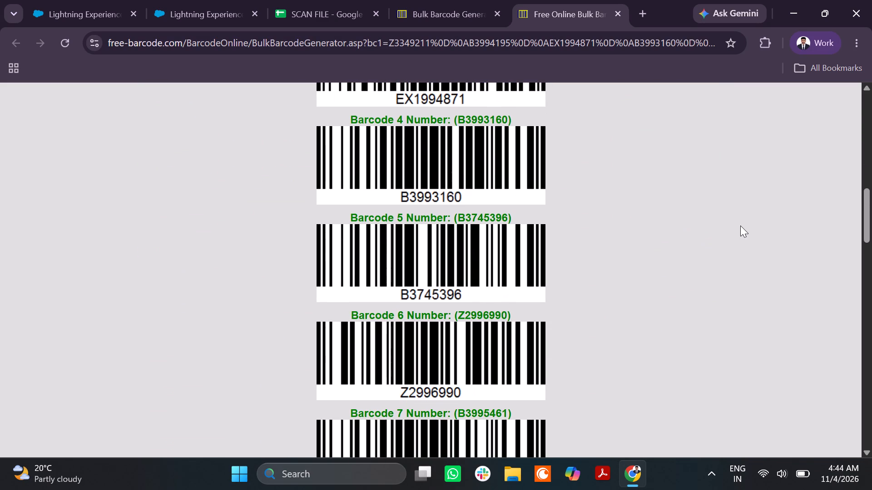
scroll(740, 225, "down", 5)
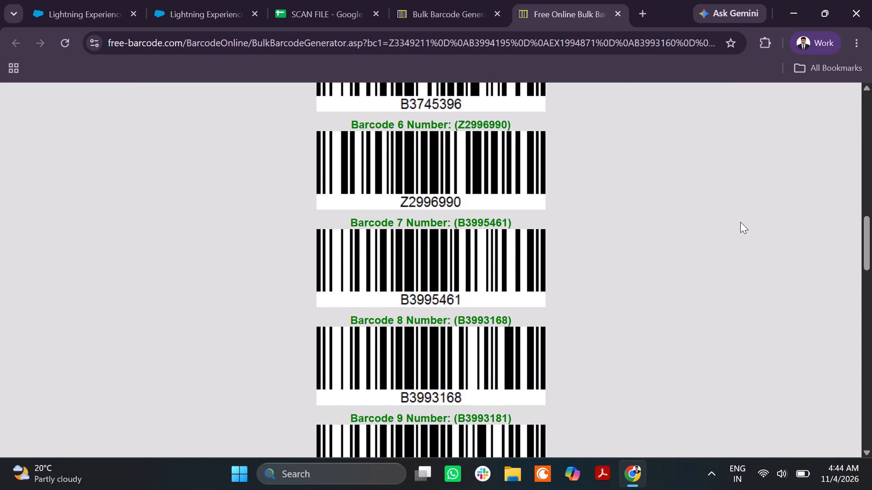
scroll(740, 222, "down", 4)
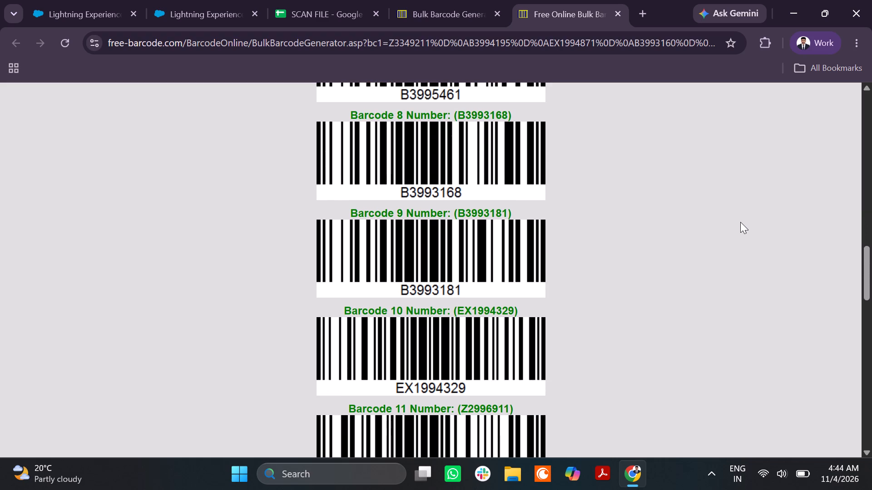
scroll(740, 222, "down", 5)
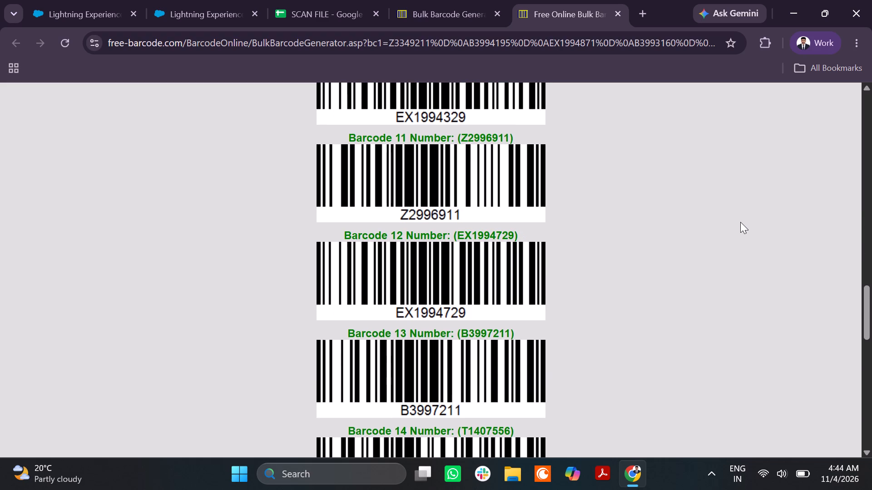
scroll(740, 222, "down", 4)
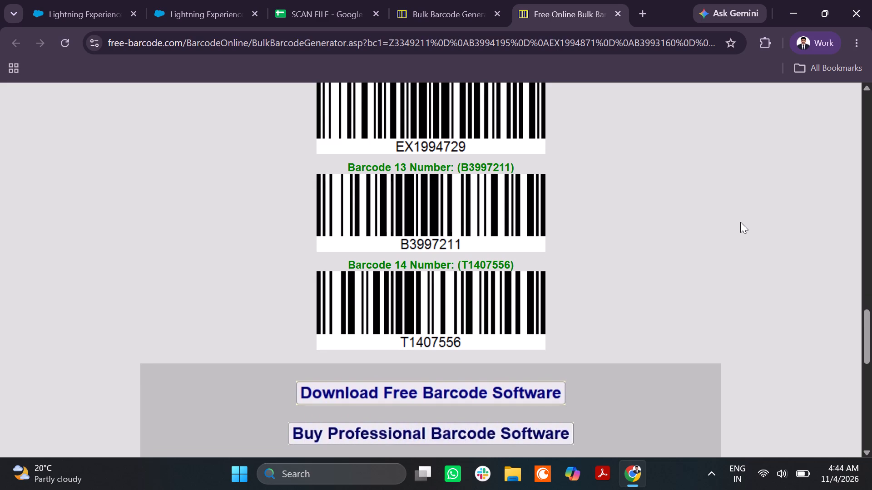
Clear the MUMBAI-DPCC group's codes from the bulk generator's Barcode Data box.
left_click(451, 2)
scroll(462, 169, "up", 2)
left_click(469, 142)
key("ctrl+a")
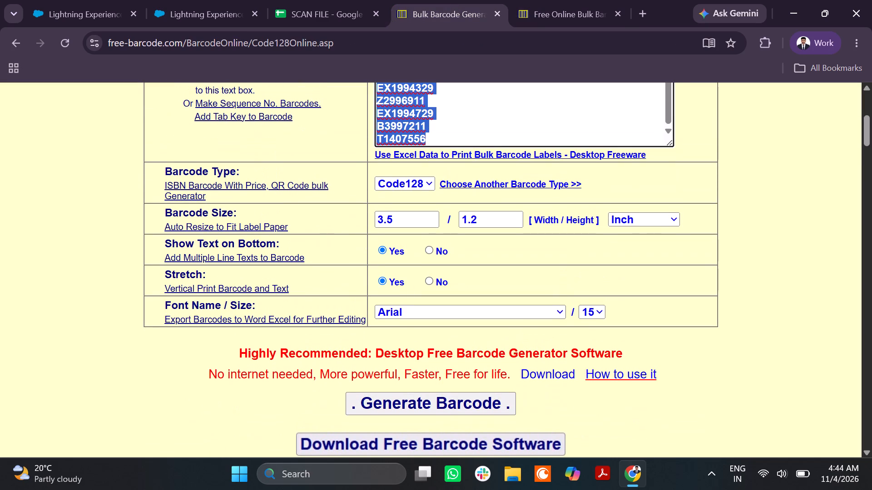
key("Delete")
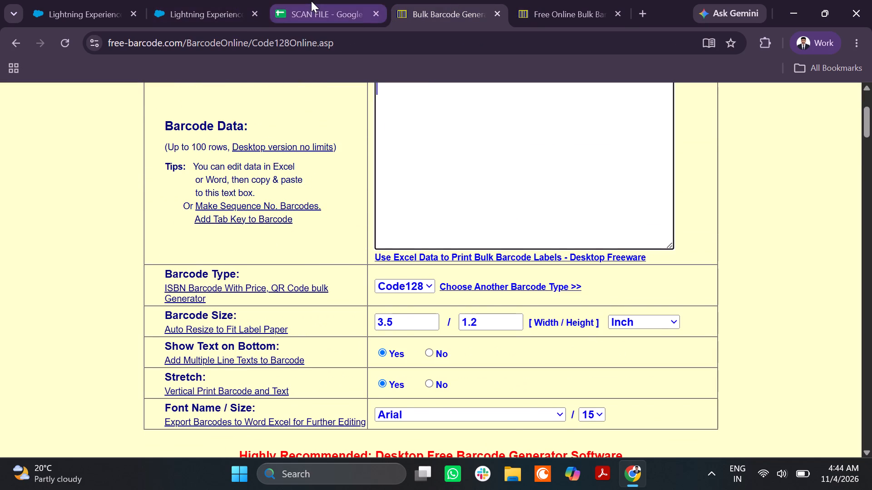
Copy the MUMBAI-ZB group's parcel codes, B253:B255, from the BOM LOAD 04NOV2026 sheet of the SCAN FILE spreadsheet.
left_click(311, 1)
left_click(137, 304)
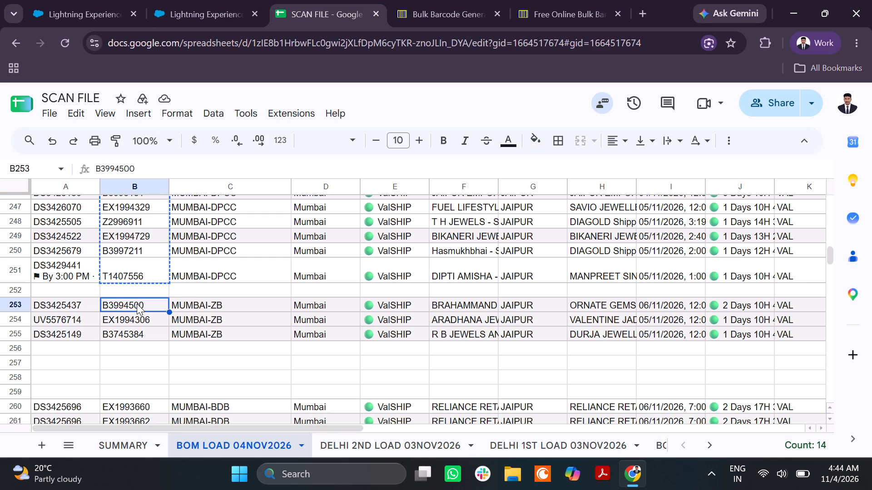
key("ctrl+shift+Down")
key("ctrl+c")
scroll(137, 304, "left", 1)
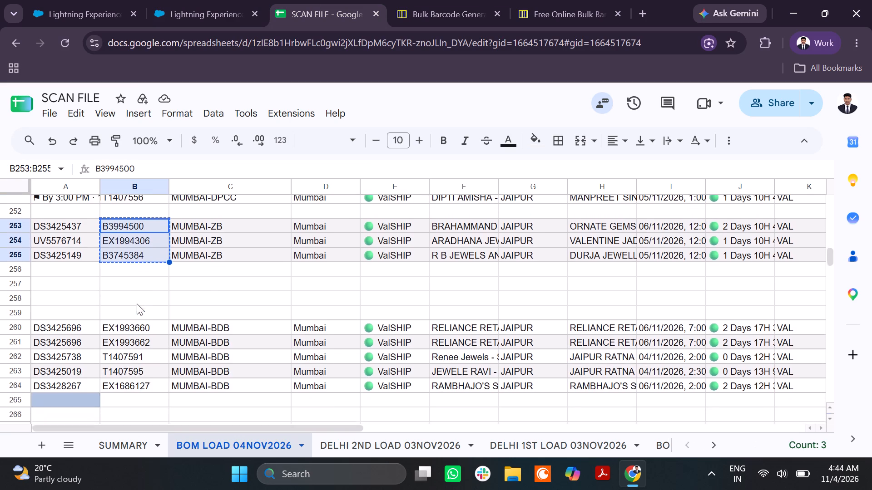
scroll(137, 304, "left", 2)
scroll(137, 304, "right", 1)
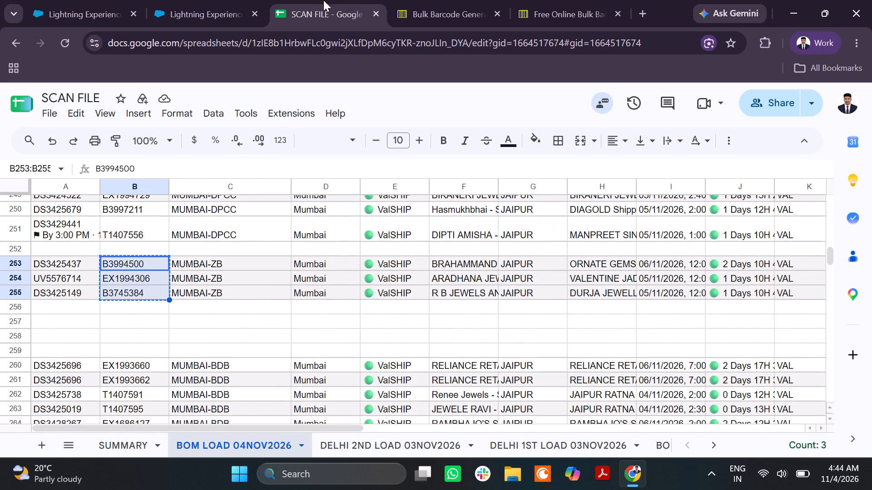
Generate the Code128 barcodes for the codes copied from B253:B255, closing the previous results page and bringing the new barcodes into view.
left_click(440, 0)
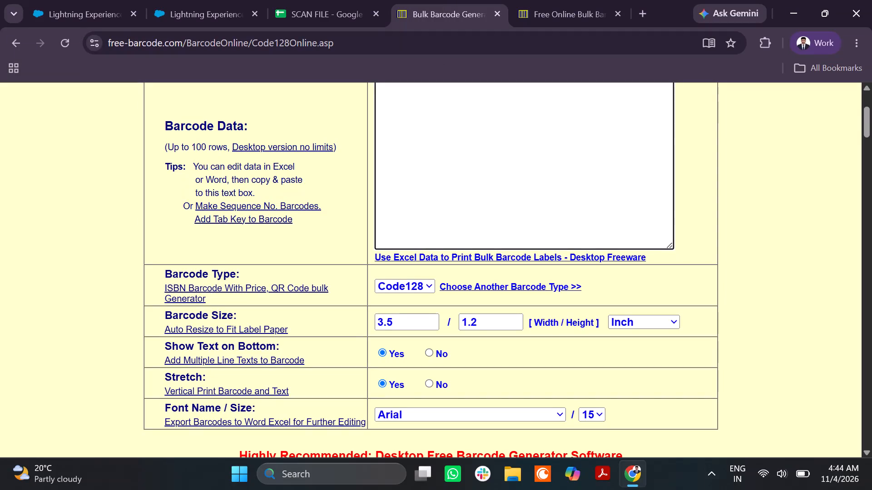
left_click(445, 135)
key("ctrl+v")
scroll(445, 135, "down", 2)
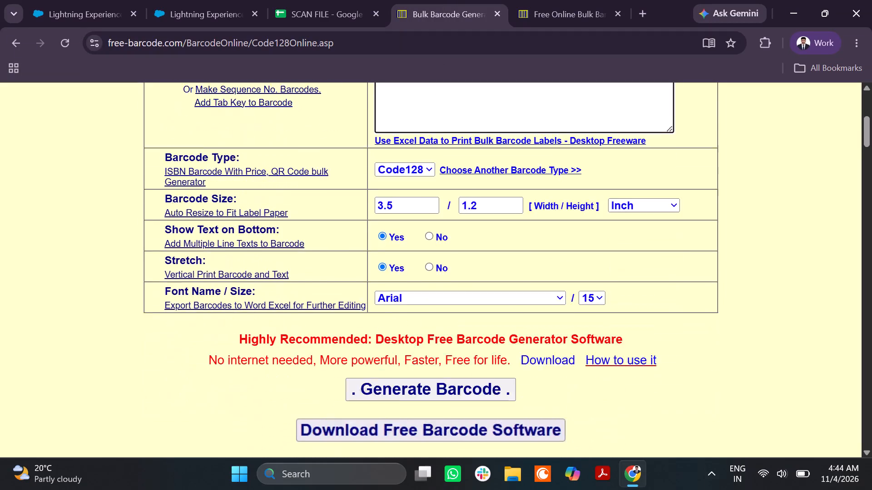
scroll(445, 135, "down", 2)
left_click(438, 301)
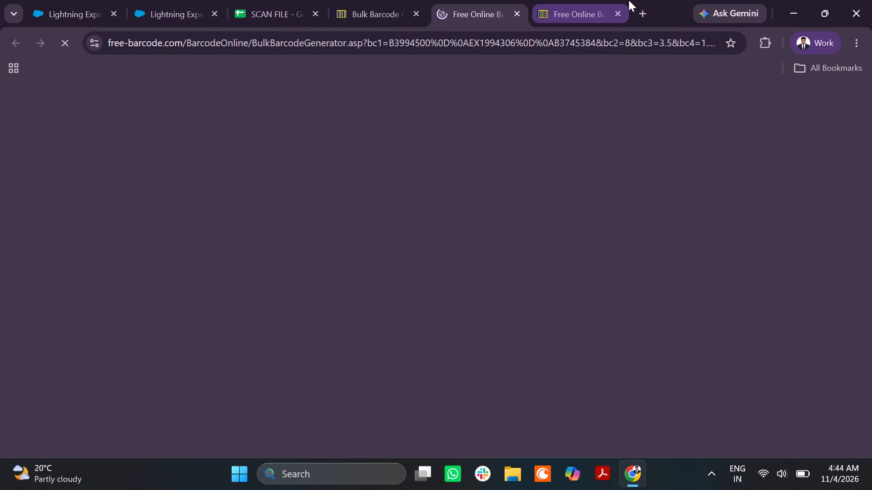
left_click(621, 14)
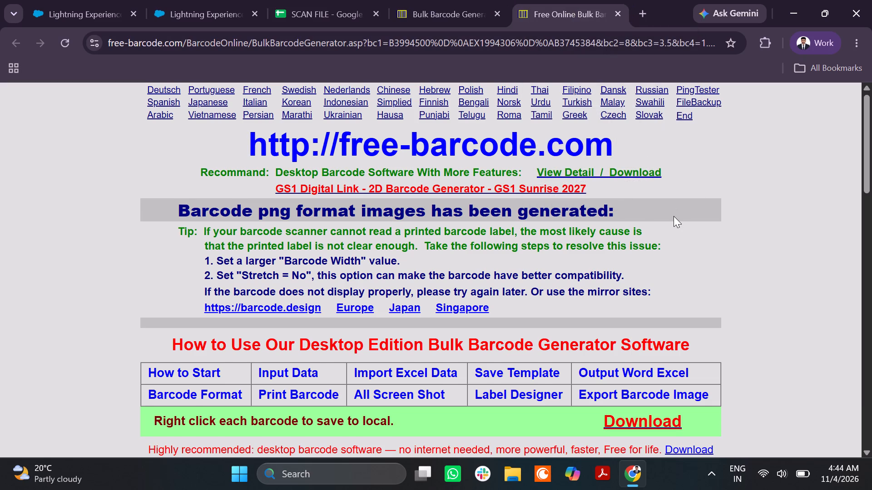
scroll(674, 216, "down", 5)
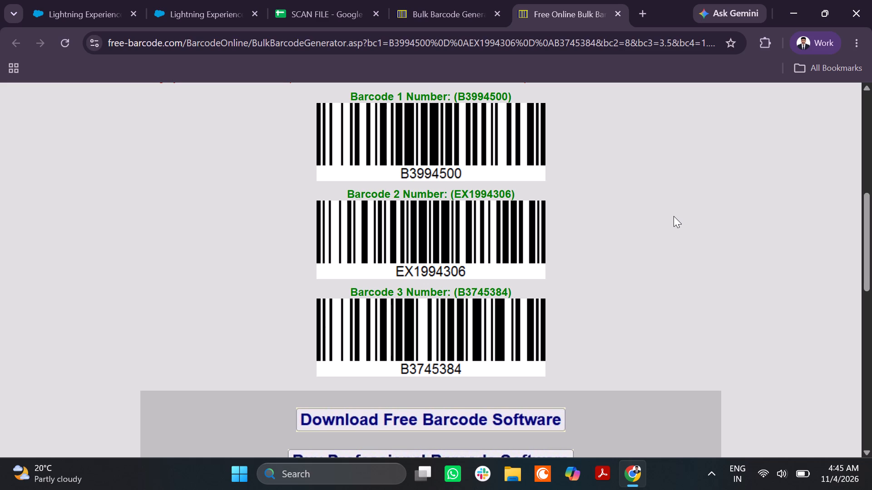
Clear the MUMBAI-ZB group's codes from the bulk generator's Barcode Data box.
left_click(441, 0)
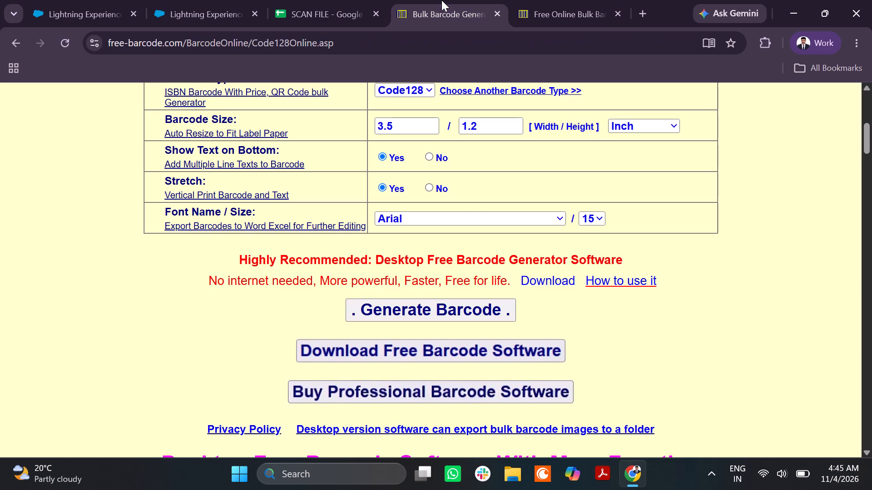
scroll(399, 197, "up", 2)
left_click(455, 98)
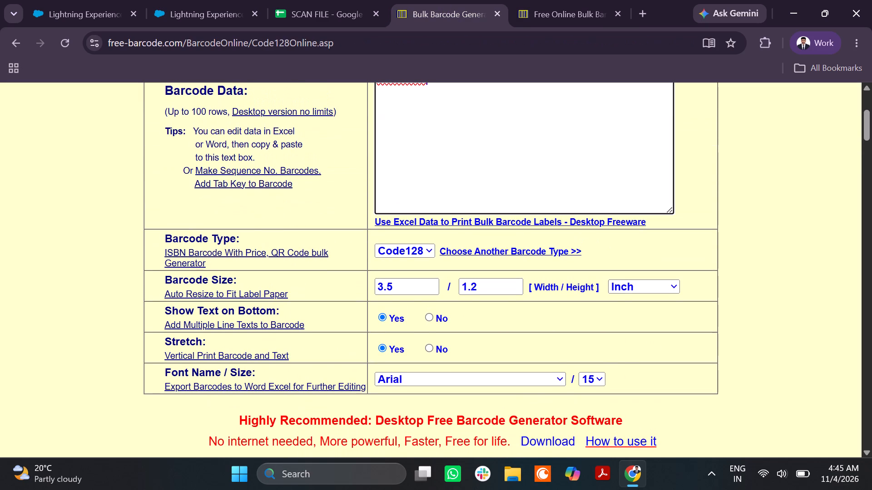
key("ctrl+a")
key("Delete")
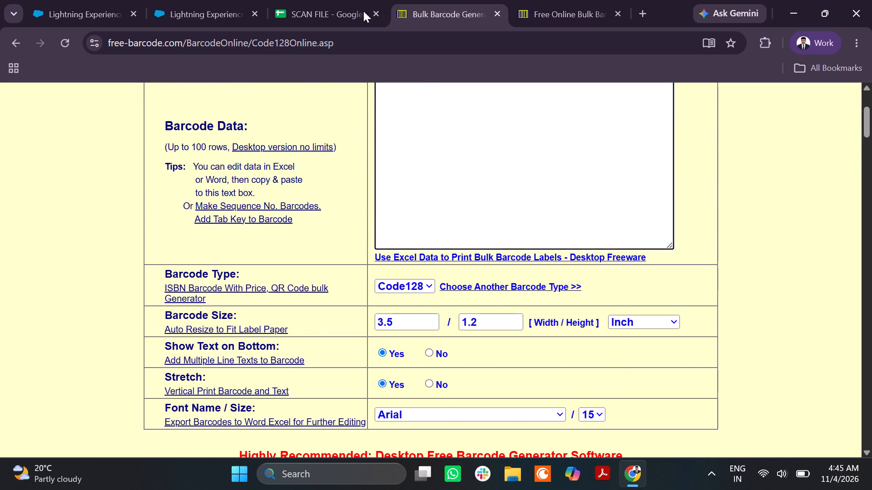
Copy the first MUMBAI-BDB group's parcel codes, B260:B264, from the BOM LOAD 04NOV2026 sheet of the SCAN FILE spreadsheet.
left_click(301, 0)
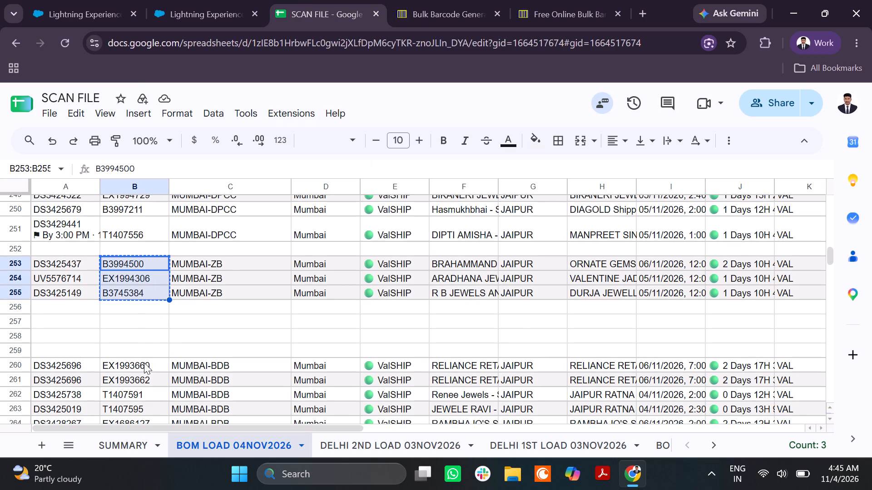
left_click(144, 363)
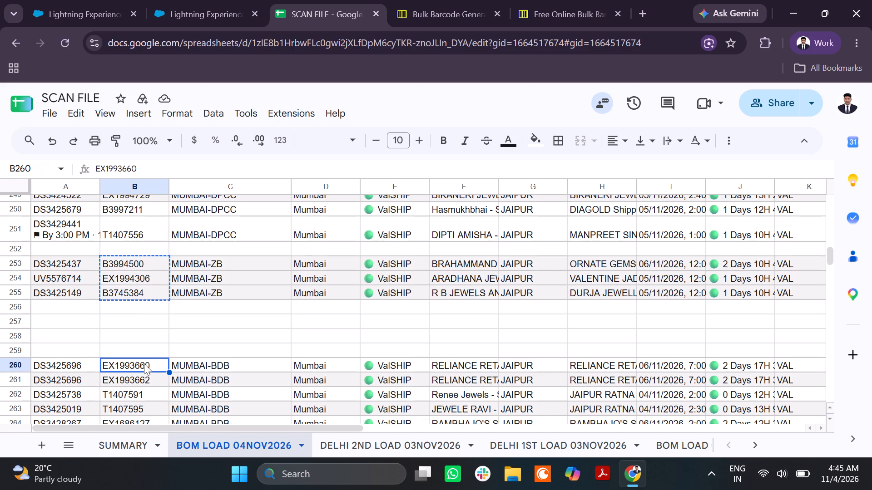
scroll(125, 421, "down", 1)
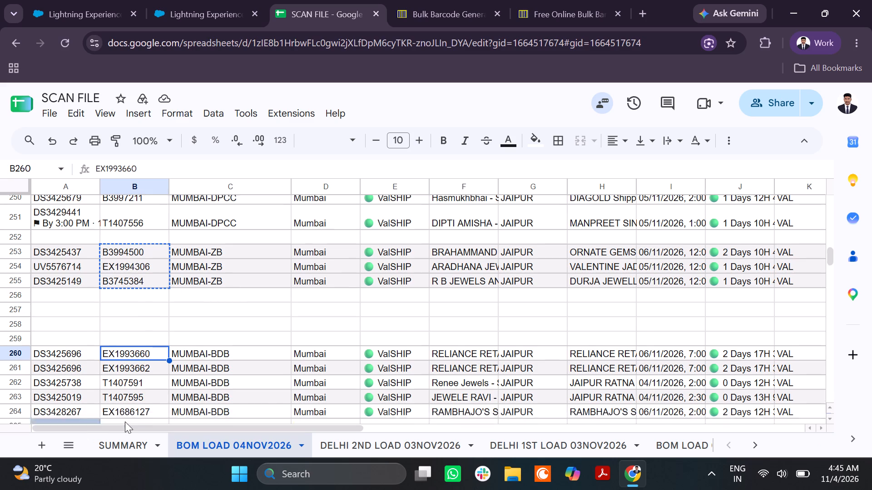
scroll(125, 421, "down", 1)
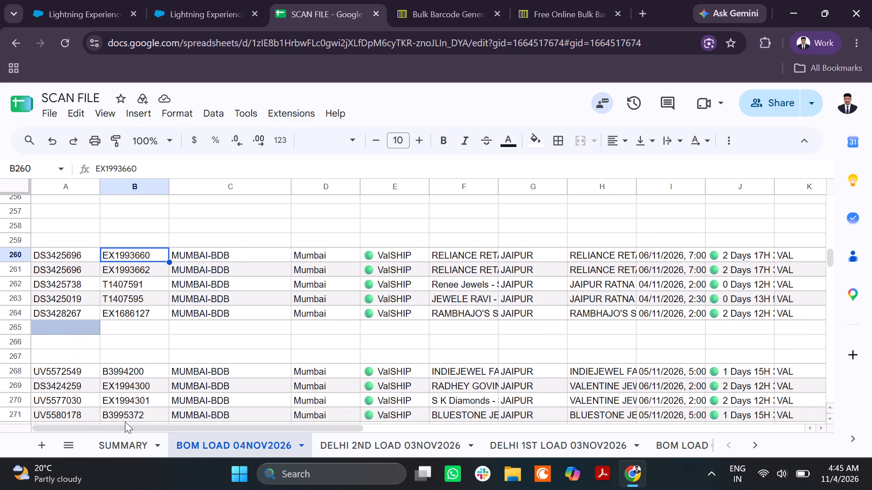
key("ctrl+shift+Down")
key("ctrl+c")
scroll(125, 421, "down", 2)
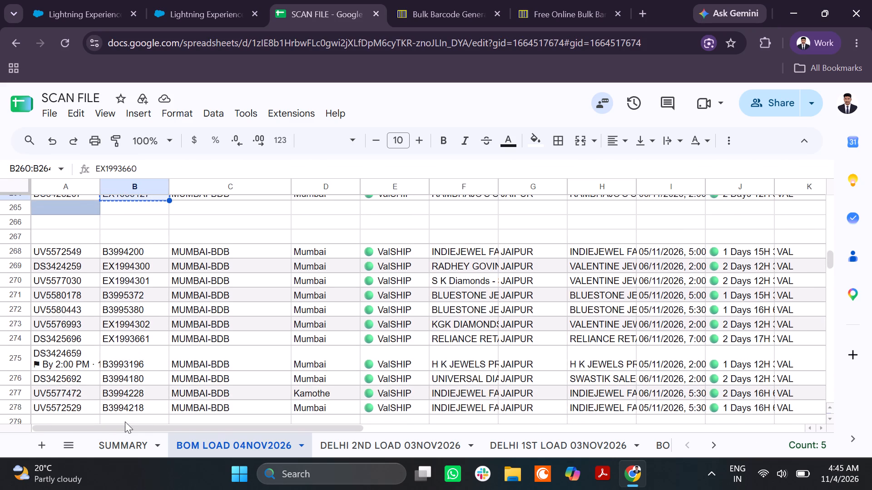
scroll(125, 421, "down", 2)
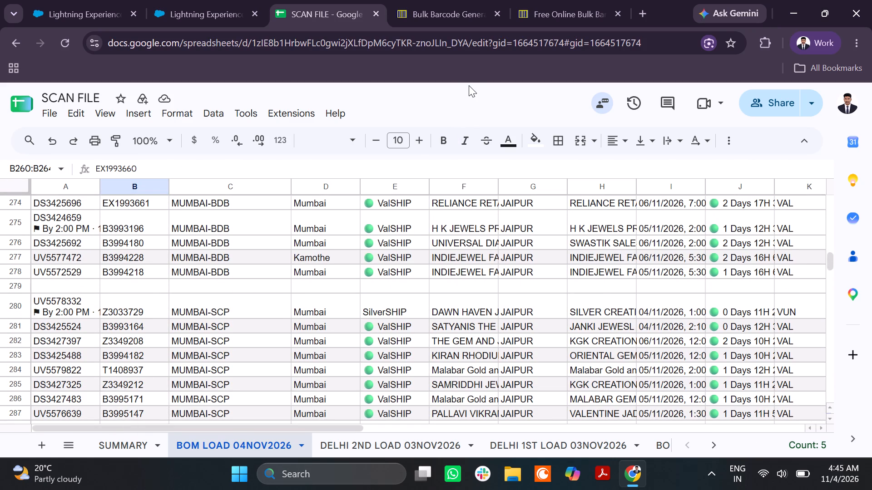
Generate the Code128 barcodes for the codes copied from B260:B264.
left_click(451, 0)
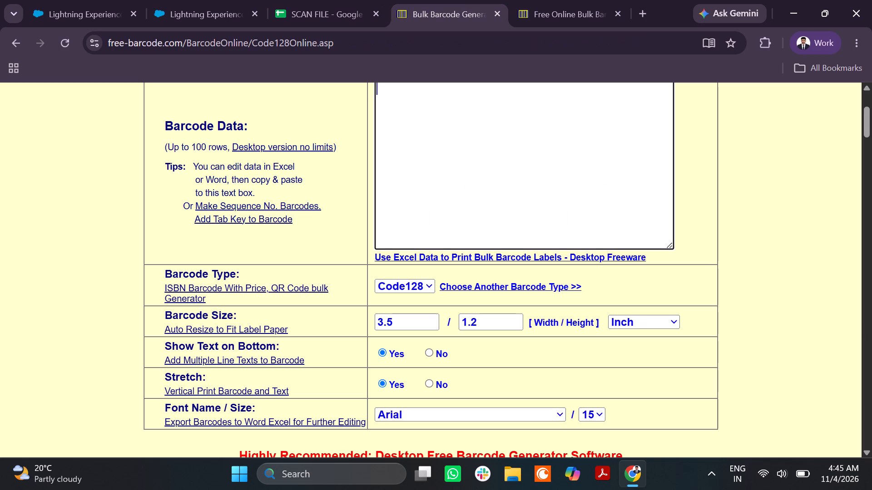
left_click(455, 155)
key("ctrl+v")
scroll(455, 155, "down", 5)
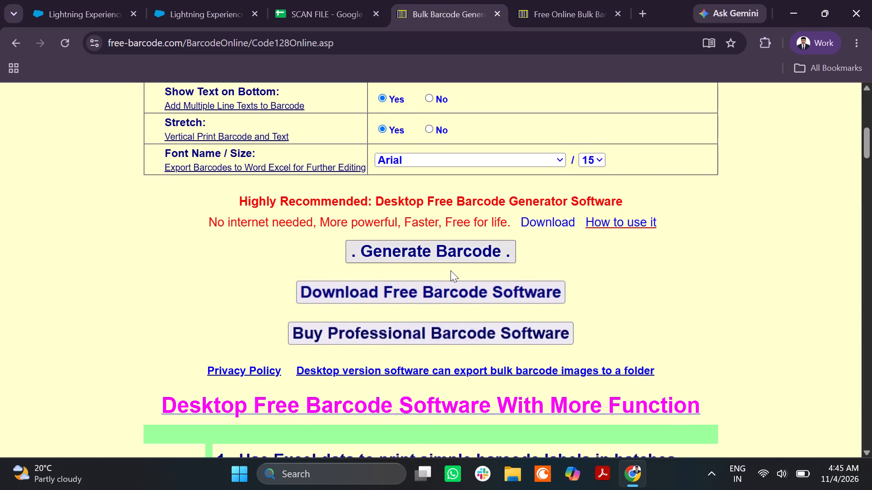
left_click(448, 255)
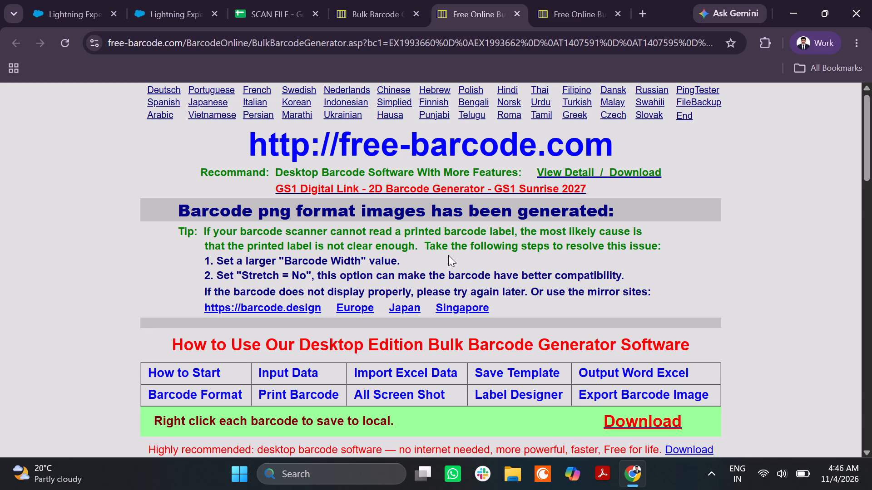
Go through the generated barcodes of the first MUMBAI-BDB group, from EX1993660 to EX1686127.
scroll(777, 275, "down", 2)
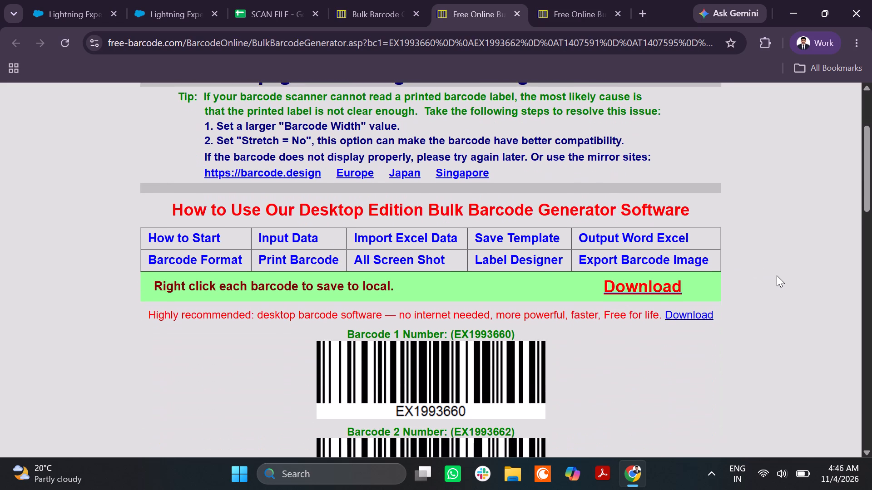
scroll(777, 275, "down", 6)
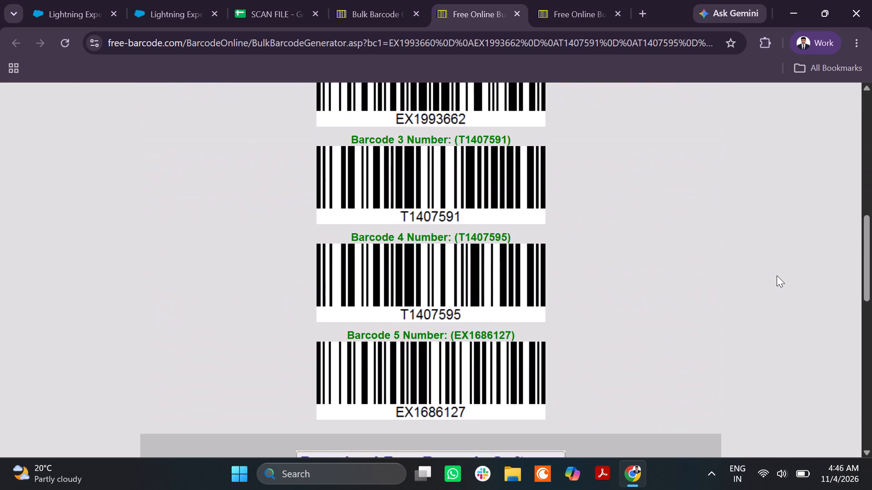
scroll(777, 275, "up", 2)
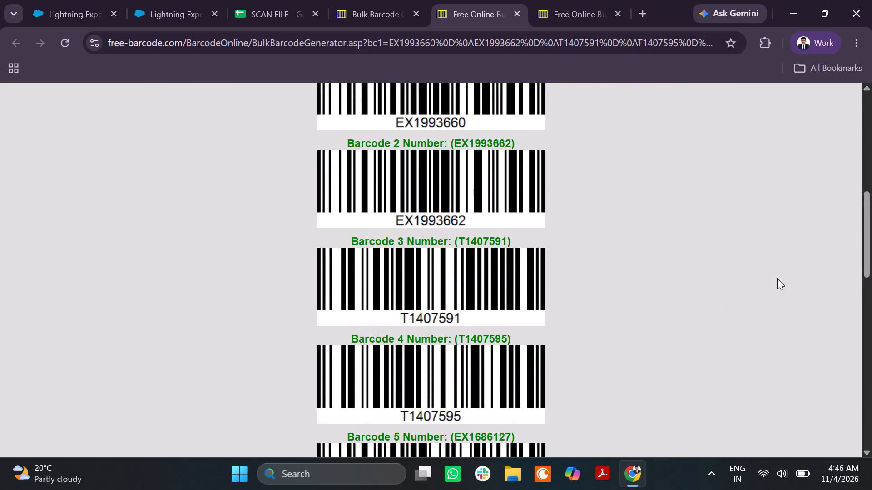
scroll(777, 278, "down", 2)
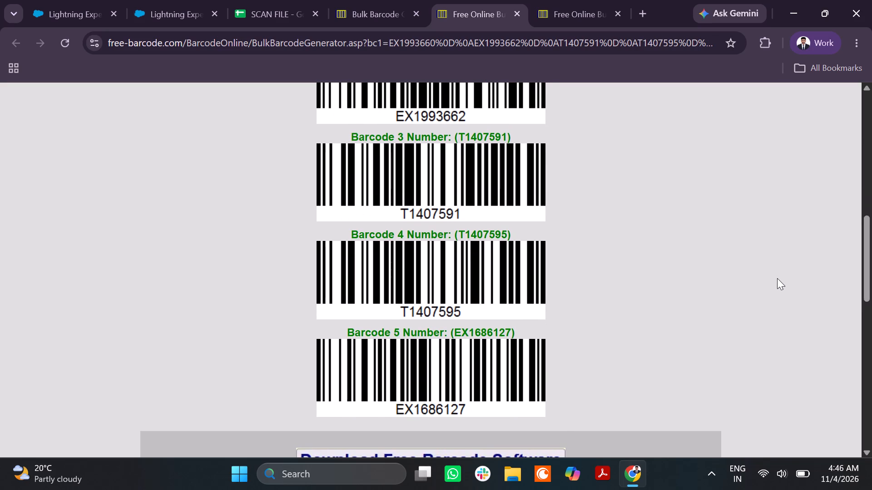
scroll(777, 278, "down", 1)
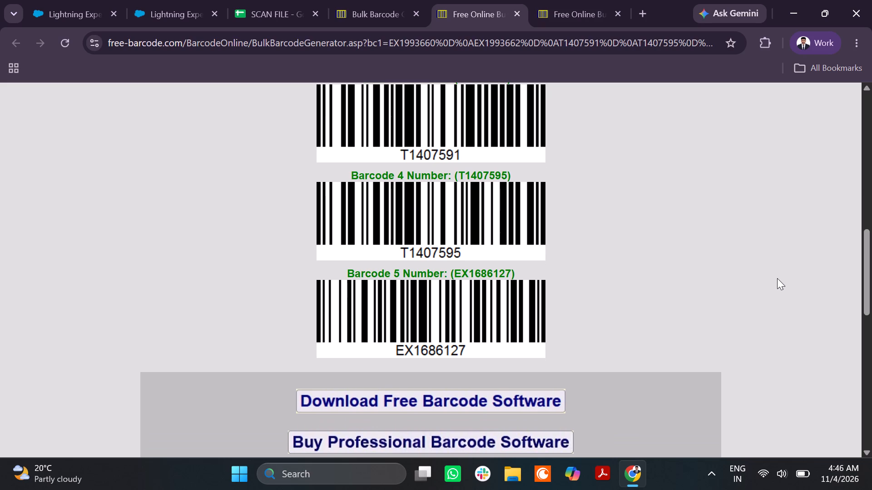
Close both open barcode results pages.
left_click(618, 12)
left_click(618, 12)
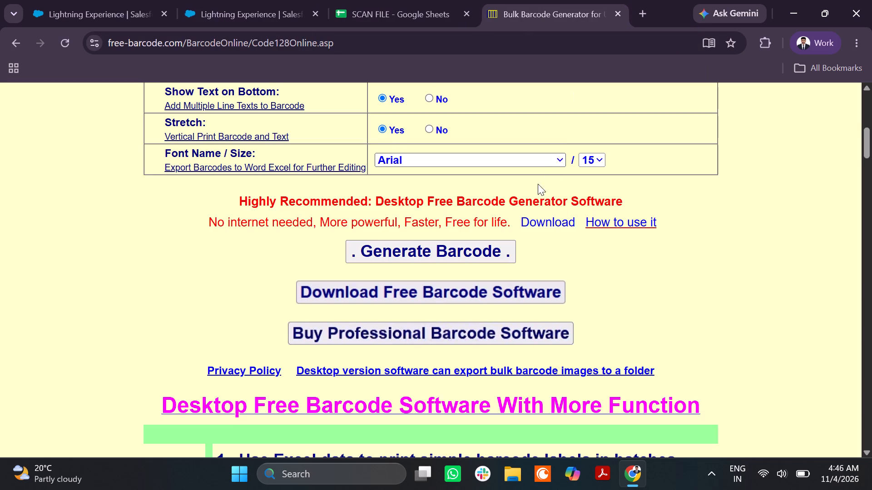
Clear the first MUMBAI-BDB group's codes from the bulk generator's Barcode Data box.
scroll(532, 190, "up", 4)
double_click(507, 232)
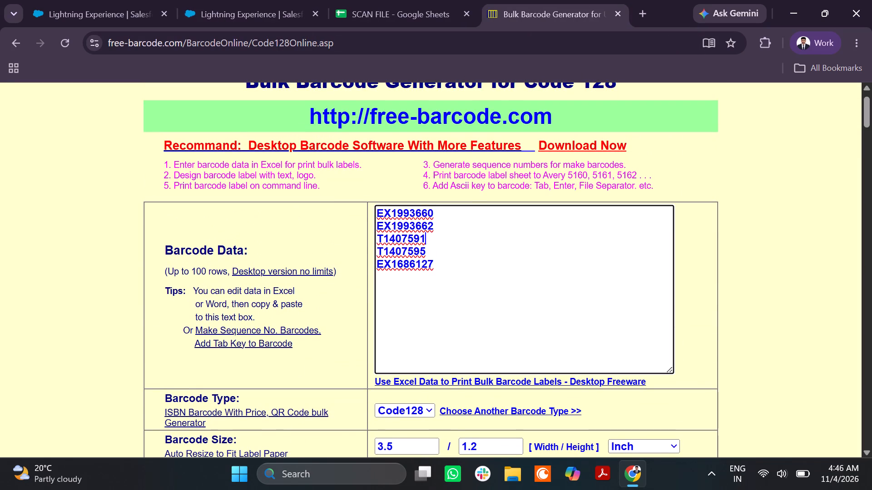
key("ctrl+a")
key("Delete")
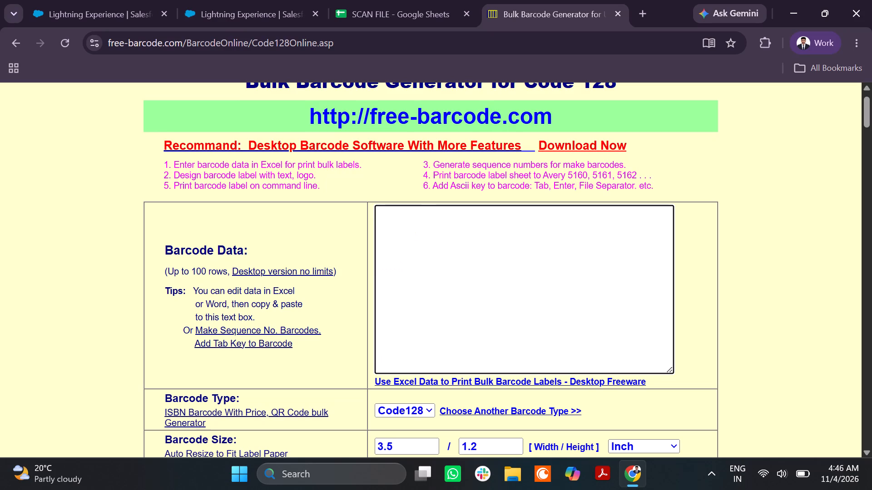
Copy the second MUMBAI-BDB group's codes, B268:B278, from the BOM LOAD 04NOV2026 sheet.
left_click(398, 10)
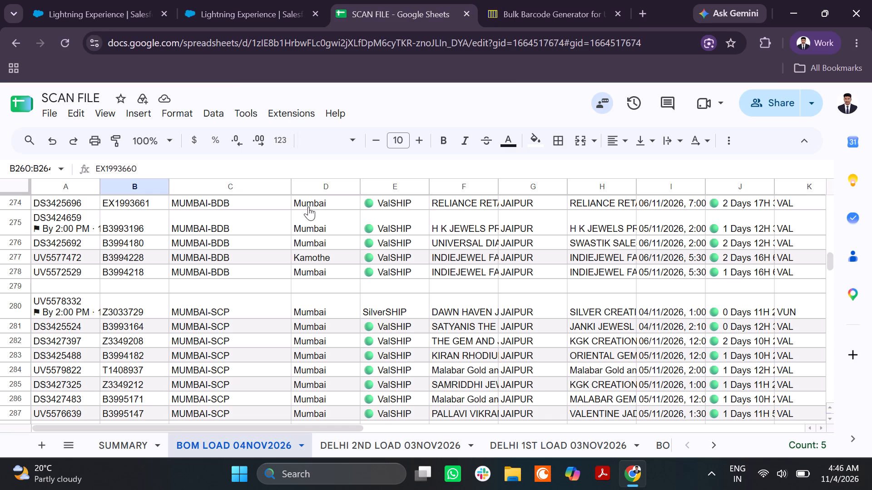
scroll(206, 291, "up", 3)
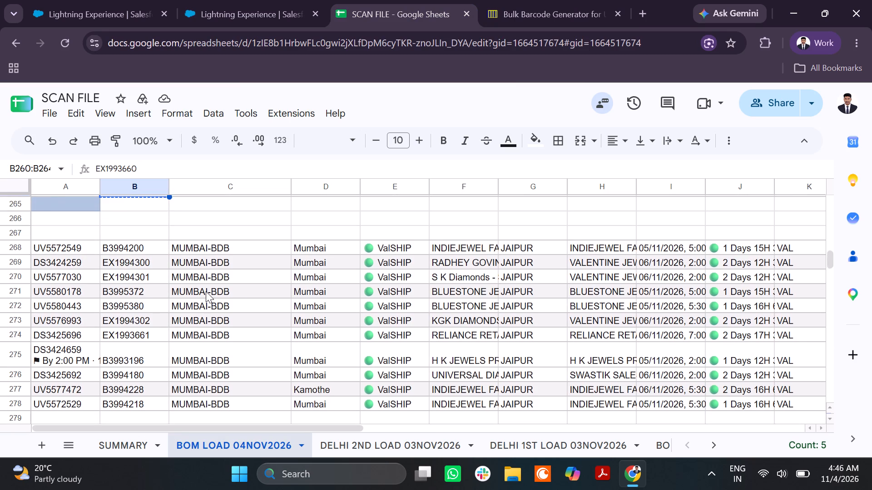
scroll(168, 321, "up", 3)
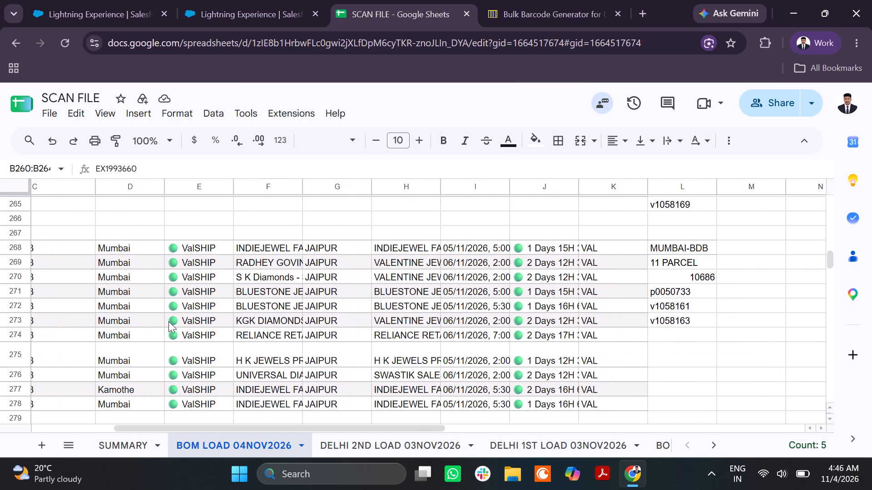
scroll(168, 321, "up", 4)
scroll(168, 321, "down", 3)
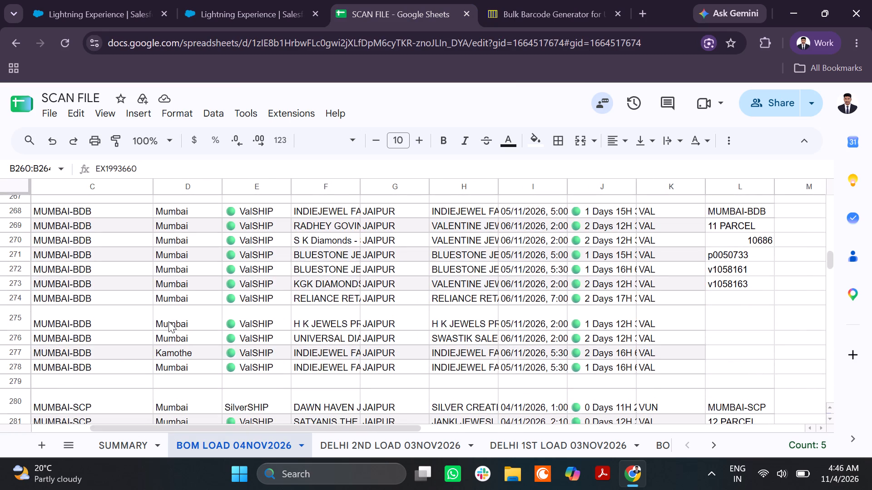
scroll(168, 321, "right", 1)
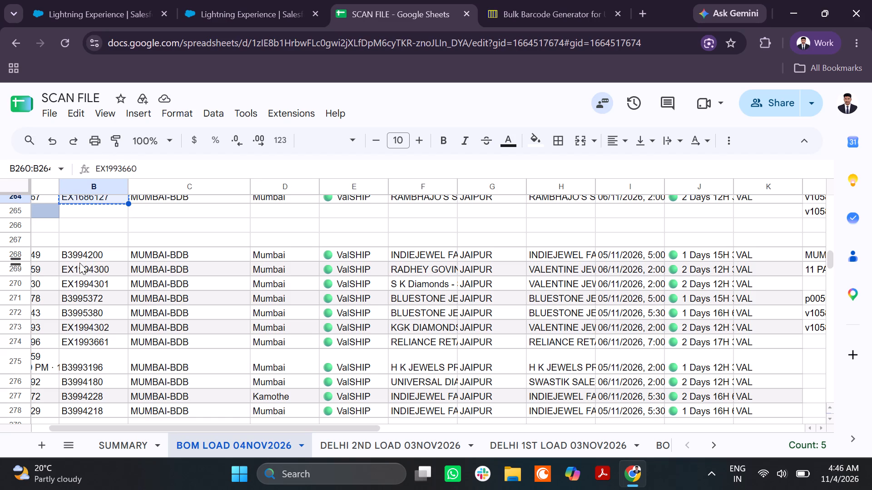
left_click(85, 261)
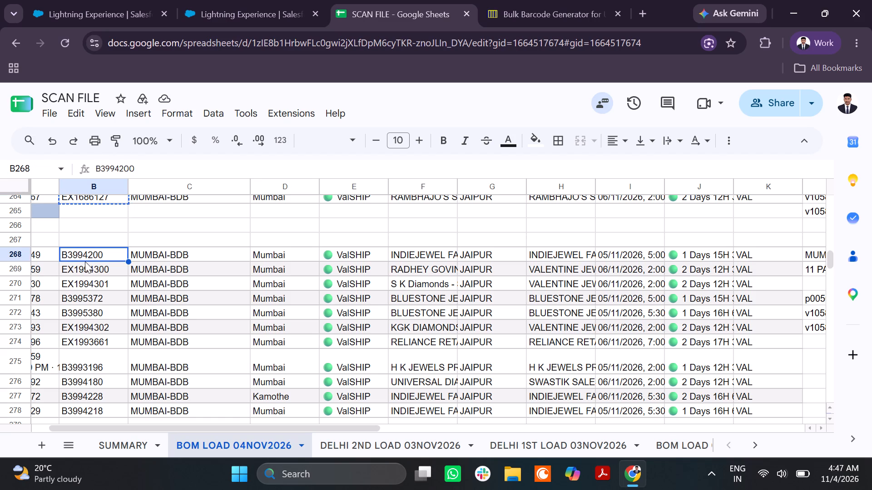
key("ctrl+shift+Down")
key("ctrl+c")
scroll(85, 261, "down", 1)
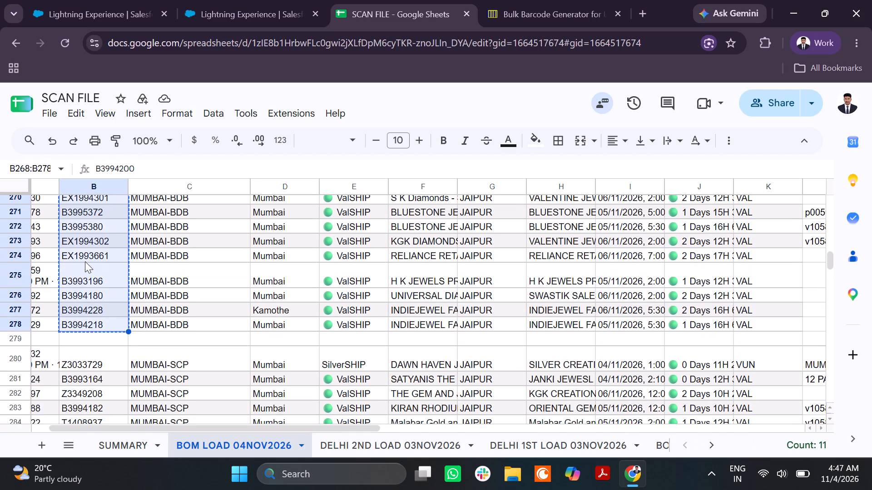
scroll(265, 143, "up", 3)
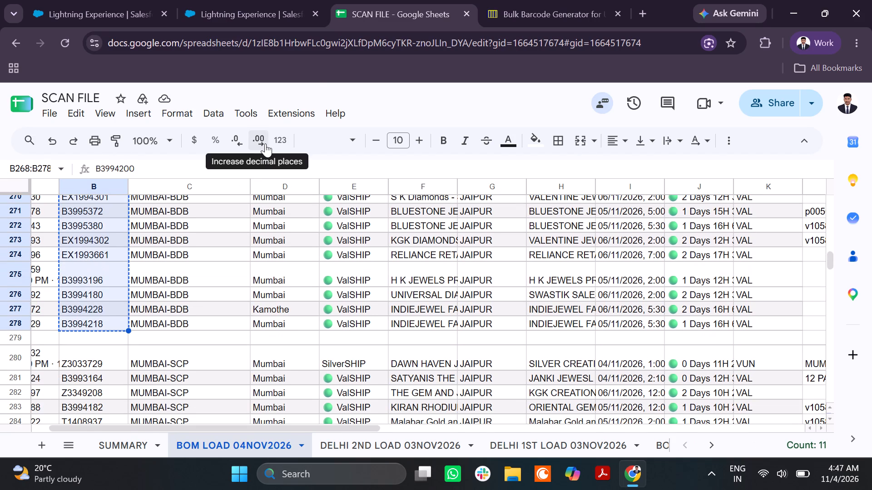
Generate the Code128 barcodes for the codes copied from B268:B278 in the bulk barcode generator.
left_click(551, 16)
left_click(519, 228)
key("ctrl+v")
scroll(519, 228, "down", 3)
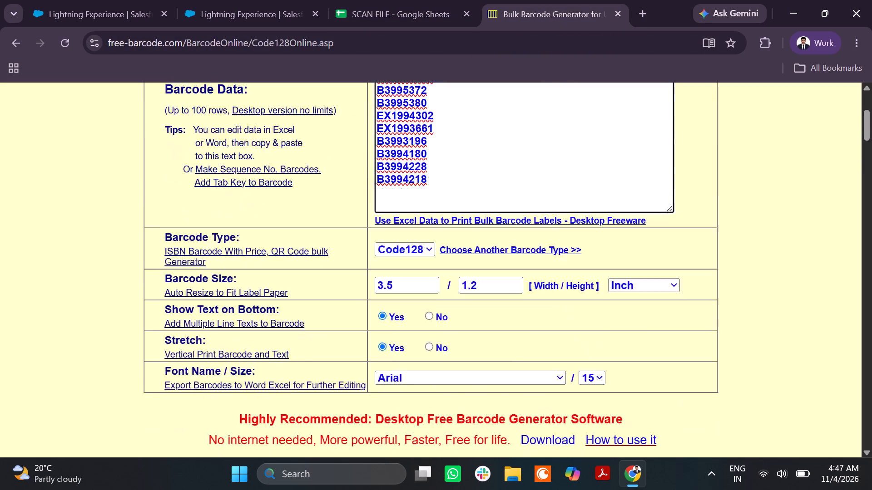
scroll(519, 228, "down", 2)
left_click(448, 362)
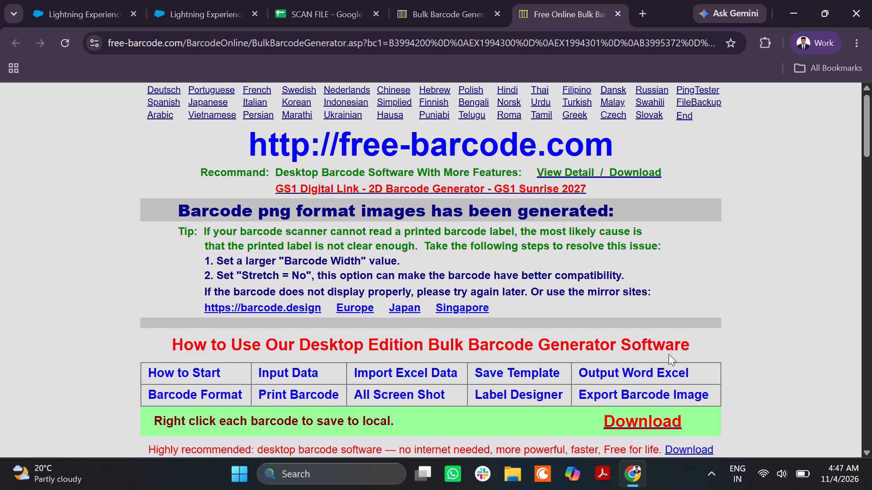
Go through the generated barcodes of the second MUMBAI-BDB group, from B3994200 to B3994218.
scroll(669, 354, "down", 6)
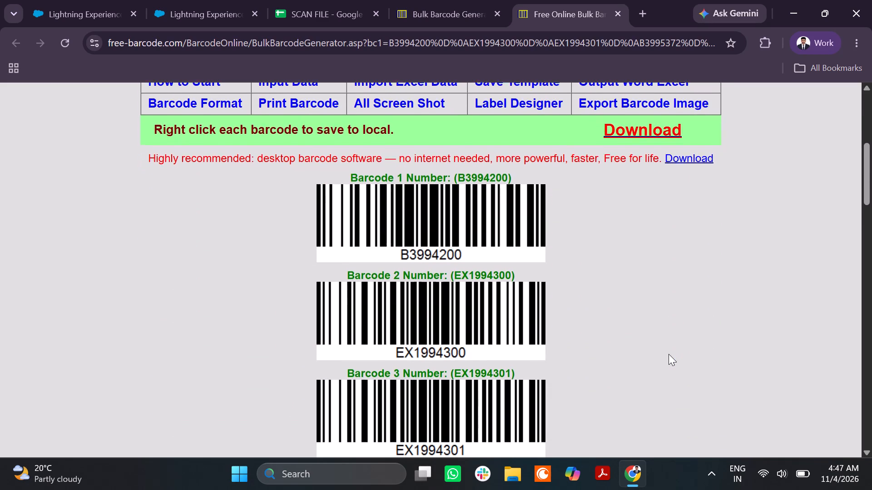
scroll(669, 354, "down", 4)
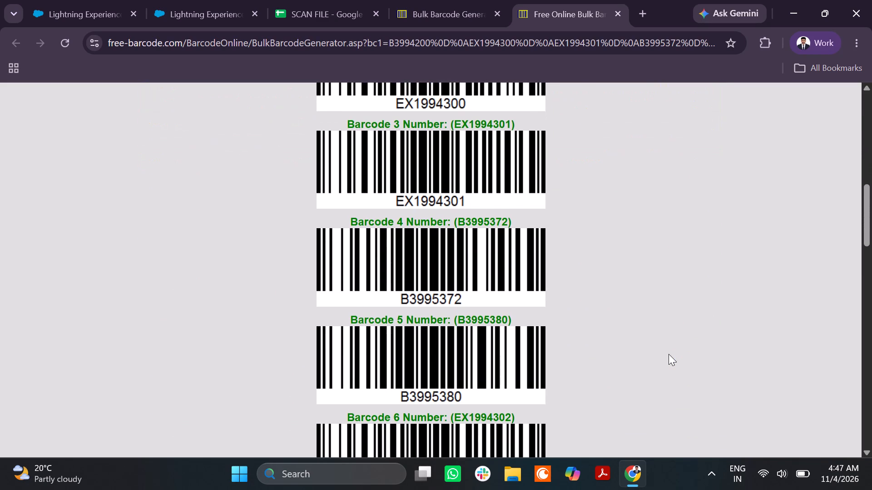
scroll(669, 354, "down", 7)
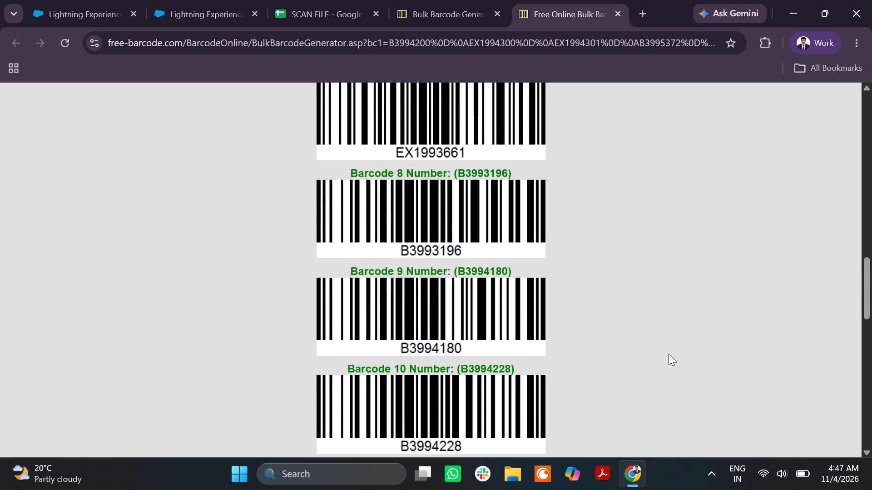
scroll(669, 354, "down", 4)
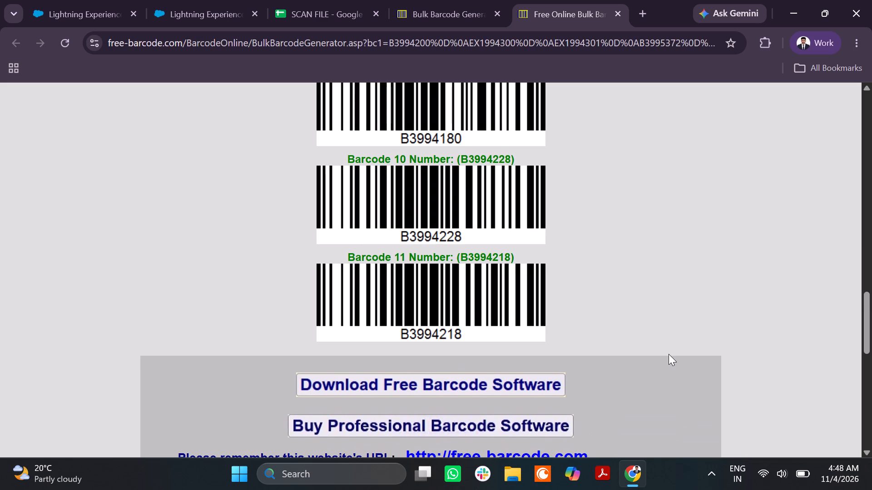
Clear the second MUMBAI-BDB group's codes from the bulk generator's Barcode Data box.
left_click(468, 0)
scroll(476, 182, "up", 3)
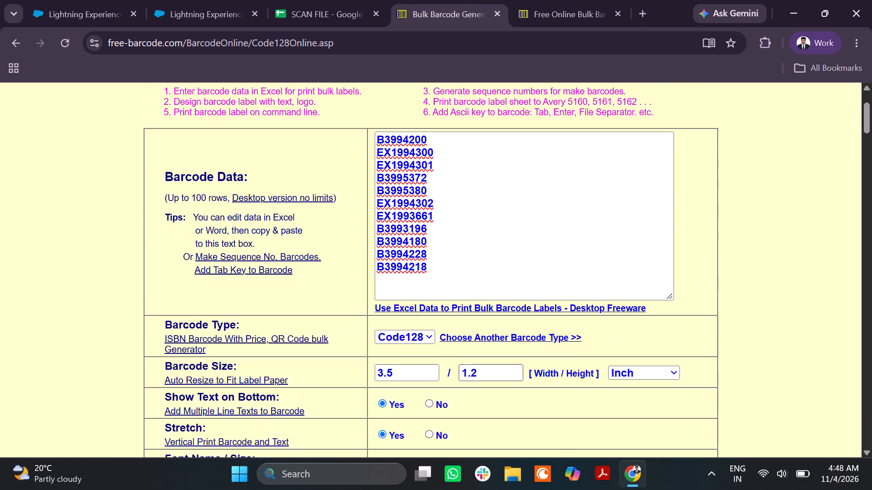
left_click(468, 211)
key("ctrl+a")
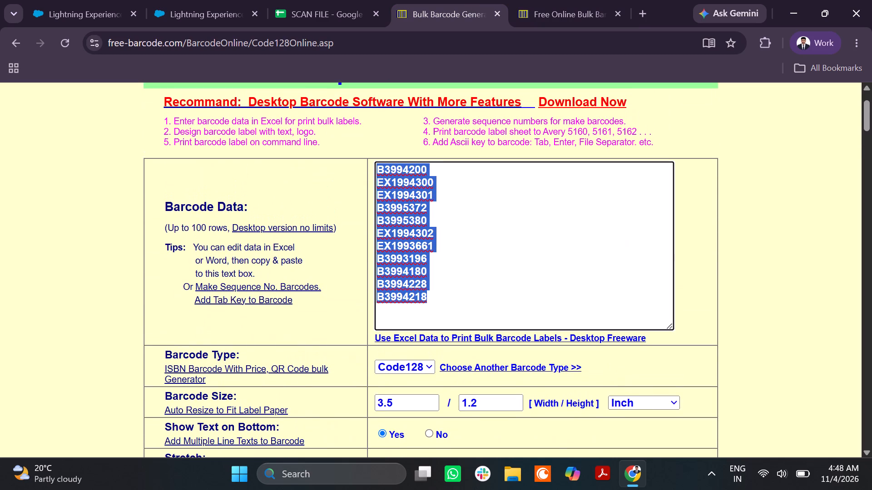
key("Delete")
Copy the first MUMBAI-SCP group's codes, B280:B291, from the BOM LOAD 04NOV2026 sheet.
left_click(337, 0)
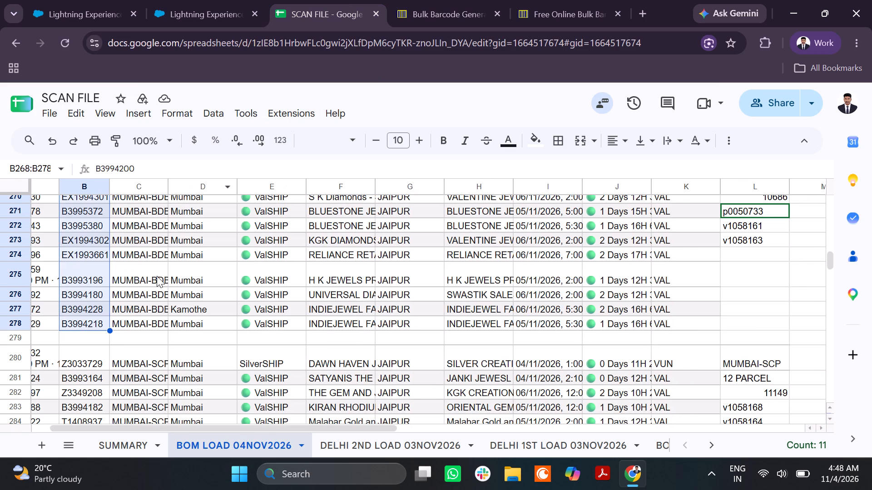
left_click(102, 364)
scroll(102, 364, "down", 2)
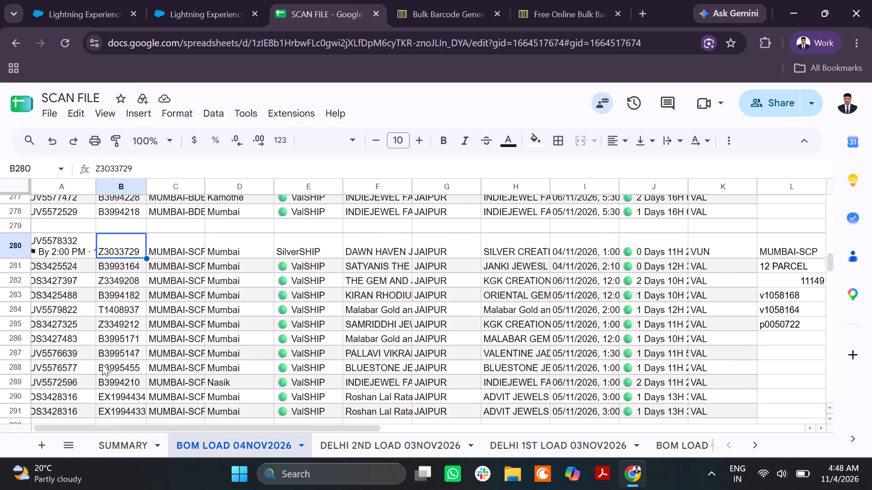
scroll(102, 364, "down", 5)
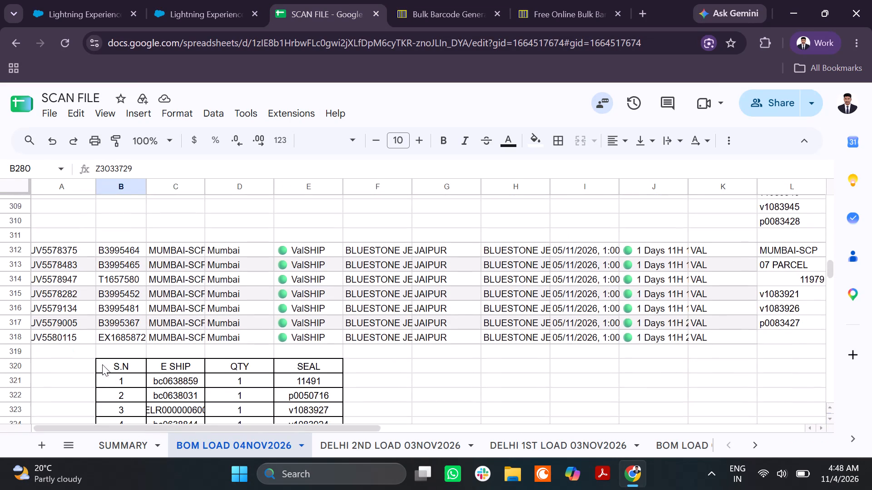
scroll(102, 364, "down", 1)
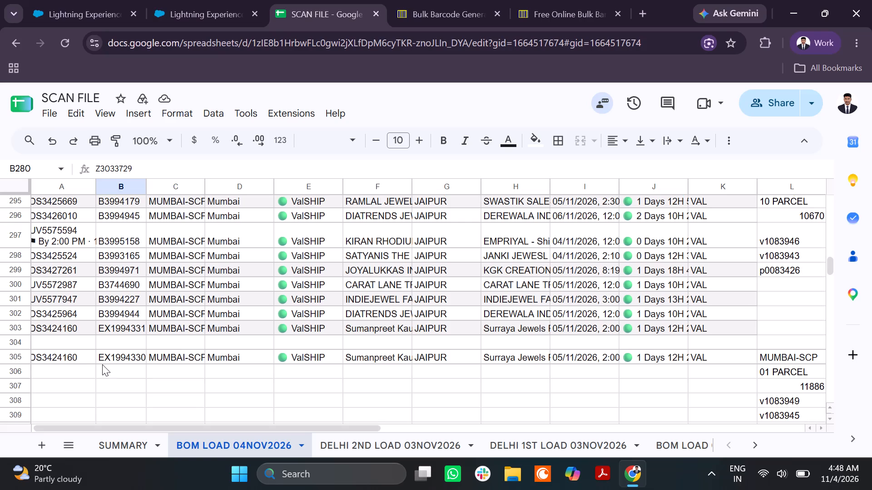
scroll(102, 364, "up", 5)
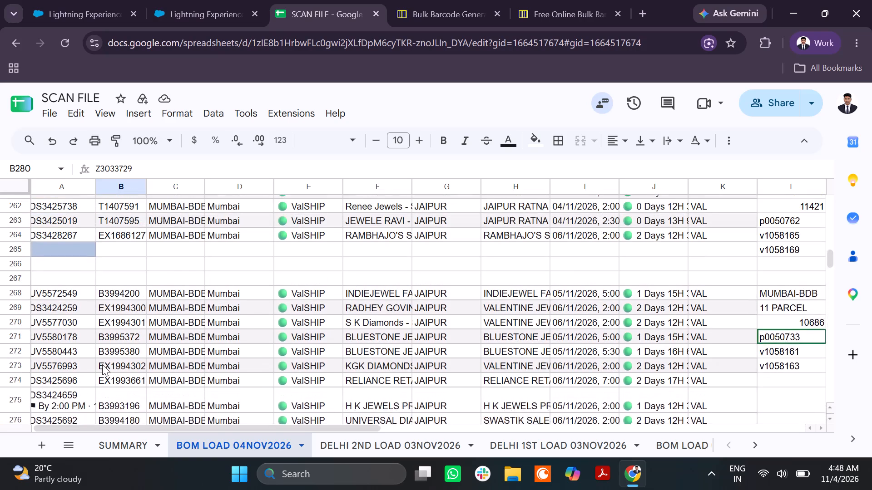
scroll(125, 336, "down", 3)
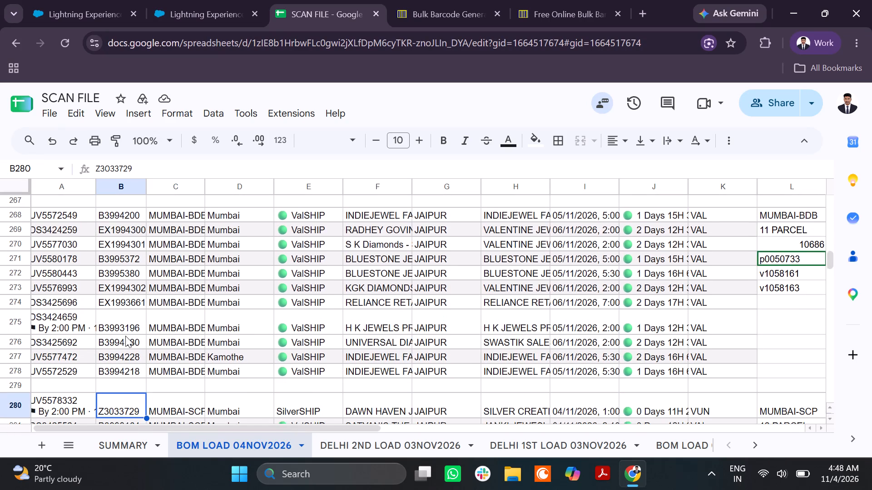
scroll(123, 367, "down", 1)
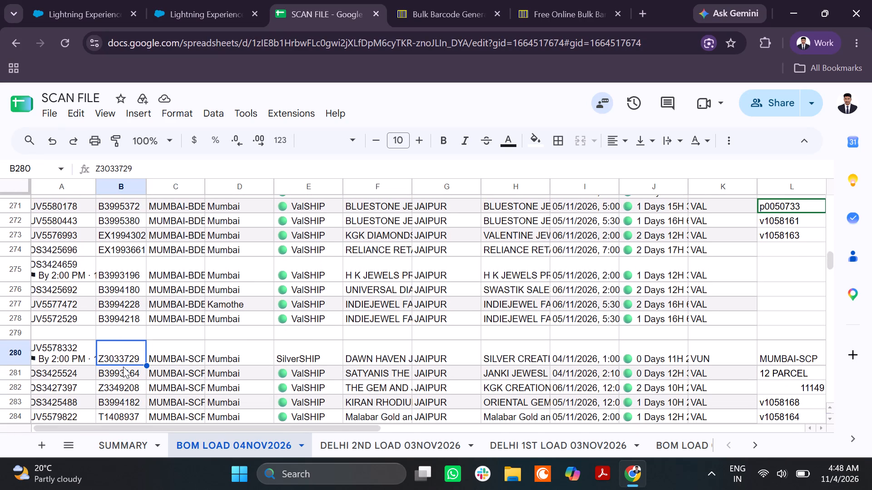
key("ctrl+shift+Down")
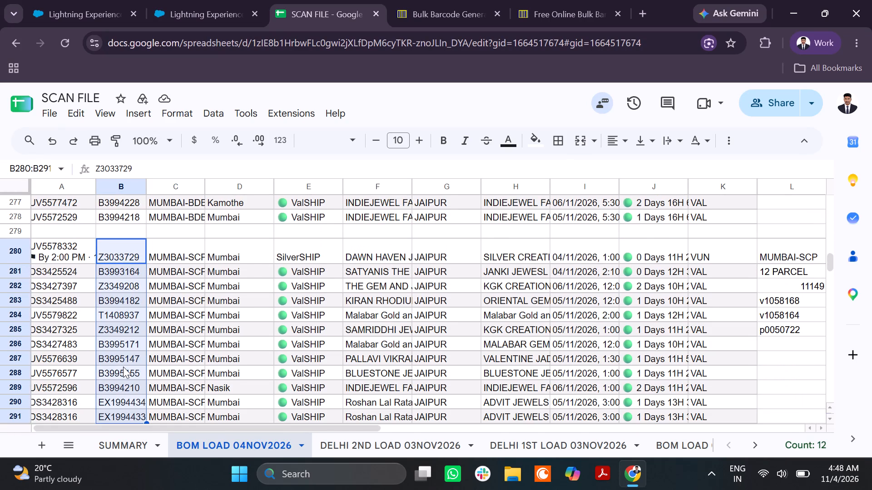
key("ctrl+c")
scroll(123, 367, "down", 1)
Generate the Code128 barcodes for the codes copied from B280:B291 in the bulk barcode generator.
left_click(419, 0)
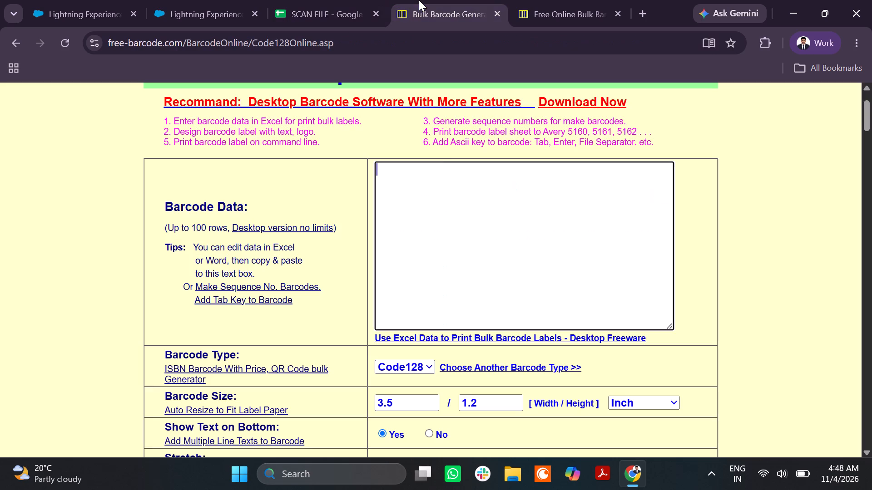
left_click(441, 159)
left_click(441, 205)
key("ctrl+v")
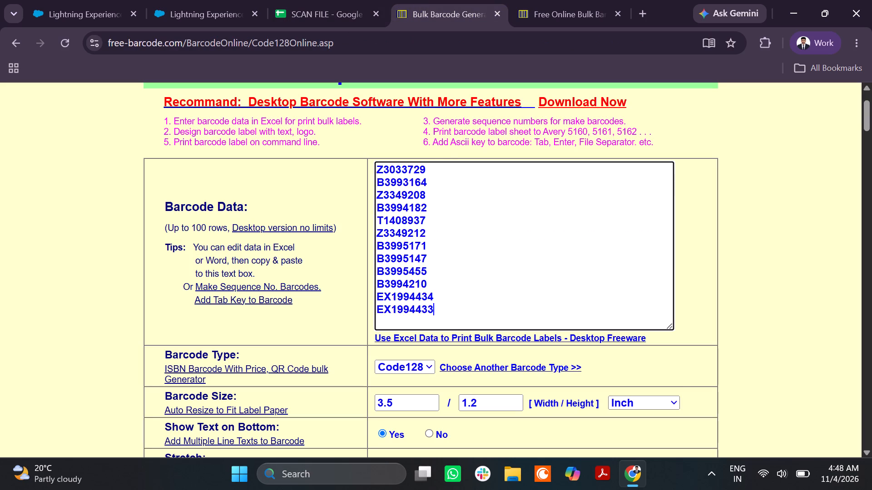
scroll(441, 205, "down", 4)
left_click(420, 314)
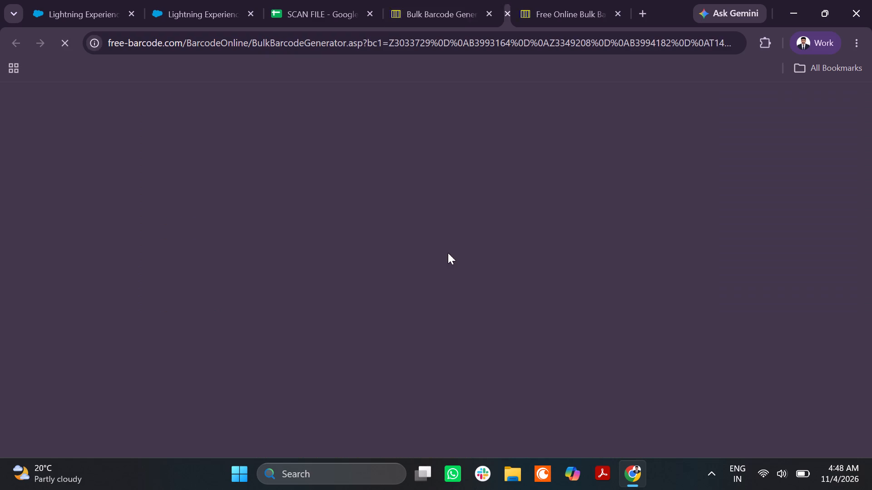
Close the barcode results page of the second MUMBAI-BDB group.
left_click(571, 0)
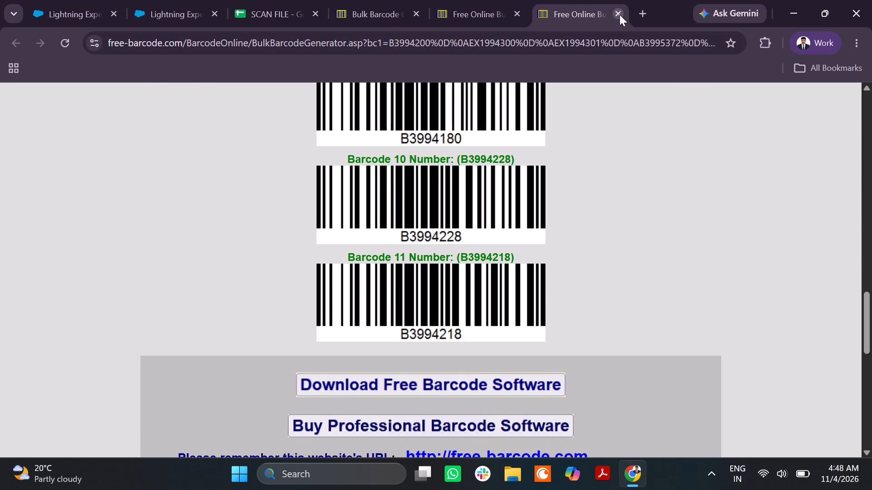
left_click(618, 11)
Go through the generated barcodes of the first MUMBAI-SCP group, starting from Z3033729.
scroll(637, 223, "down", 1)
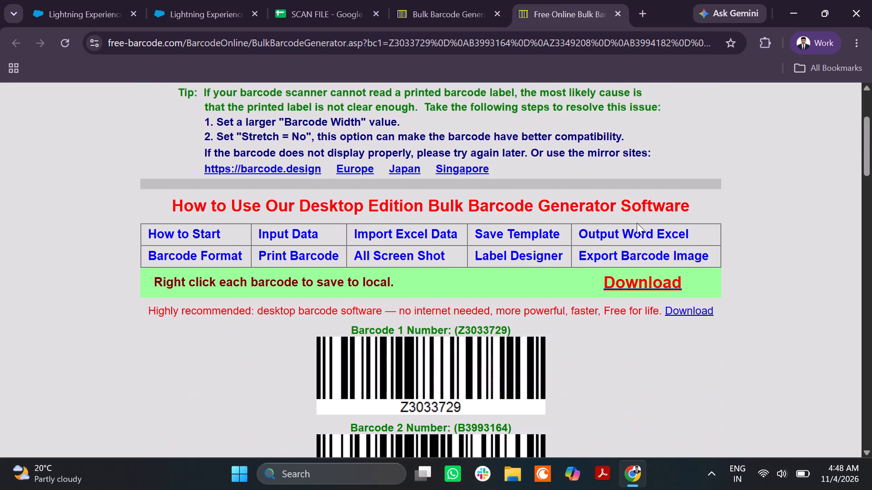
scroll(637, 223, "down", 2)
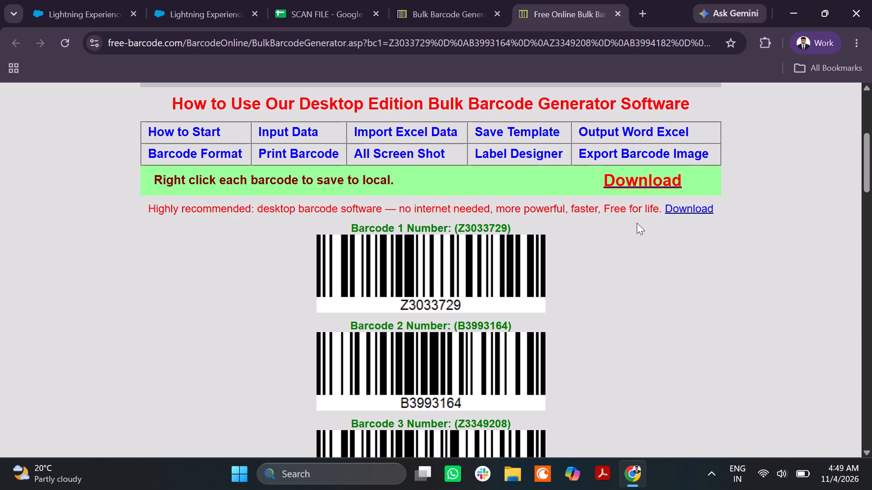
scroll(637, 223, "down", 1)
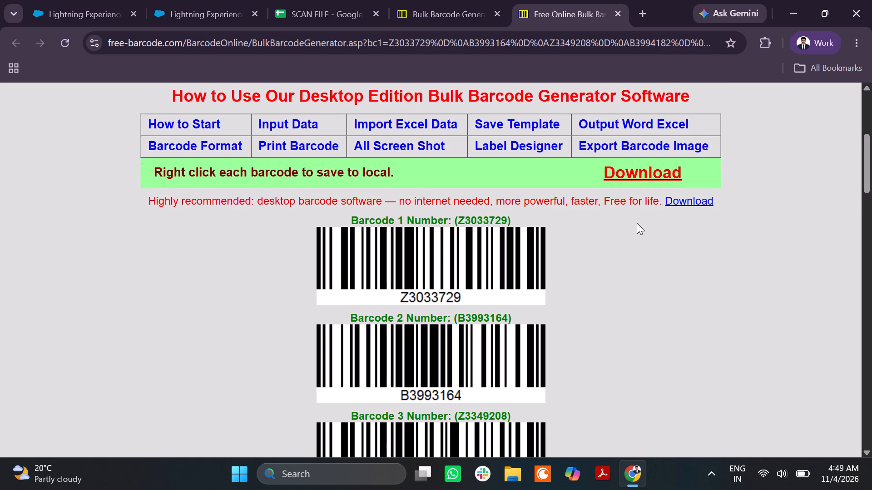
scroll(637, 223, "down", 5)
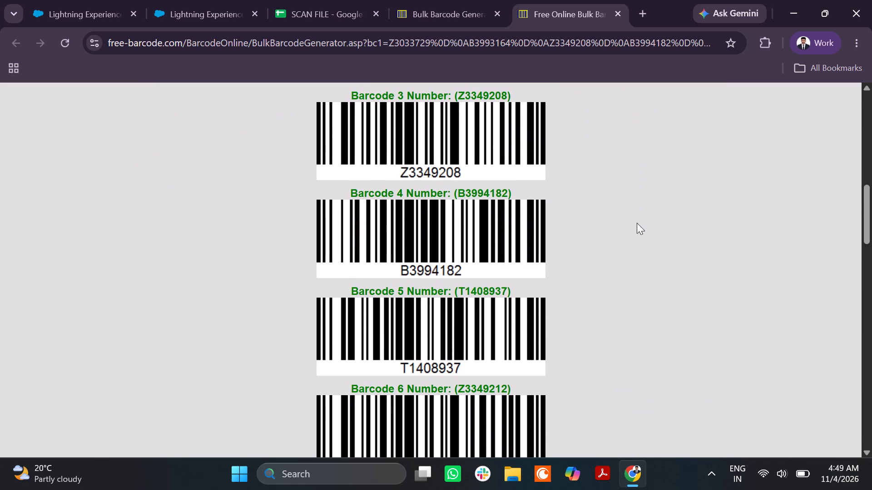
scroll(645, 177, "down", 3)
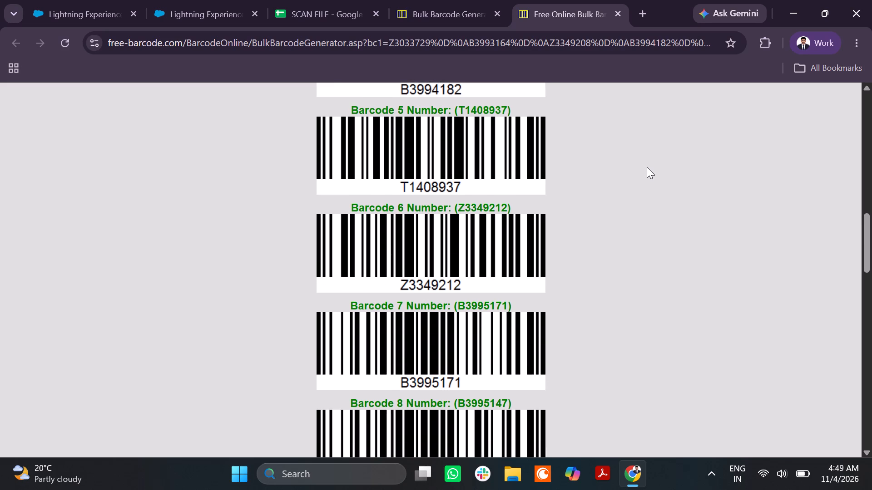
scroll(648, 145, "down", 4)
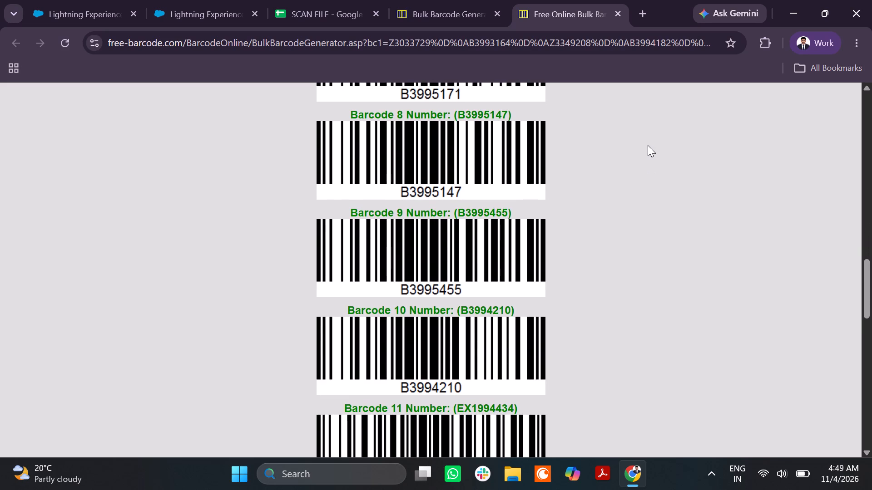
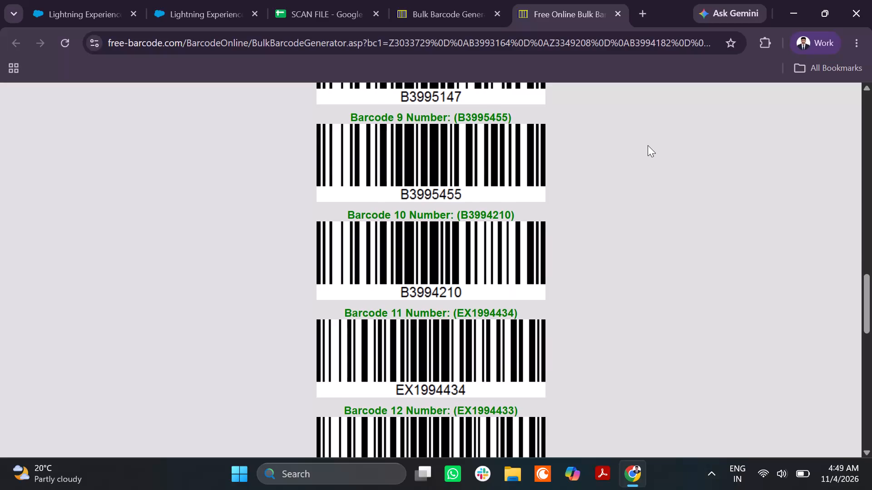
Go through the remaining barcodes of the first MUMBAI-SCP group, down to EX1994433.
scroll(636, 95, "down", 3)
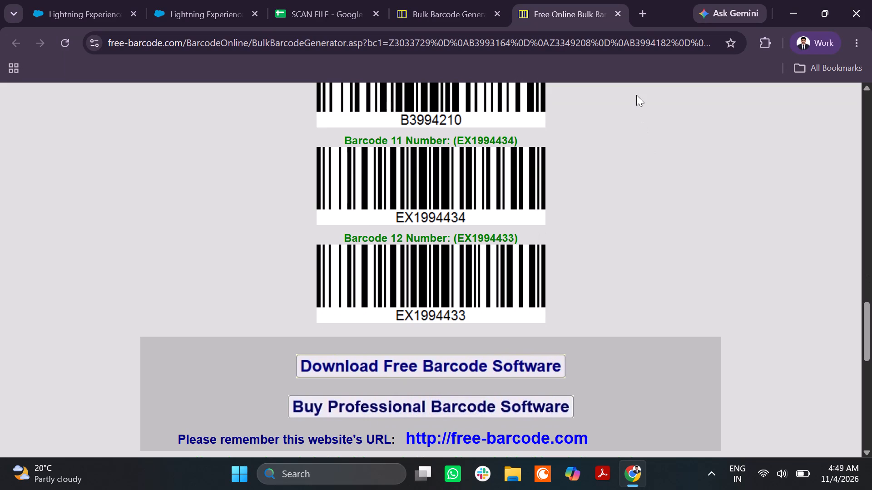
Clear the first MUMBAI-SCP group's codes from the barcode data in the bulk barcode generator.
left_click(468, 14)
scroll(447, 148, "up", 3)
left_click(447, 148)
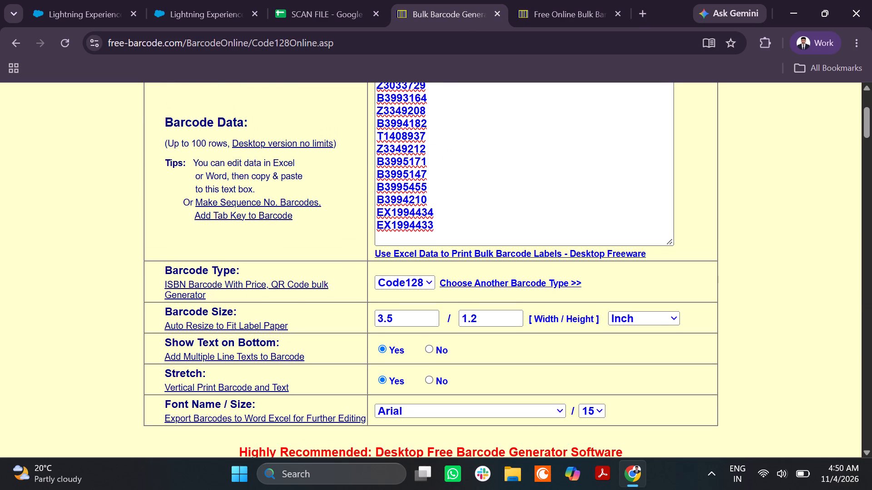
key("ctrl+a")
key("Delete")
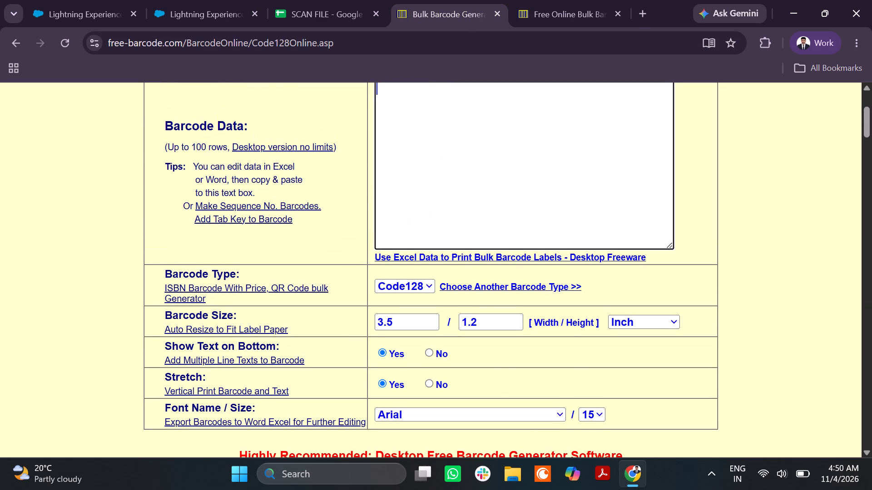
Copy the second MUMBAI-SCP group's codes, B294:B303, from the BOM LOAD 04NOV2026 sheet.
left_click(302, 0)
scroll(225, 368, "down", 1)
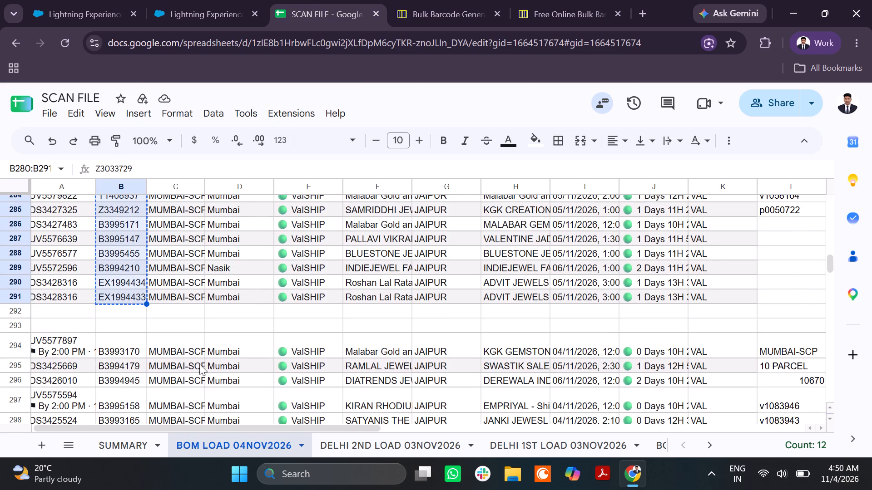
left_click(140, 345)
key("ctrl+shift+Down")
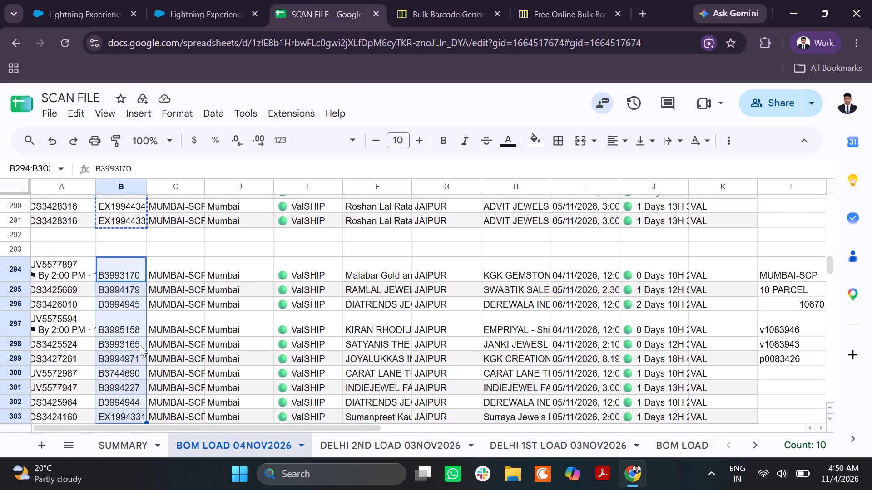
key("ctrl+c")
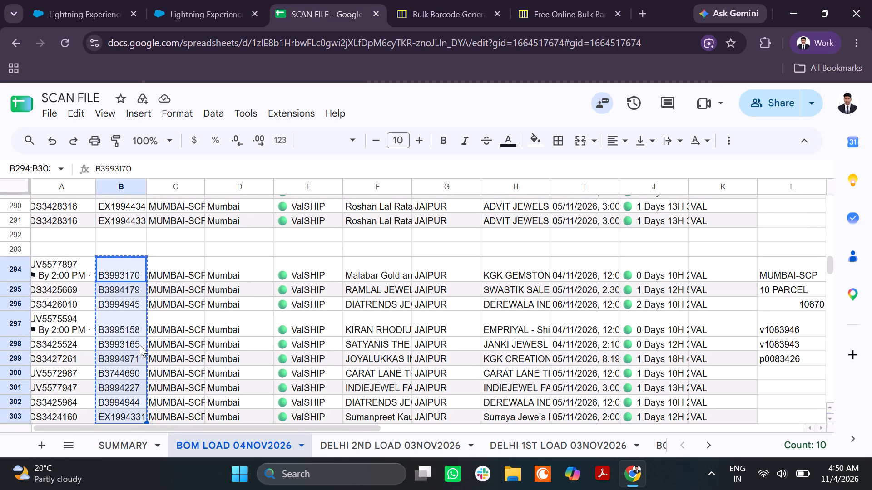
Generate the Code128 barcodes for the codes copied from B294:B303 in the bulk barcode generator.
left_click(425, 0)
left_click(436, 173)
key("ctrl+v")
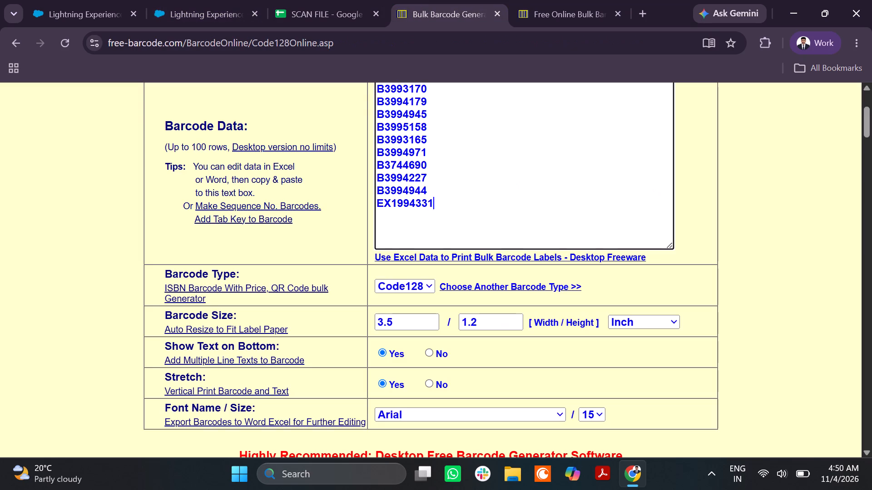
scroll(432, 173, "down", 4)
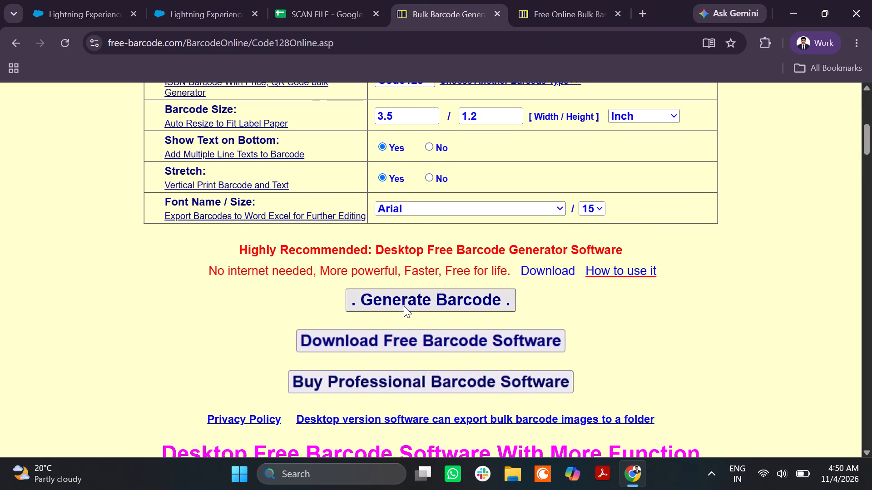
left_click(405, 302)
Close the barcode results page of the first MUMBAI-SCP group.
left_click(616, 12)
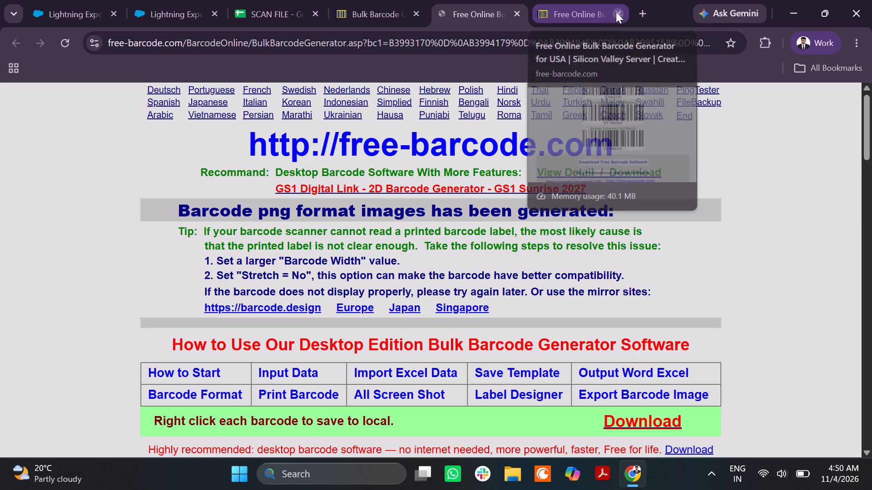
Go through the generated barcodes of the second MUMBAI-SCP group, from B3993170 to EX1994331.
scroll(673, 222, "down", 6)
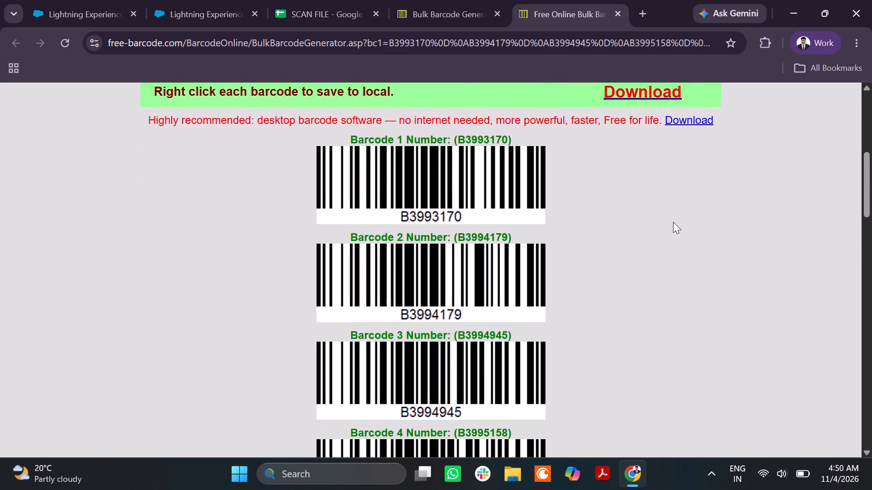
scroll(673, 222, "down", 1)
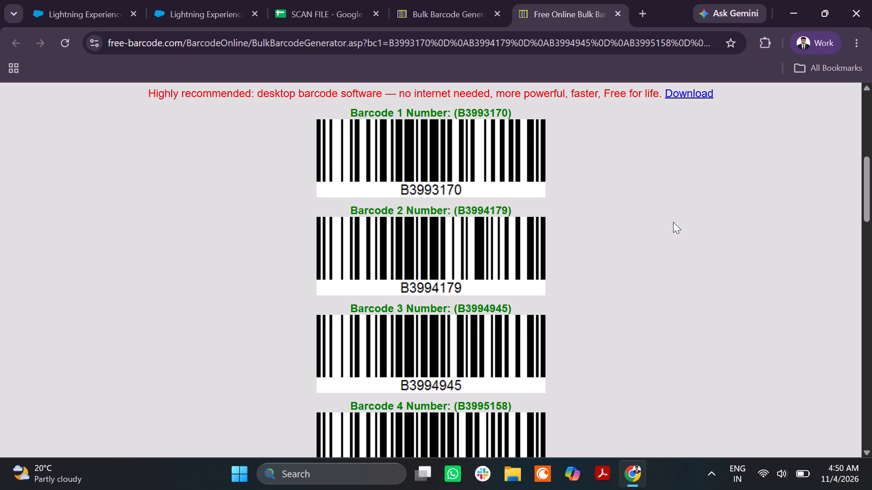
scroll(673, 222, "down", 7)
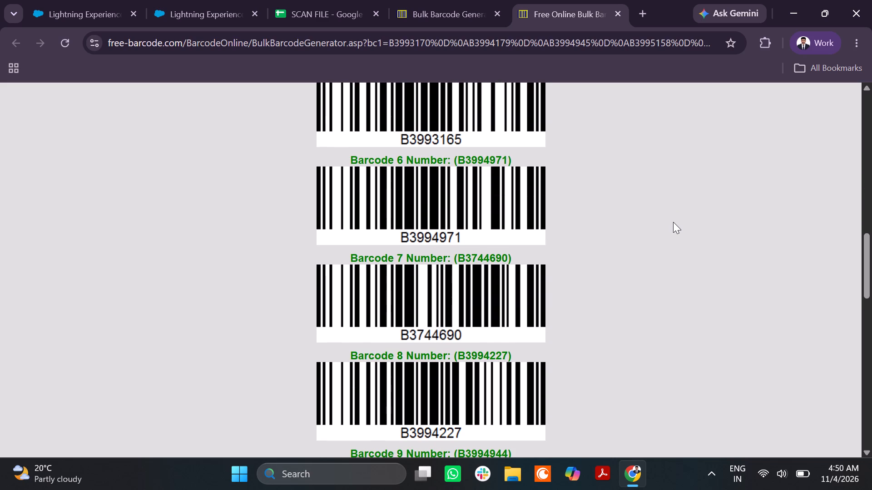
scroll(673, 222, "down", 2)
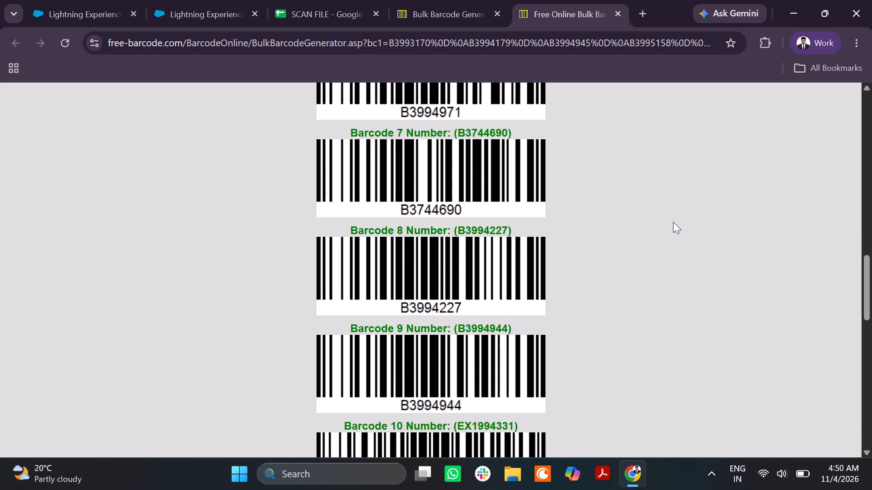
scroll(673, 222, "down", 2)
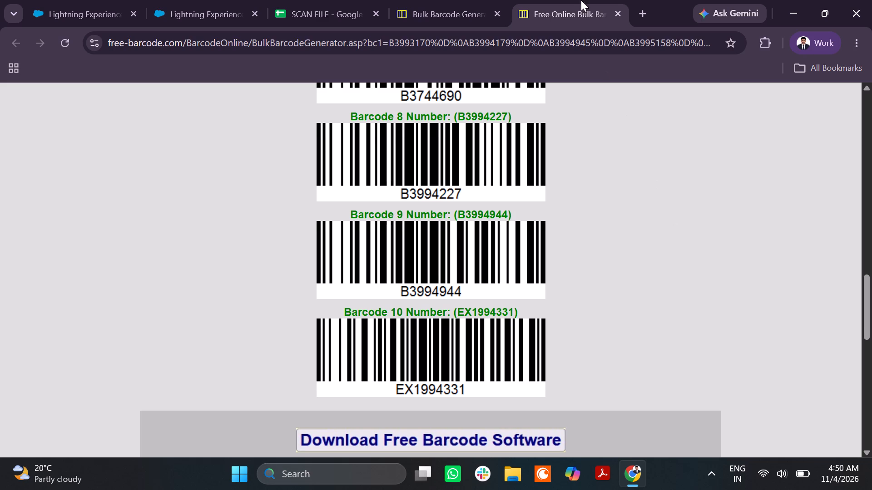
Clear the second MUMBAI-SCP group's codes from the barcode data in the bulk barcode generator.
left_click(457, 0)
scroll(445, 202, "up", 3)
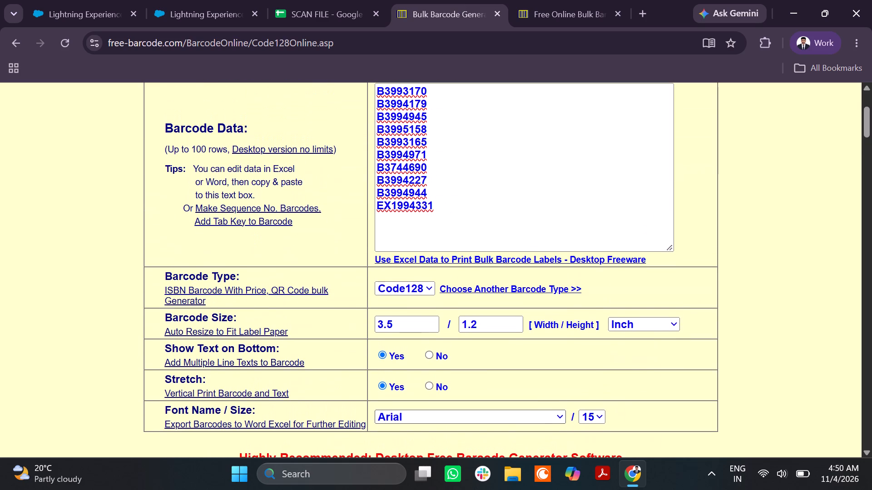
left_click(483, 158)
left_click(483, 158, "ctrl")
key("ctrl+a")
key("Delete")
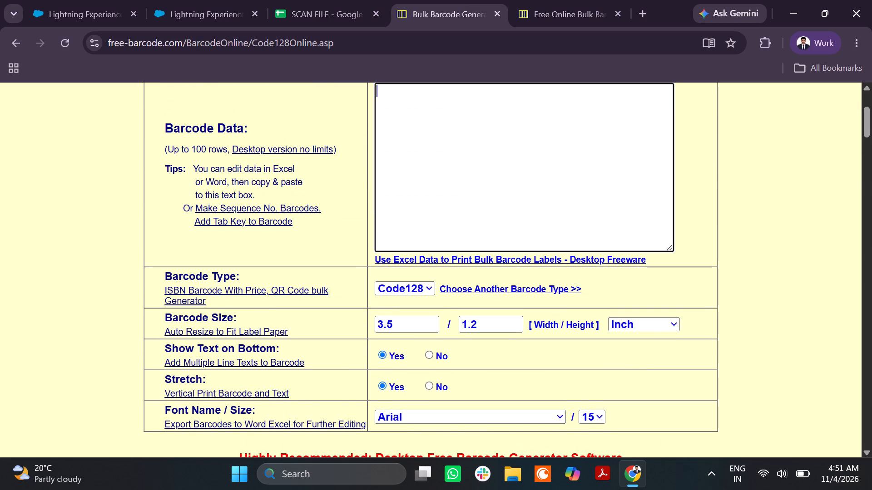
Copy the single-parcel MUMBAI-SCP code EX1994330 from B305 into B319, directly below the seven-parcel group in the BOM LOAD 04NOV2026 sheet.
left_click(358, 0)
scroll(169, 304, "down", 2)
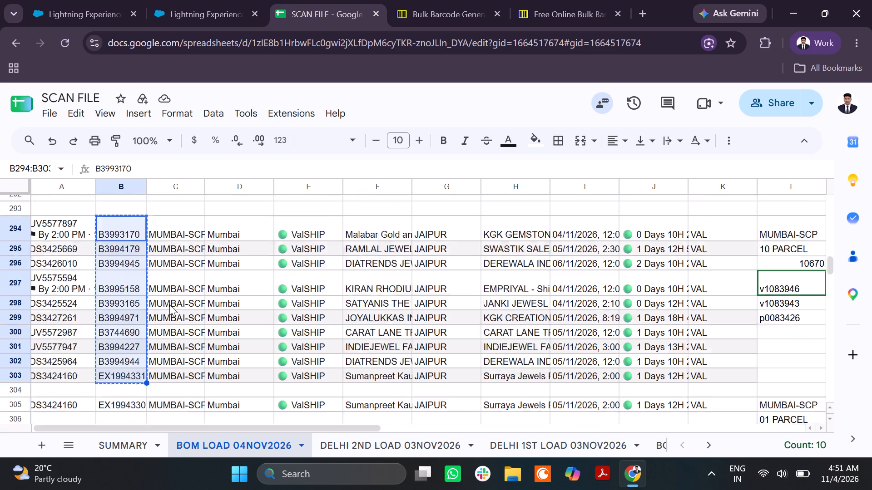
scroll(169, 304, "down", 2)
left_click(129, 240)
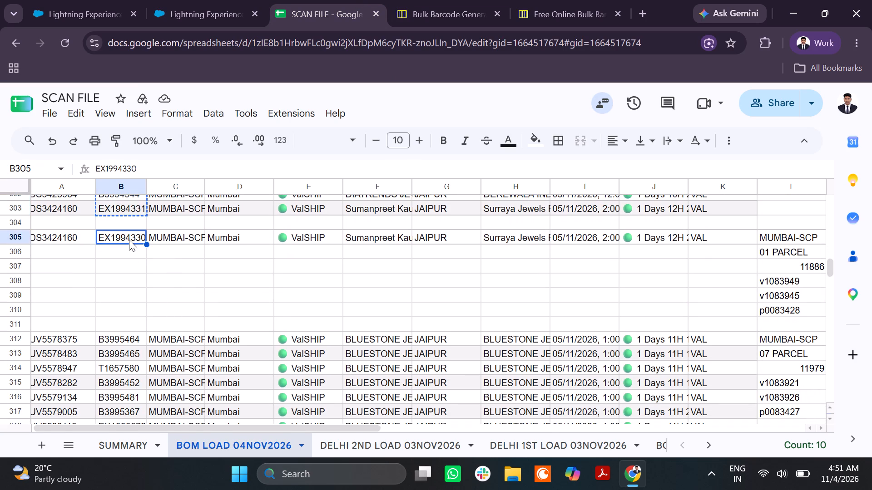
key("ctrl+c")
scroll(129, 240, "down", 4)
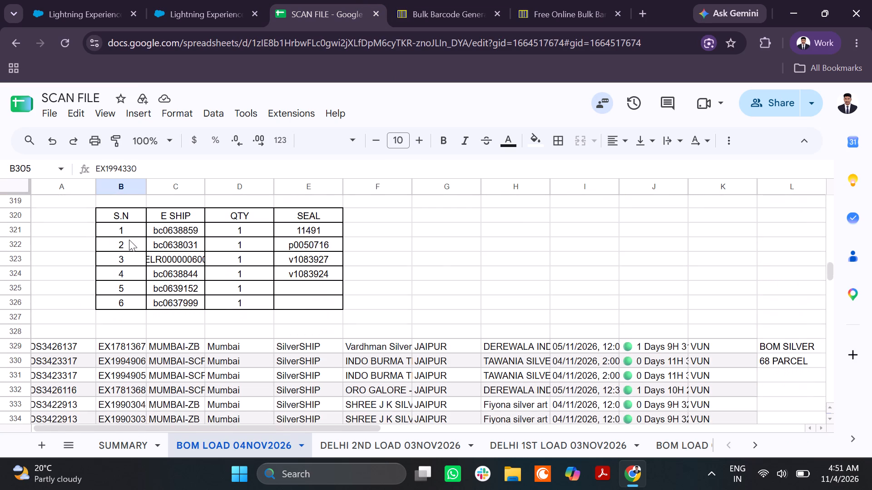
scroll(129, 240, "up", 1)
left_click(125, 275)
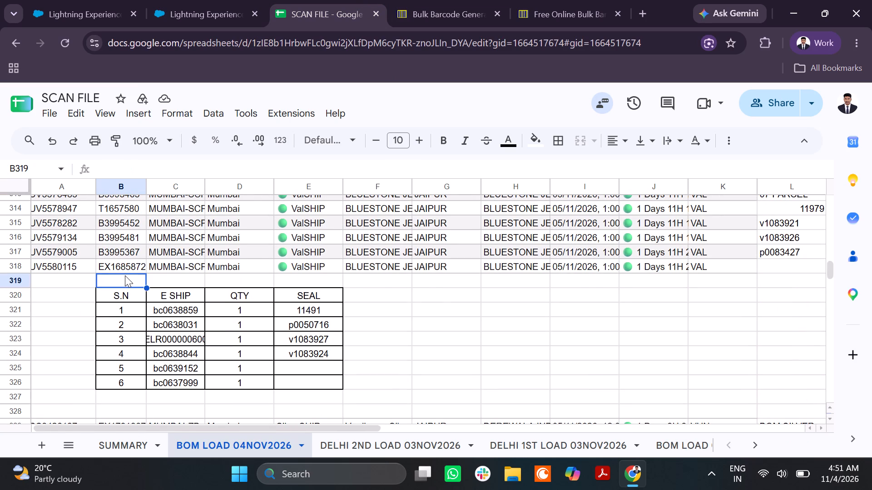
key("ctrl+v")
Copy the seven-parcel MUMBAI-SCP group's codes together with the added code, B312:B319, leaving out the S.N table below.
left_click(135, 250)
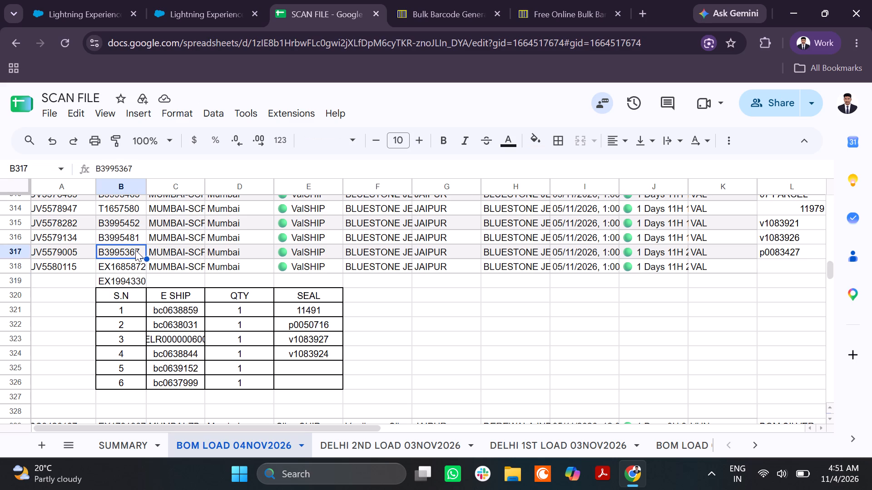
scroll(135, 250, "up", 2)
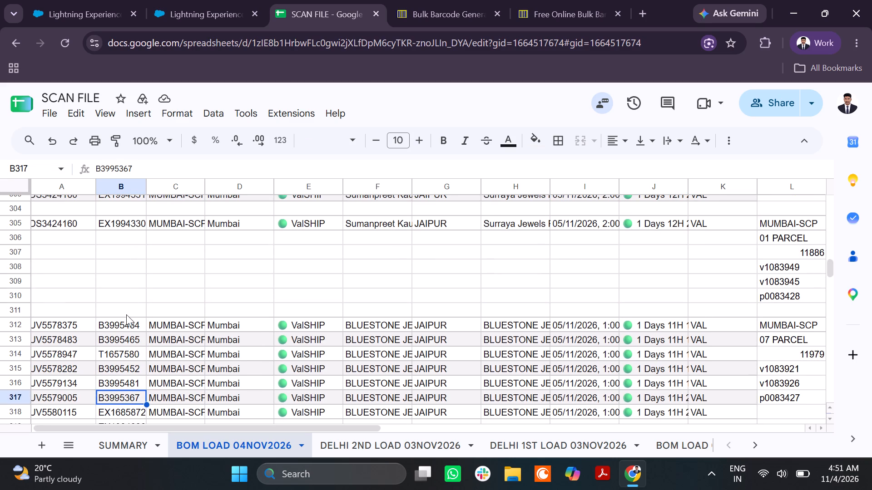
scroll(127, 332, "up", 1)
scroll(127, 332, "down", 1)
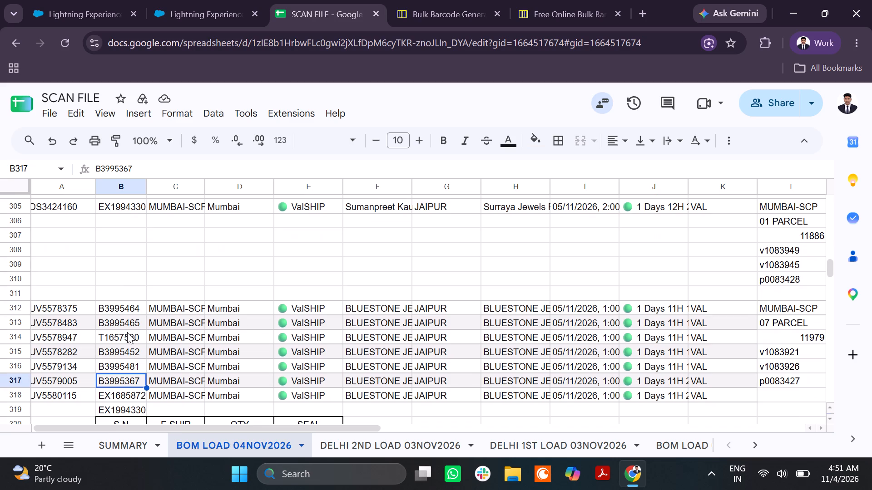
left_click(126, 315)
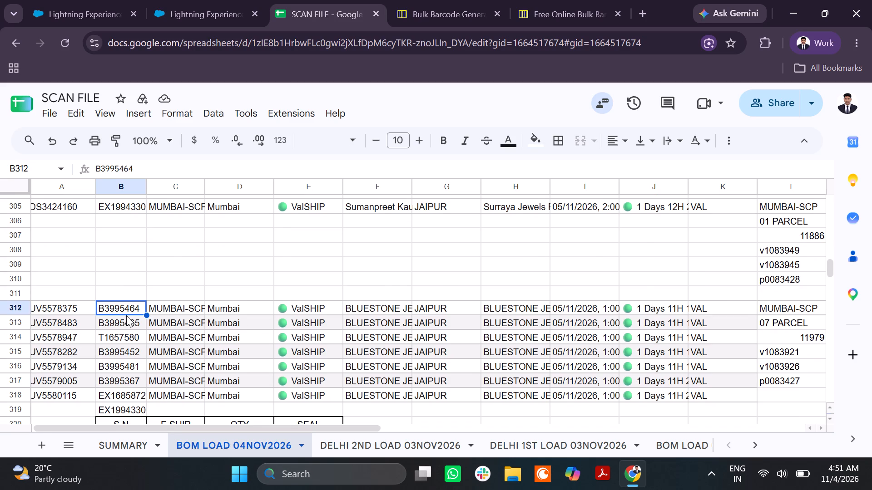
key("ctrl+shift+Down")
key("ctrl+shift+Up")
key("ctrl+shift+Down")
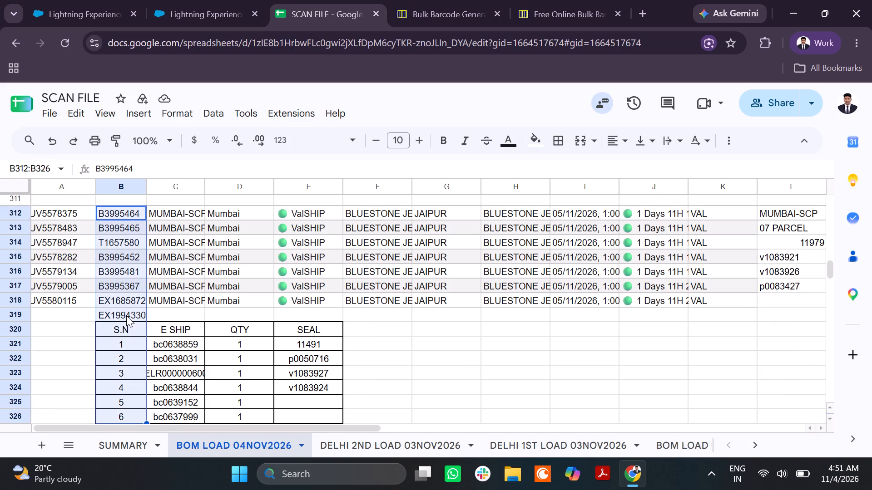
key("shift+Up")
key("shift+Up")
key("shift+Up")
key("shift+Up")
key("shift+Up")
key("shift+Up")
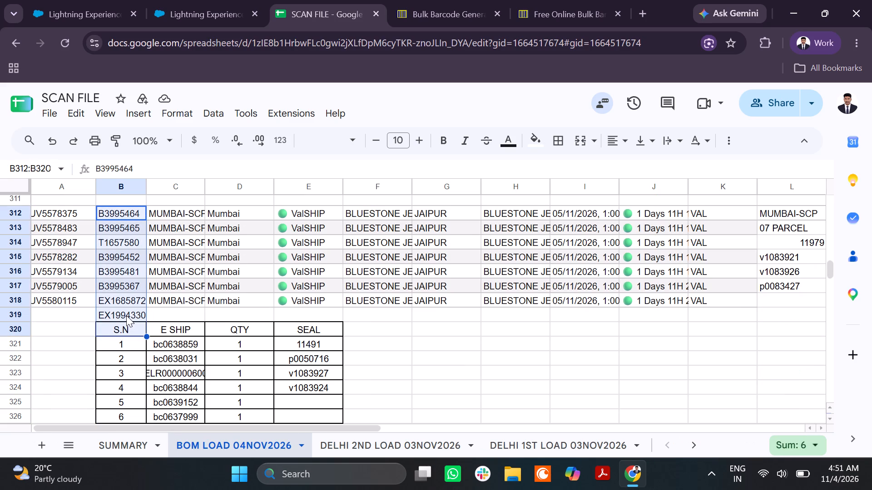
key("shift+Up")
key("shift+Up")
key("shift+Down")
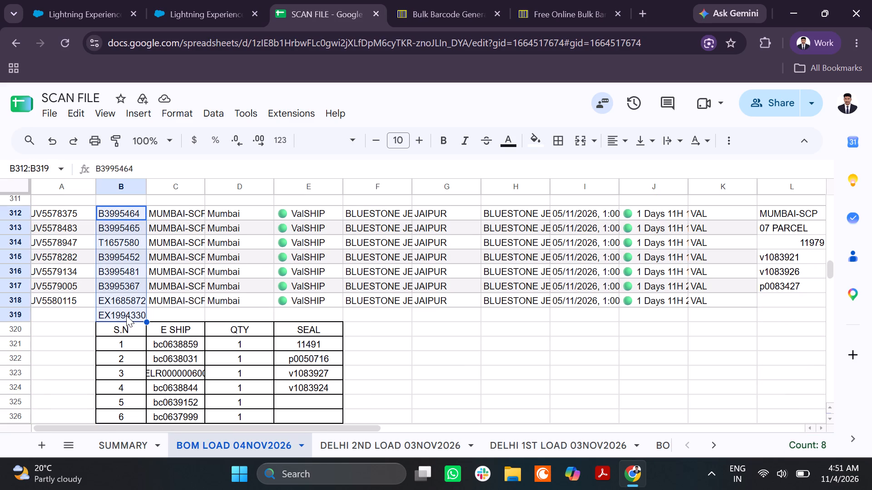
key("ctrl+v")
key("ctrl+z")
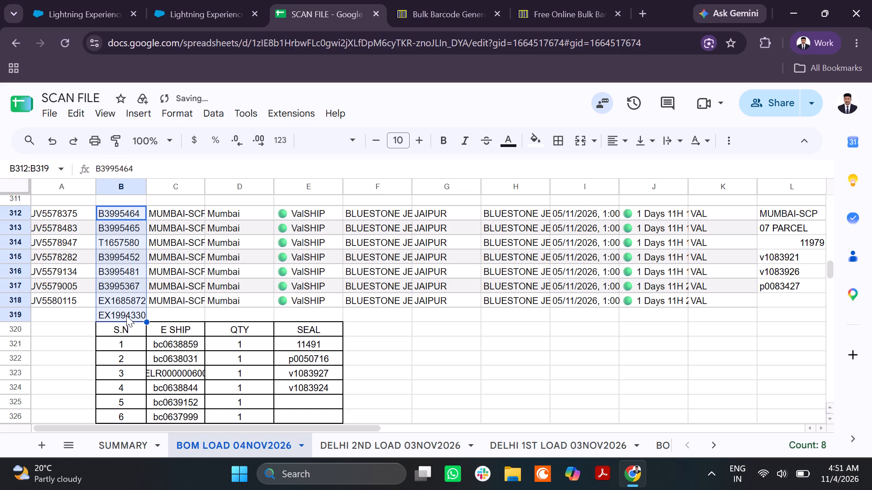
key("ctrl+c")
Paste the codes copied from B312:B319 into the barcode data of the bulk barcode generator.
left_click(418, 0)
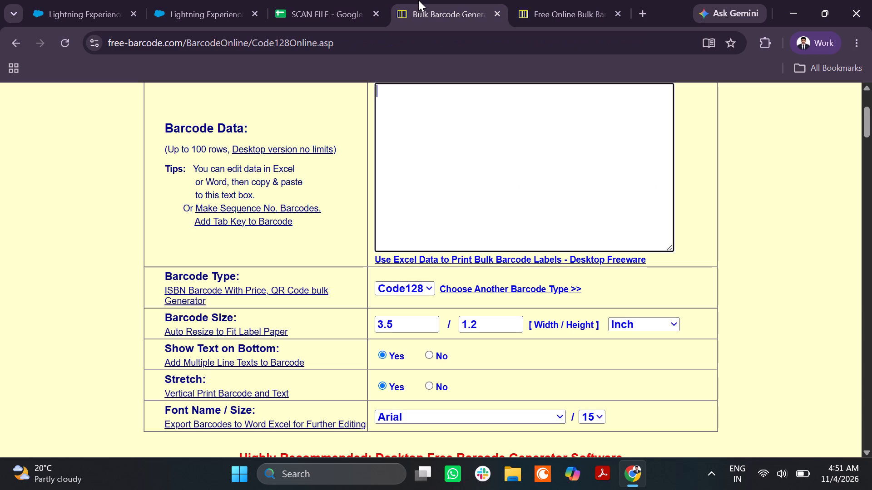
left_click(432, 178)
key("ctrl+v")
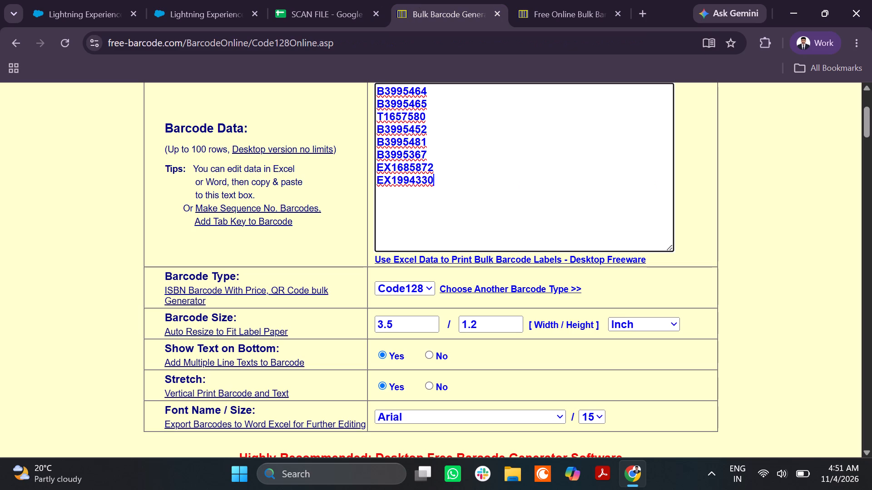
Close the barcode results page of the second MUMBAI-SCP group.
left_click(621, 14)
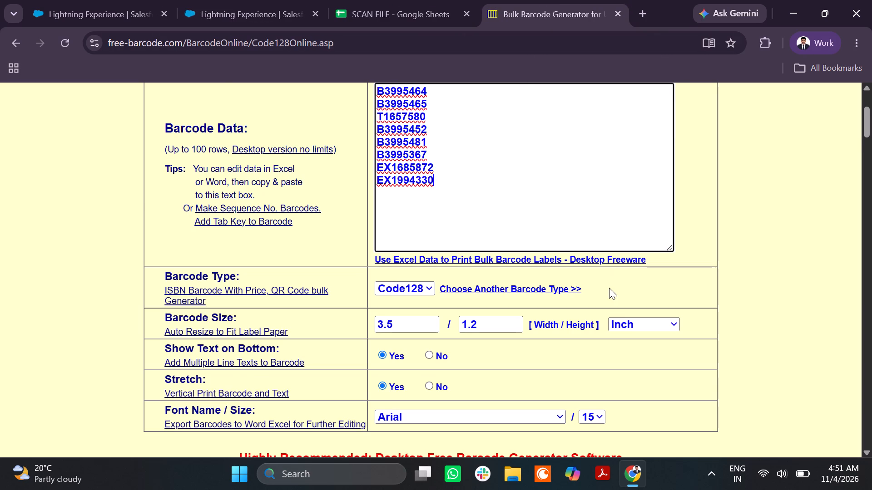
Generate the Code128 barcodes for the pasted B312:B319 codes.
scroll(609, 288, "down", 4)
left_click(471, 297)
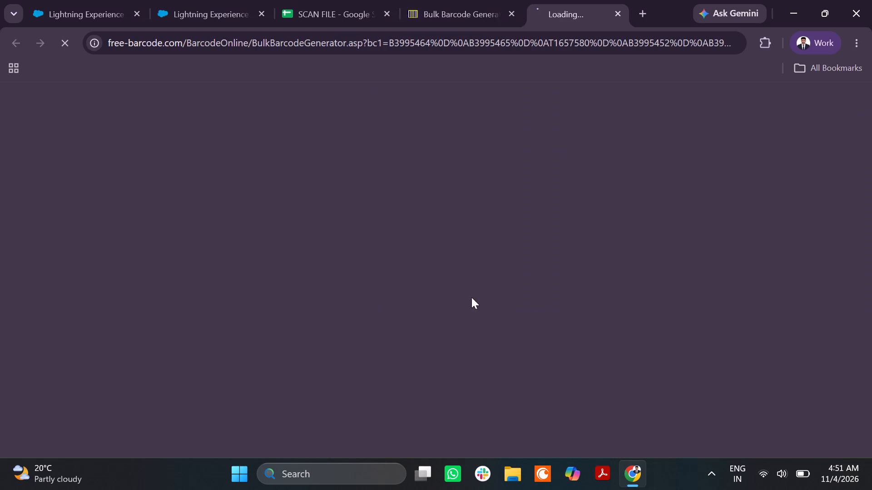
Go through the generated barcodes for the B312:B319 codes, from B3995464 to EX1994330.
scroll(783, 358, "down", 3)
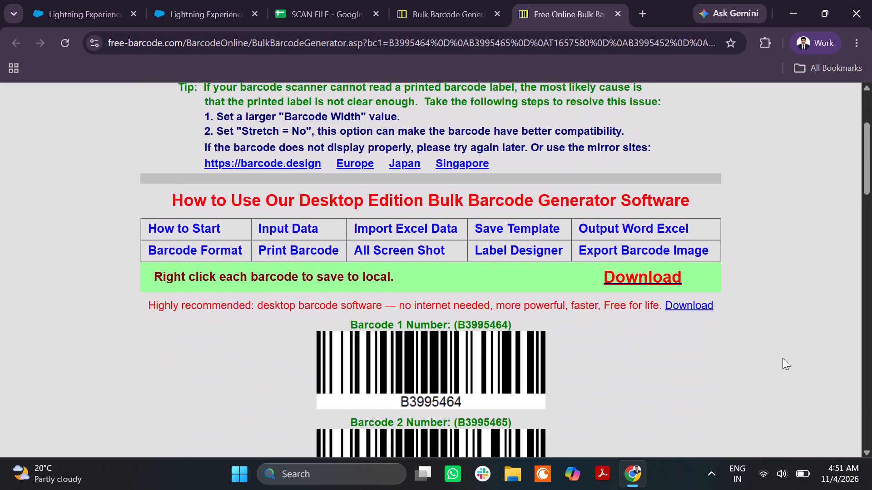
scroll(783, 358, "down", 3)
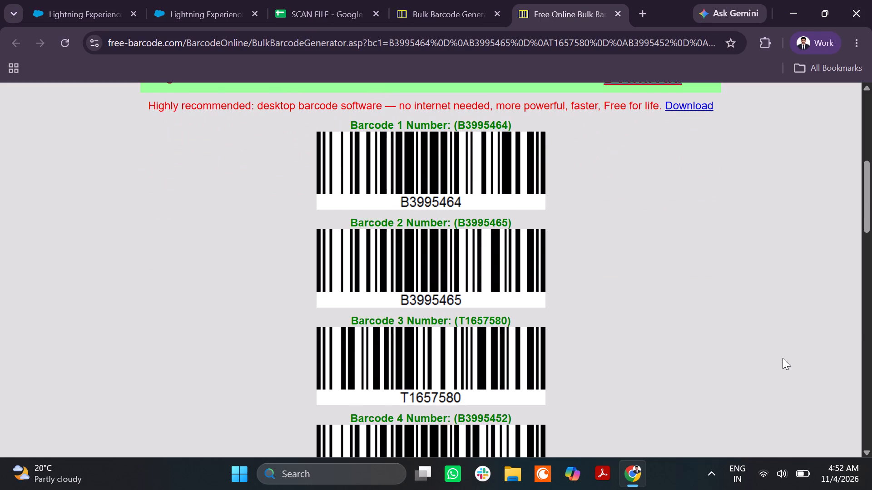
scroll(783, 358, "down", 3)
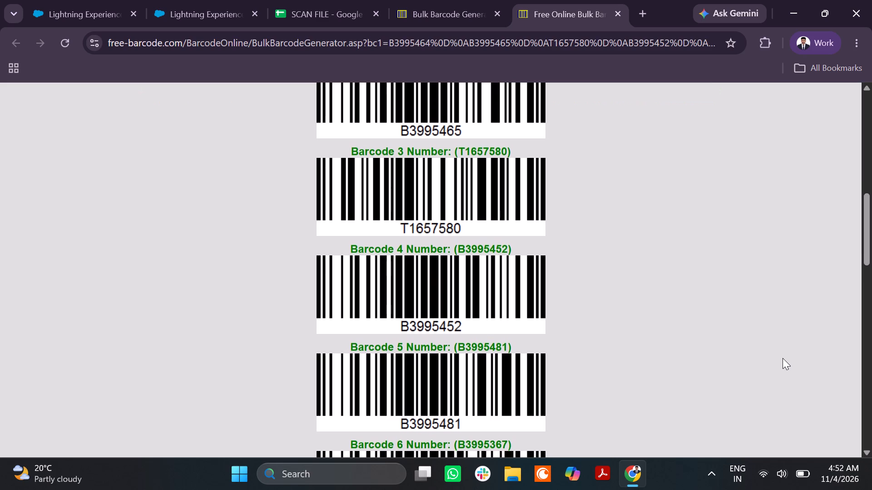
scroll(783, 358, "down", 3)
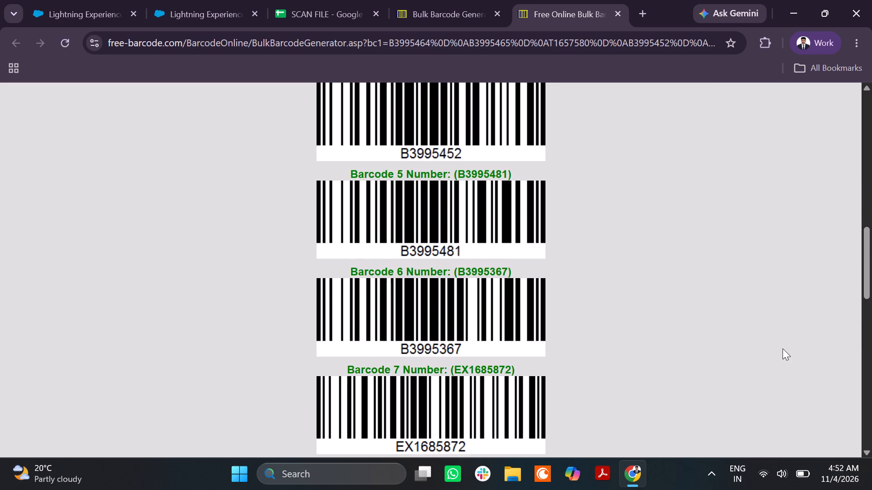
scroll(783, 342, "down", 2)
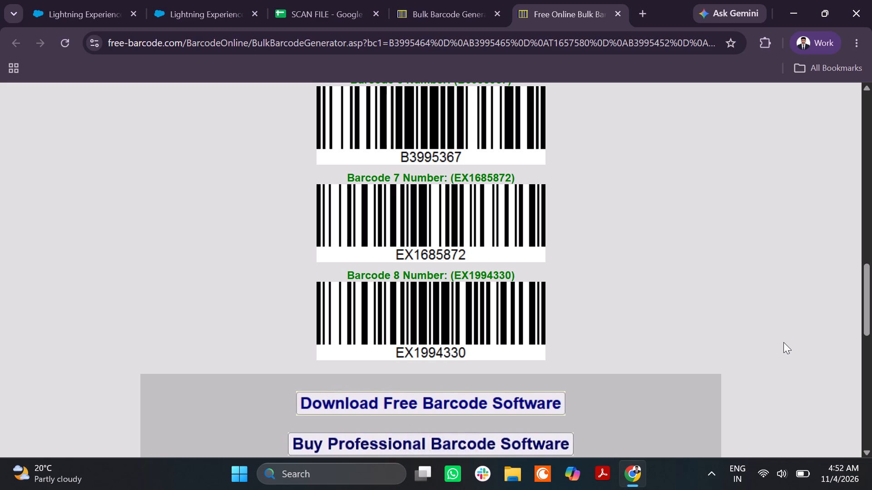
scroll(783, 342, "down", 4)
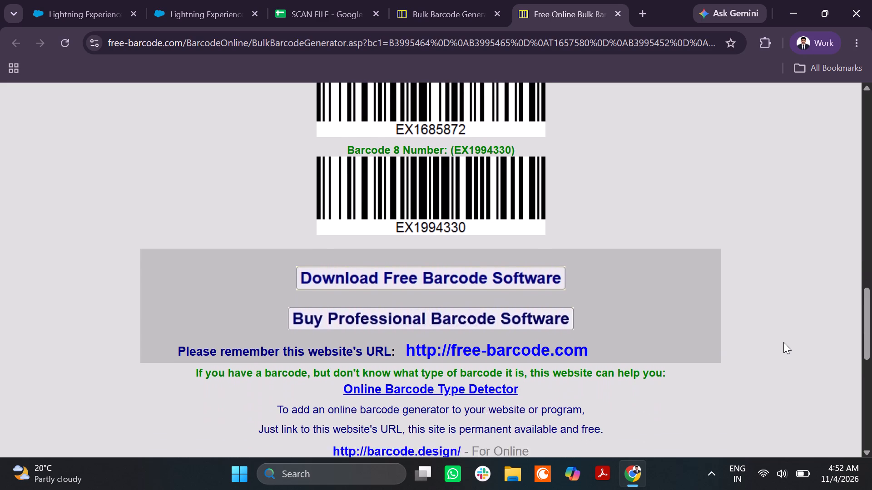
scroll(783, 342, "down", 1)
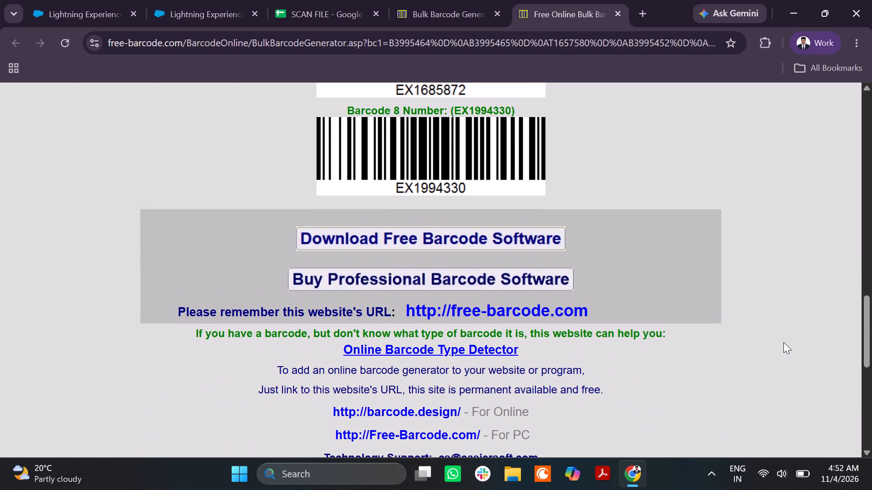
Clear all the codes from the barcode data of the bulk barcode generator.
left_click(433, 0)
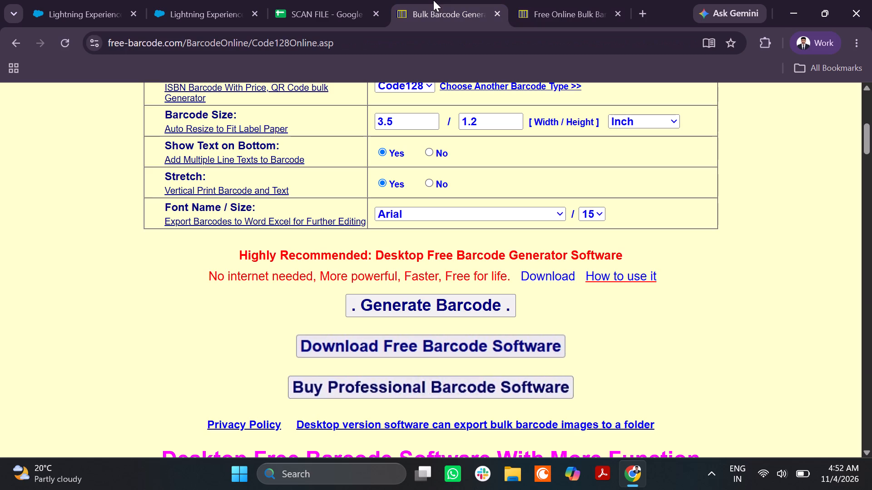
scroll(423, 186, "up", 4)
left_click(451, 232)
left_click(451, 232, "ctrl")
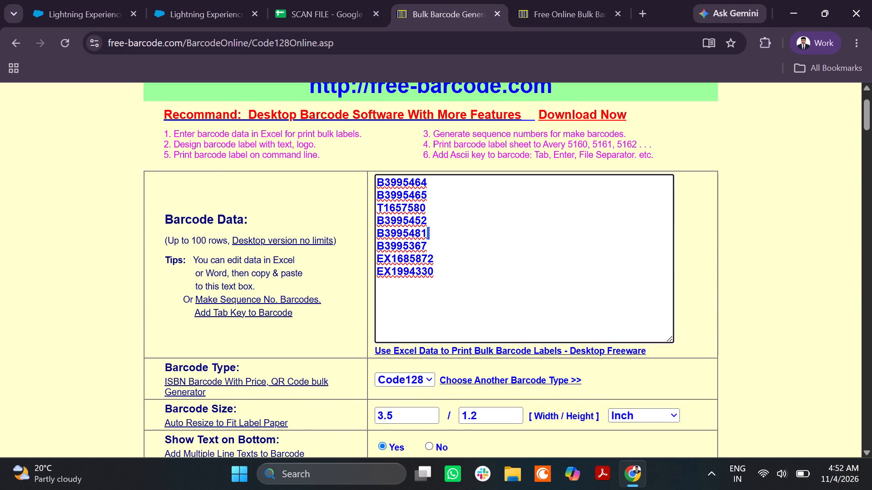
key("ctrl+a")
key("Delete")
left_click(439, 0)
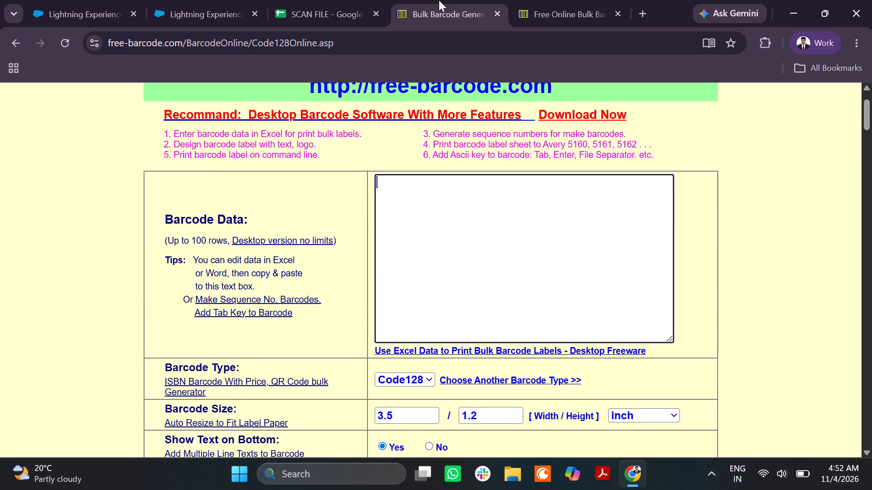
Delete the added code from B319, below the seven-parcel MUMBAI-SCP group in the SCAN FILE spreadsheet.
left_click(310, 0)
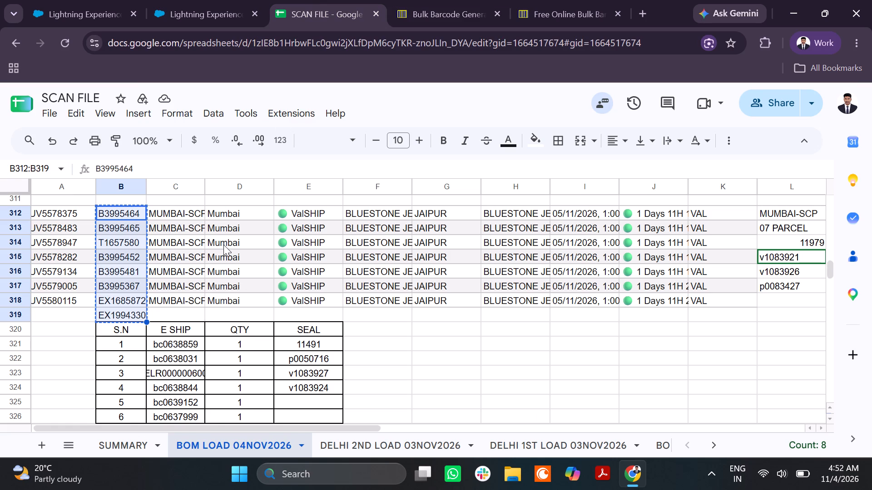
scroll(223, 245, "down", 1)
left_click(134, 240)
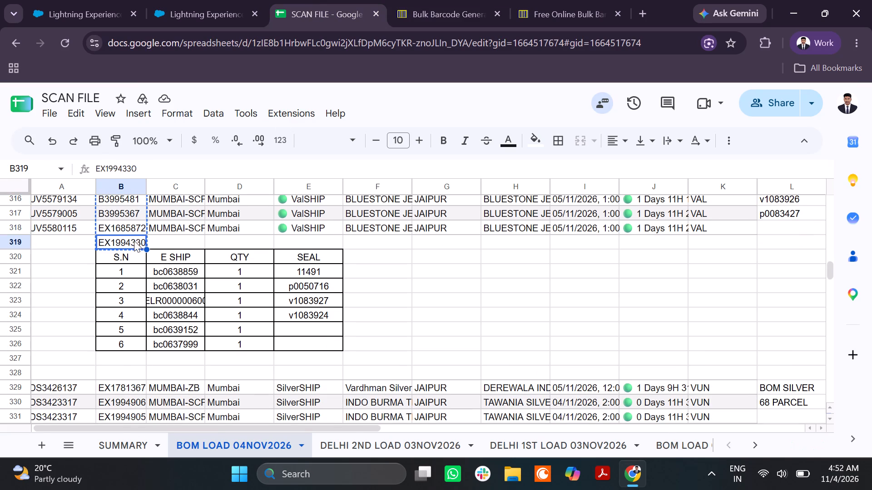
key("Delete")
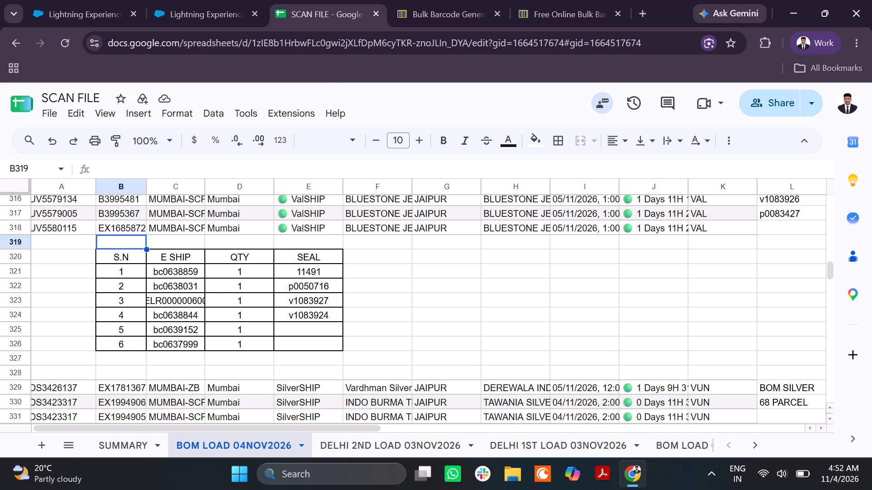
Close the barcode results page of the B312:B319 codes.
left_click(541, 0)
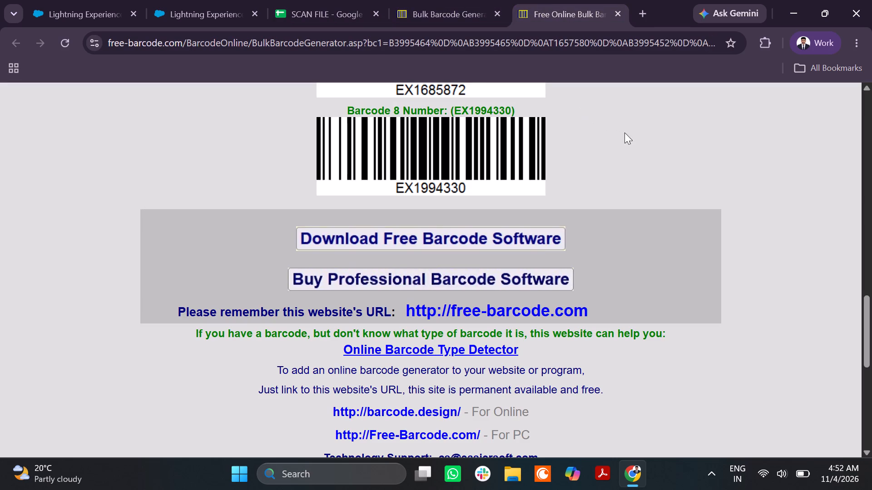
left_click(635, 143)
left_click(619, 11)
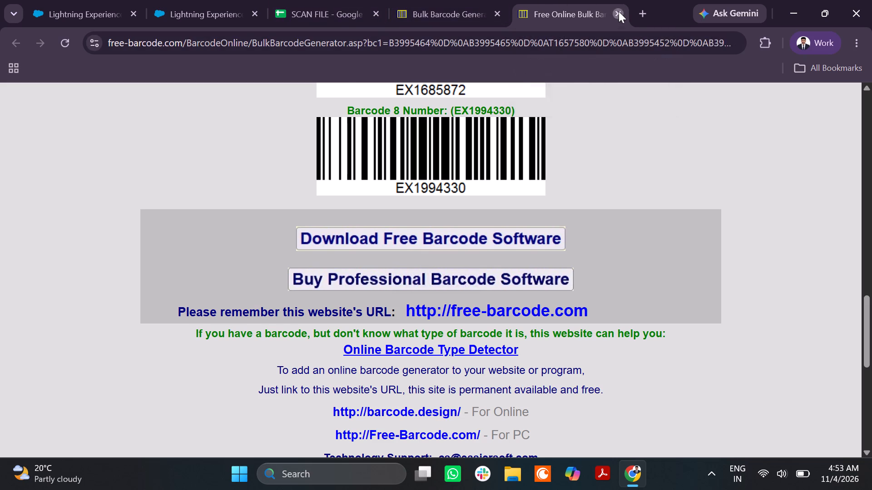
left_click_drag(499, 241, 403, 47)
Copy the codes of the 13-parcel Chennai silver group, B398:B410, in the BOM LOAD 04NOV2026 sheet.
left_click(396, 4)
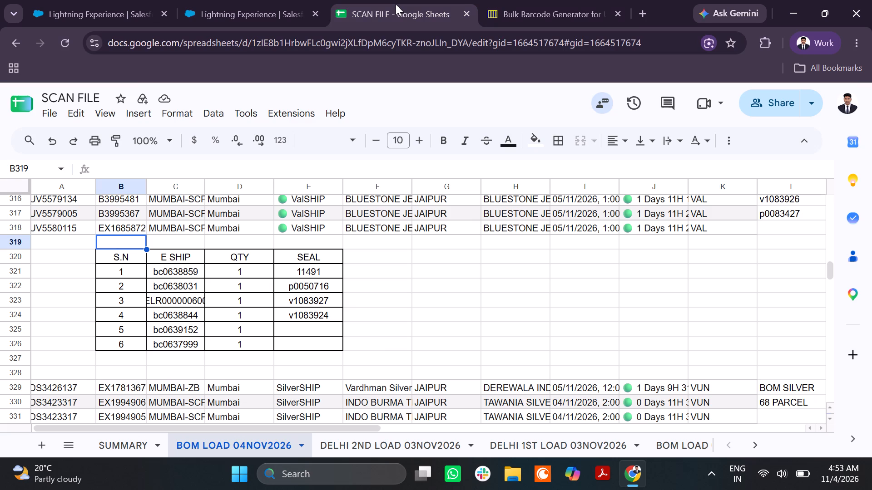
scroll(248, 322, "down", 6)
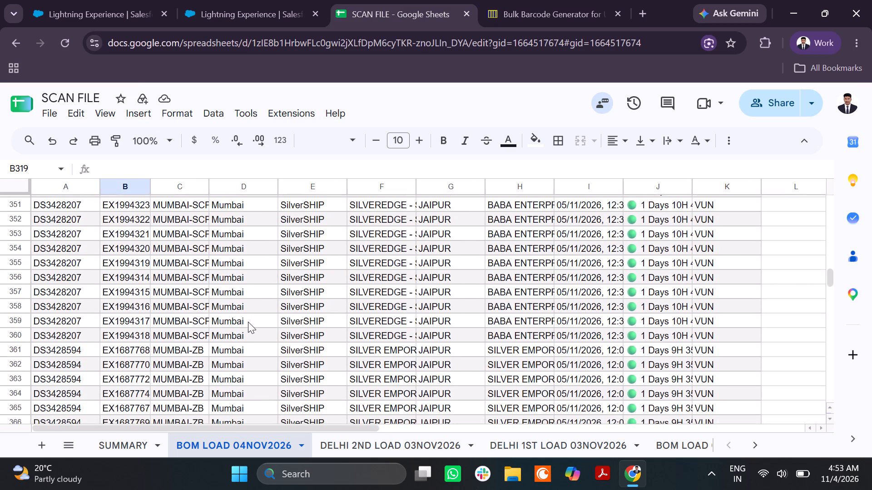
scroll(248, 322, "down", 6)
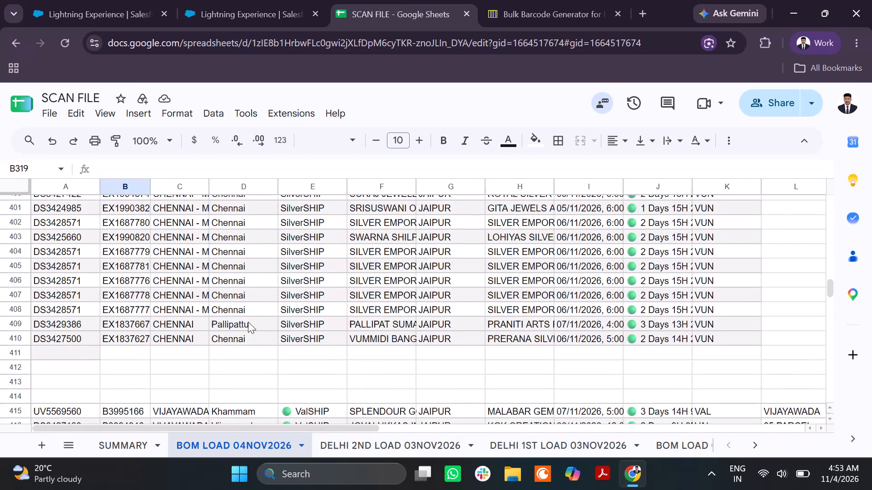
scroll(248, 322, "down", 2)
scroll(248, 322, "up", 4)
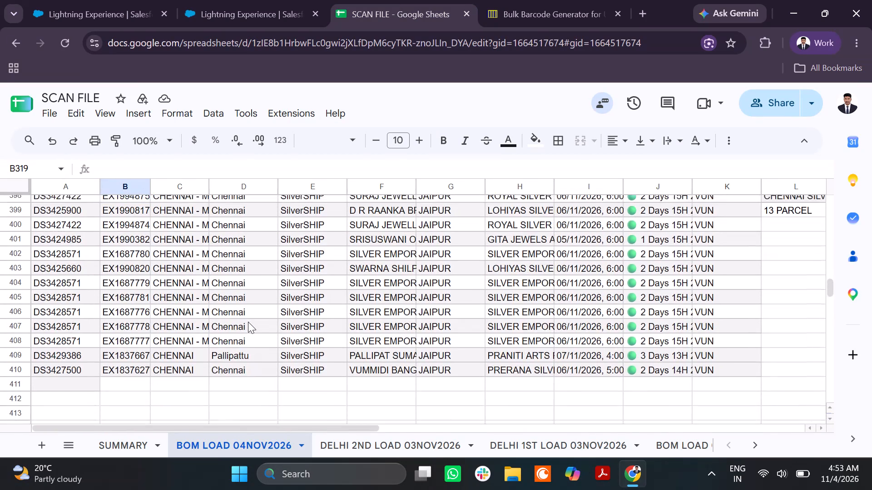
scroll(184, 306, "up", 1)
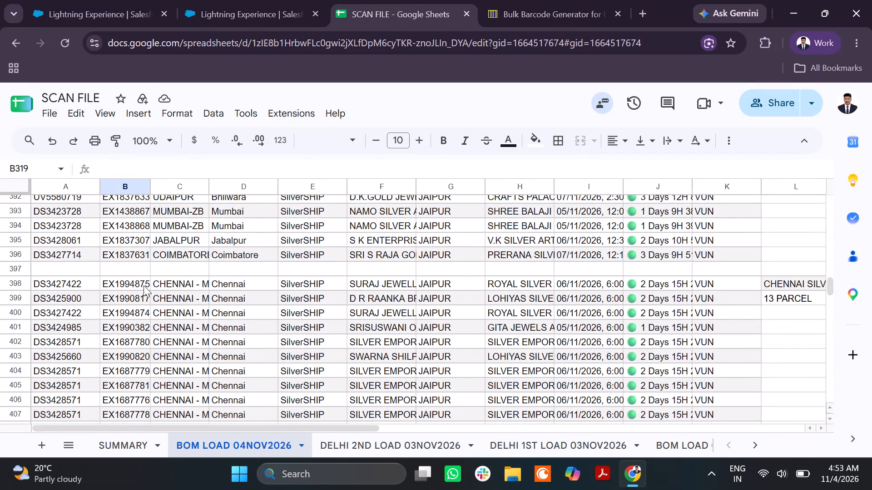
left_click(144, 285)
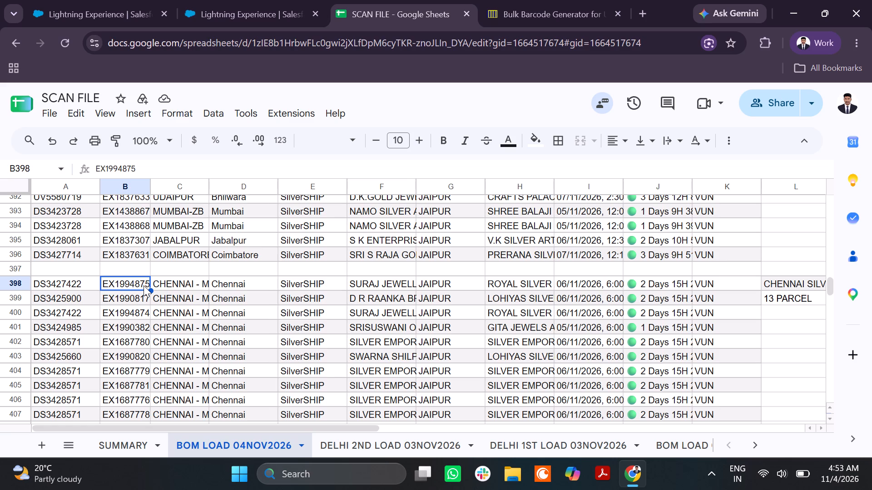
key("ctrl+shift+Down")
key("ctrl+c")
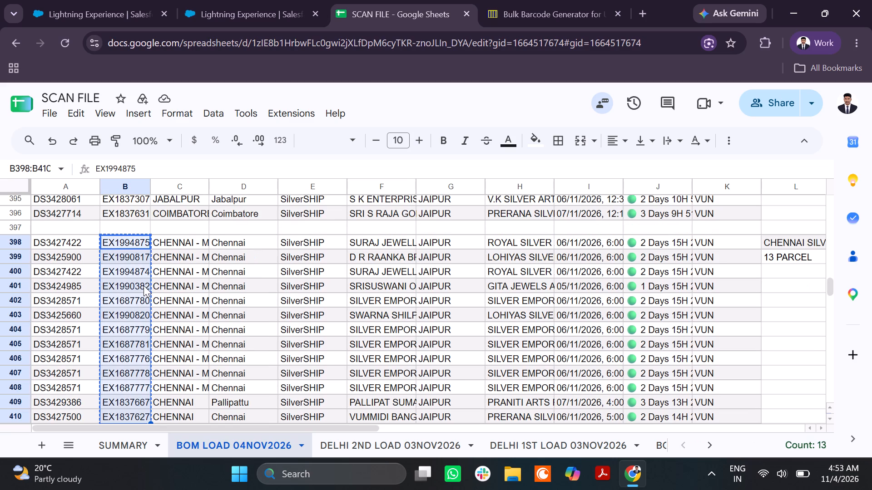
Paste the B398:B410 codes into the bulk barcode generator's barcode data and generate their Code128 barcodes.
left_click(522, 0)
left_click(488, 255)
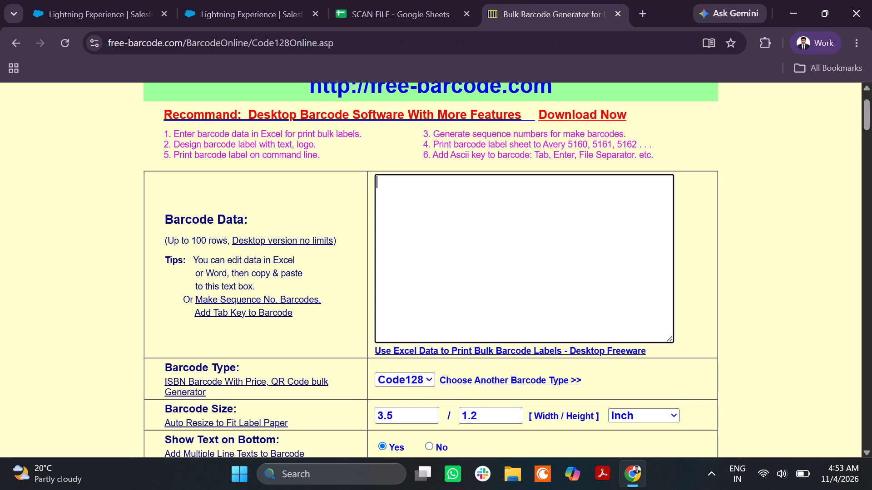
key("ctrl+v")
scroll(488, 255, "down", 6)
left_click(447, 139)
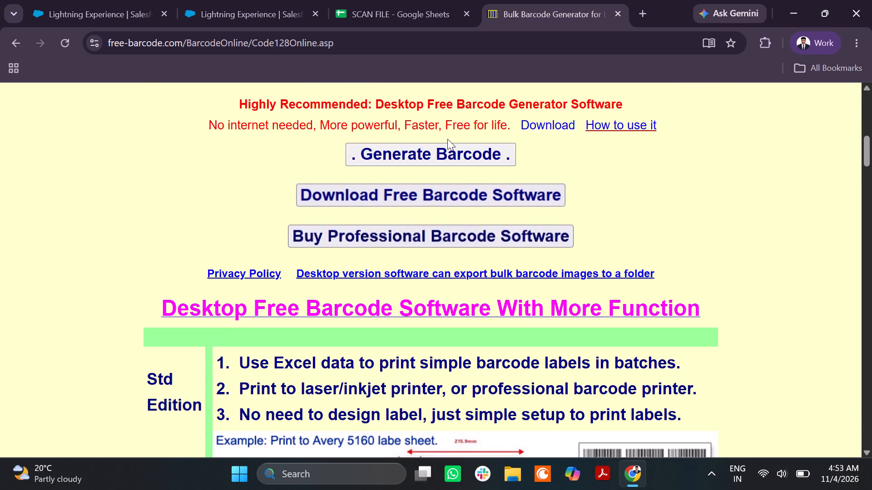
left_click(452, 148)
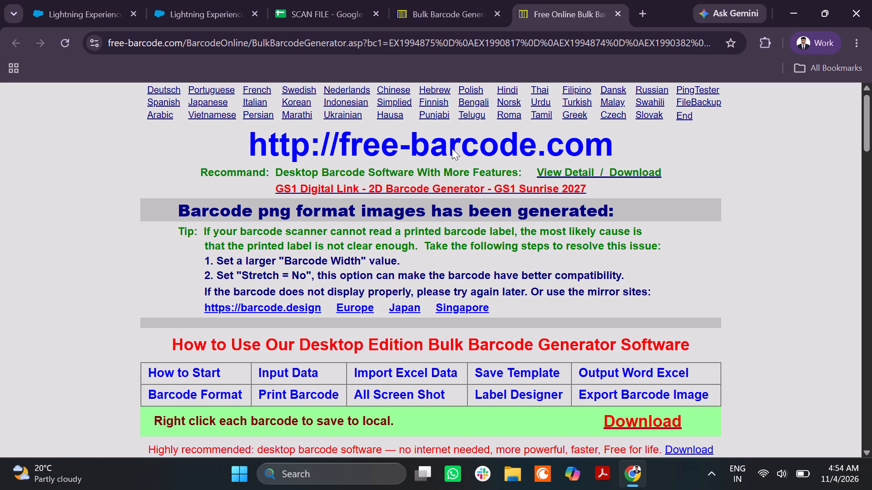
Go through the generated barcodes of the Chennai silver group, from EX1994875 to EX1837627.
scroll(829, 0, "down", 1)
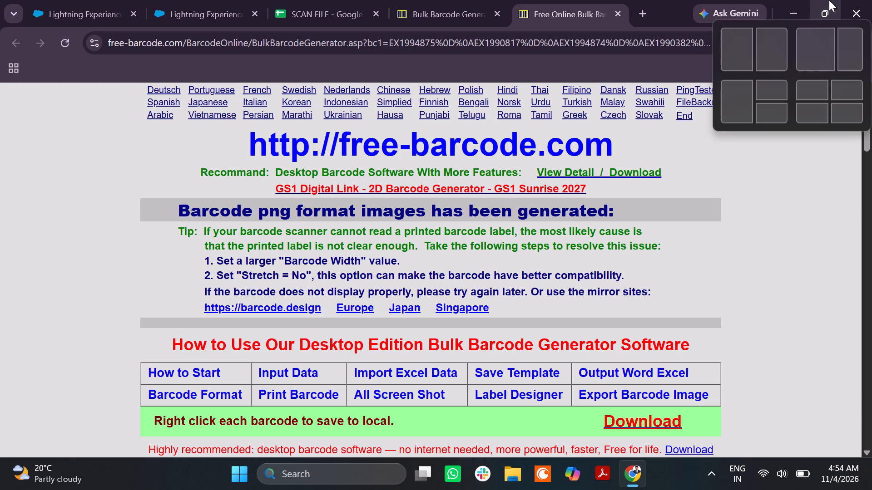
scroll(829, 0, "down", 1)
scroll(843, 254, "down", 4)
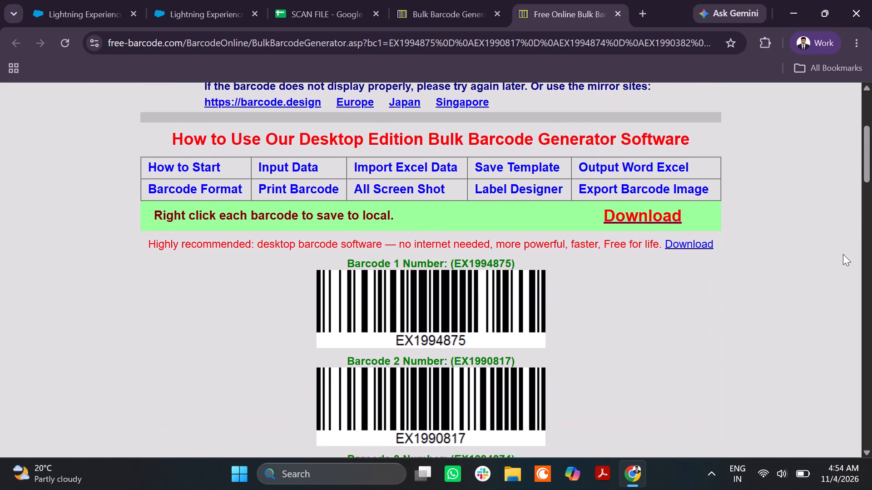
scroll(843, 254, "down", 3)
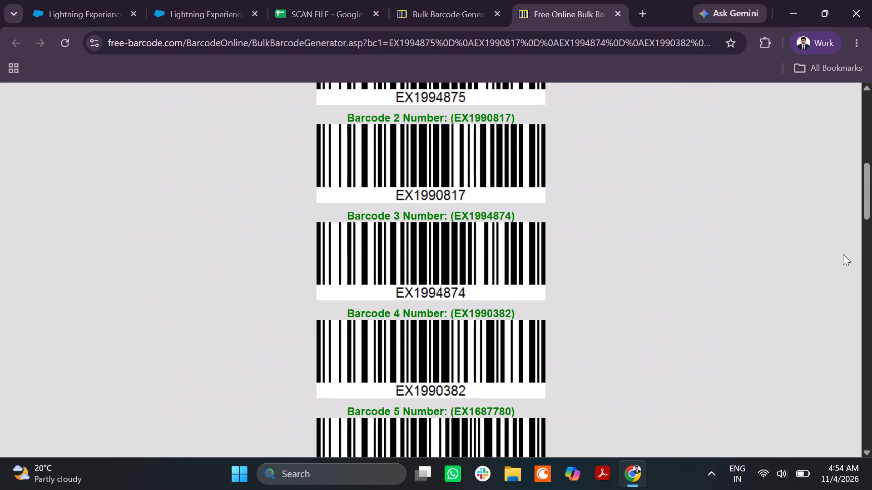
scroll(843, 254, "down", 3)
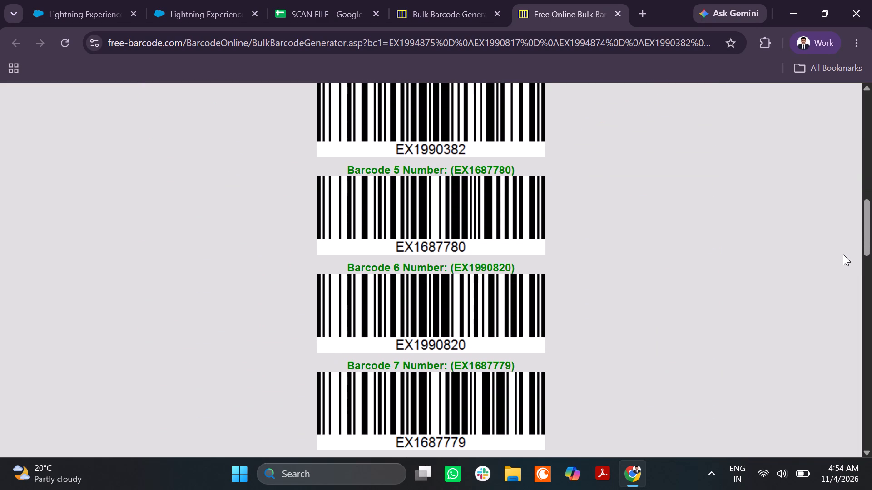
scroll(843, 254, "down", 4)
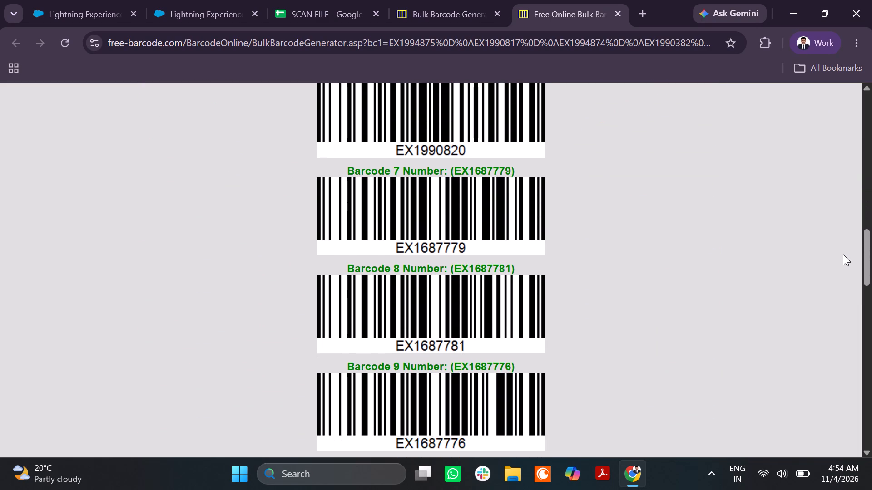
scroll(843, 254, "down", 3)
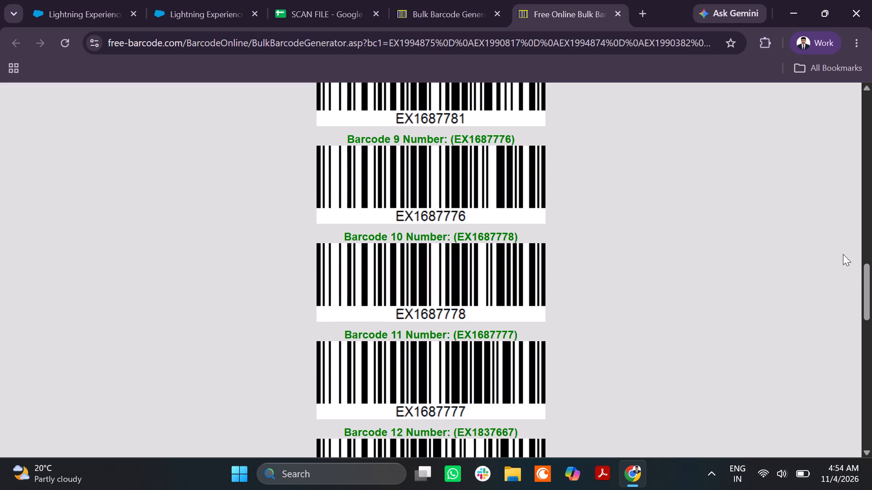
scroll(843, 254, "down", 3)
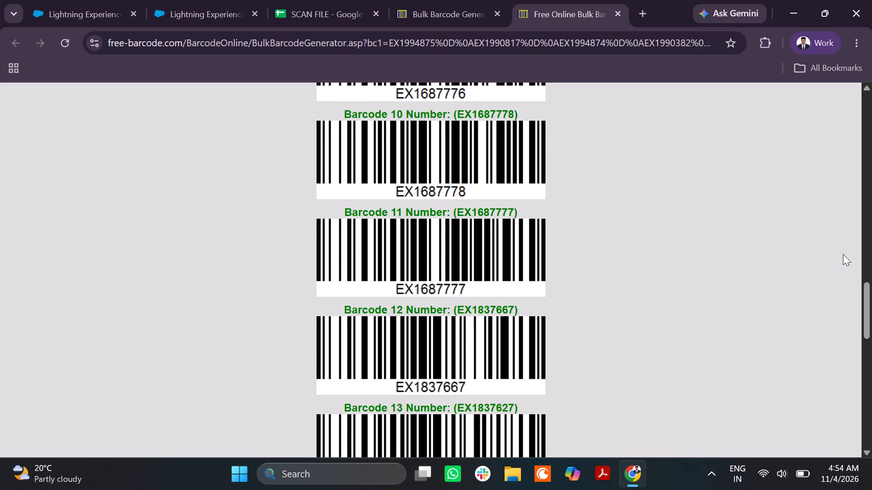
scroll(843, 254, "down", 1)
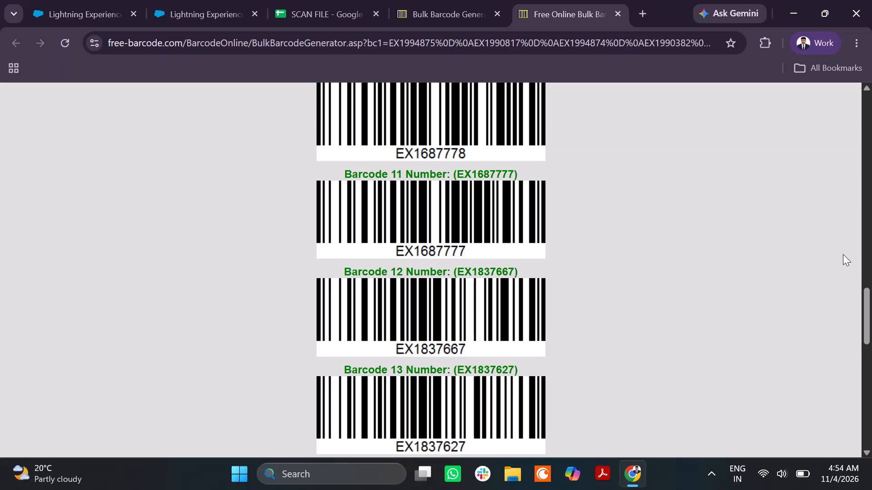
scroll(843, 254, "down", 1)
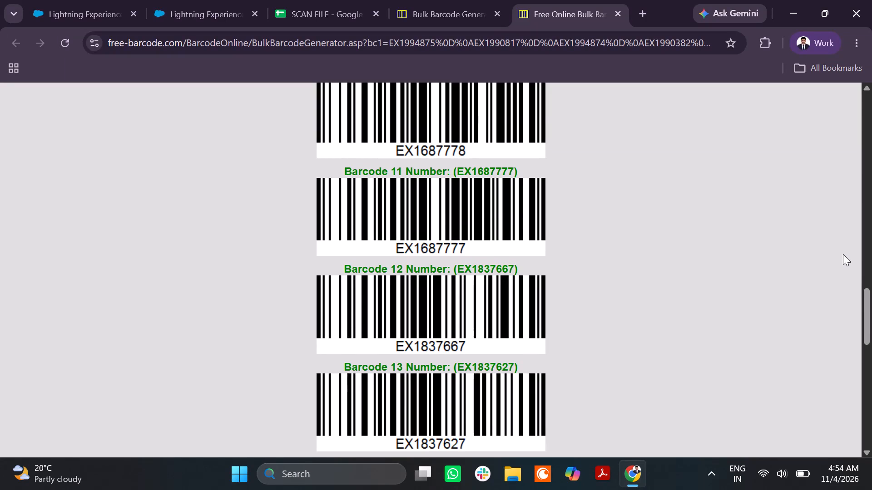
Clear the Chennai silver codes from the bulk barcode generator's barcode data.
scroll(843, 254, "down", 1)
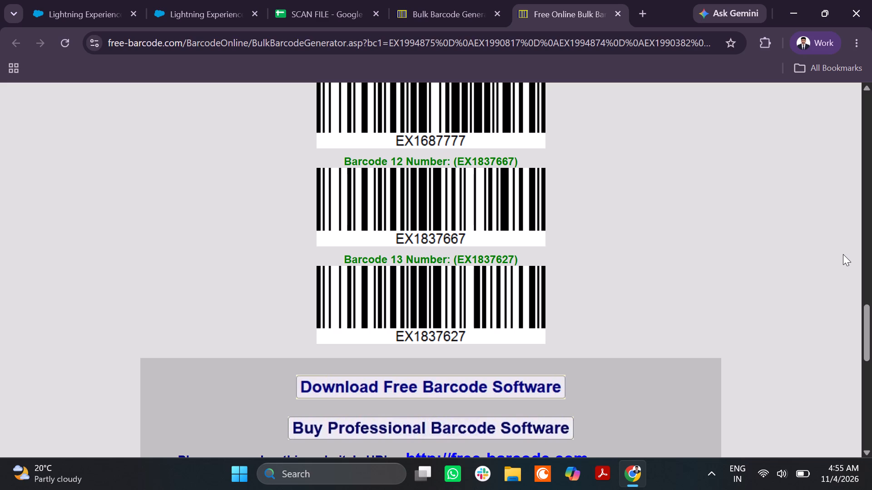
left_click(470, 2)
scroll(466, 190, "up", 4)
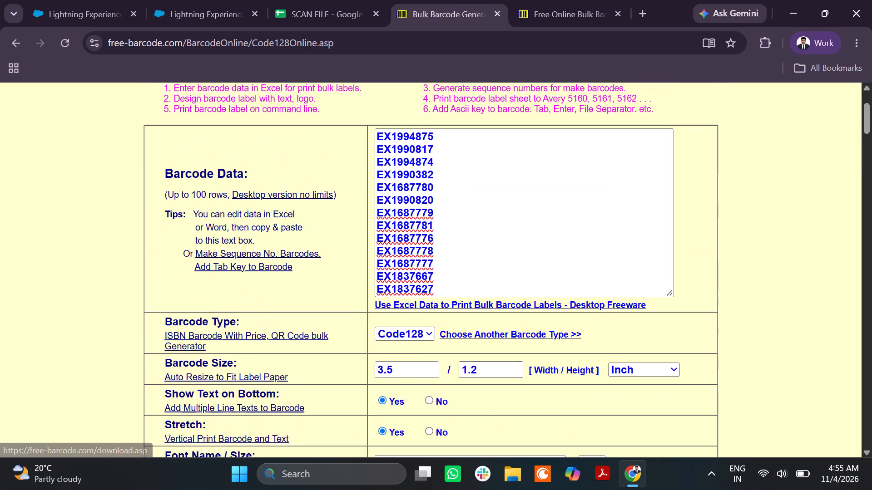
scroll(465, 176, "up", 1)
left_click(465, 176)
key("ctrl+a")
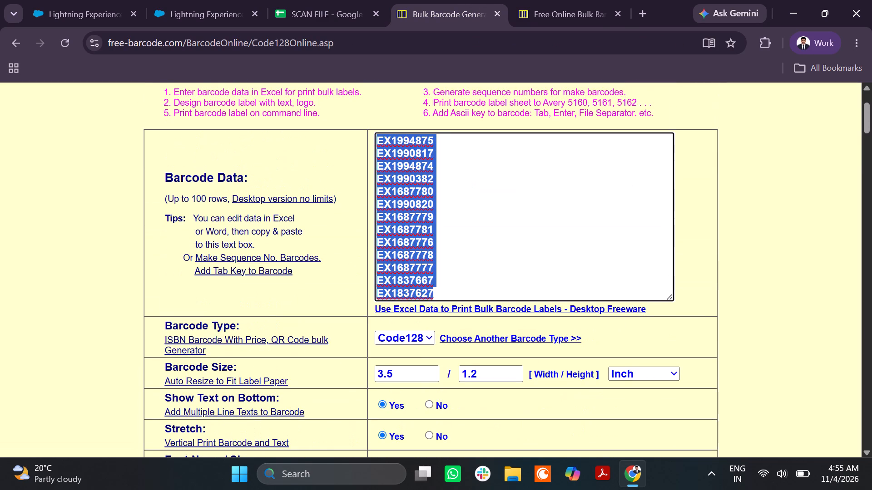
key("Delete")
Copy the codes of the 68-parcel BOM silver group, B329:B396, in the BOM LOAD 04NOV2026 sheet.
left_click(312, 0)
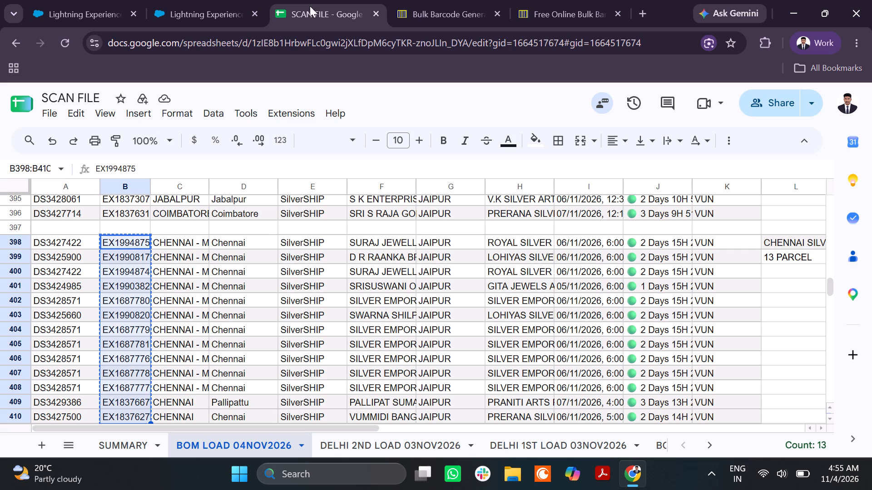
scroll(188, 265, "up", 5)
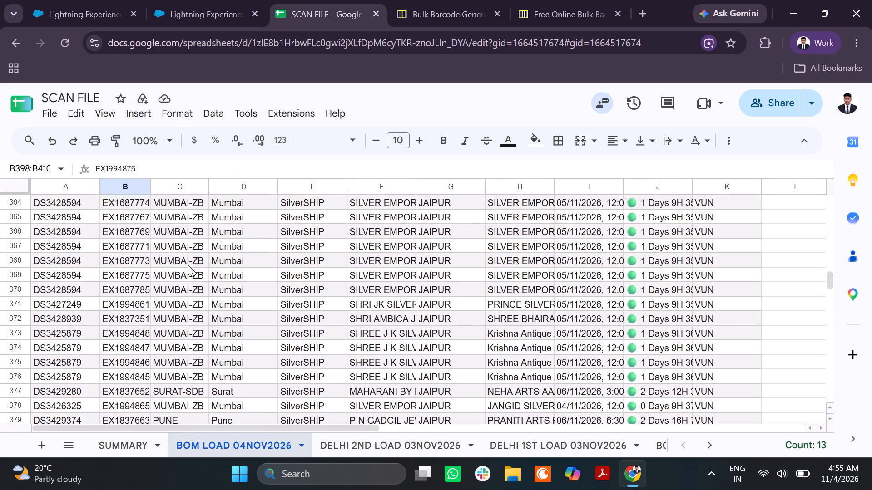
scroll(188, 265, "up", 3)
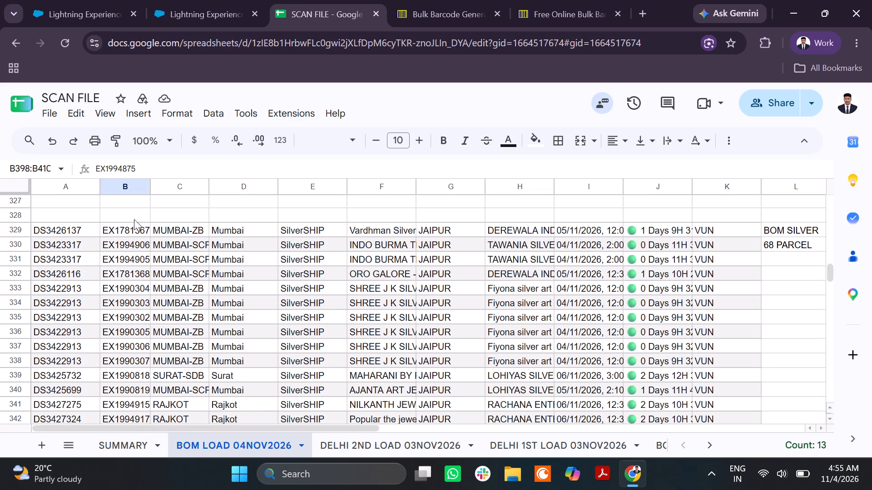
left_click(134, 221)
left_click(139, 233)
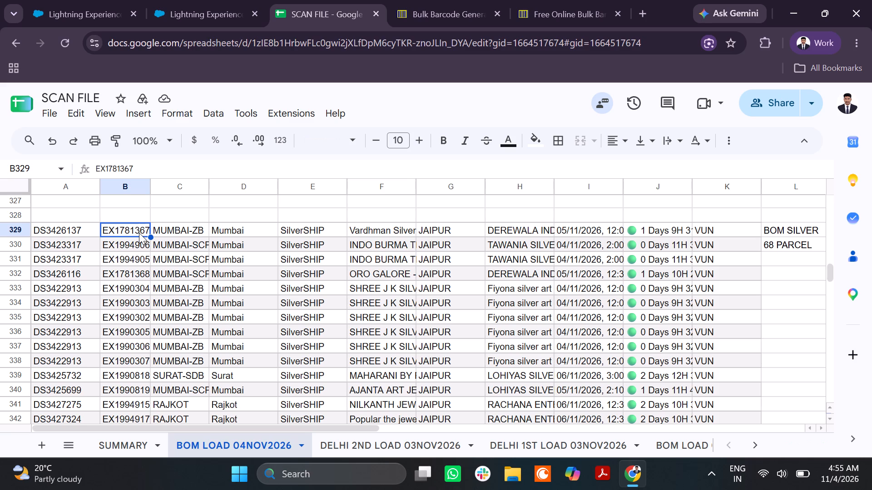
key("ctrl+shift+Down")
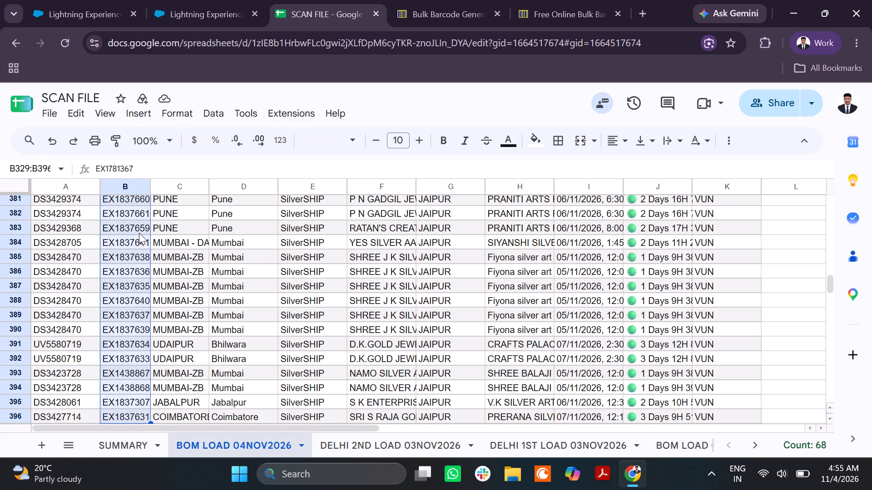
key("ctrl+c")
scroll(139, 233, "down", 1)
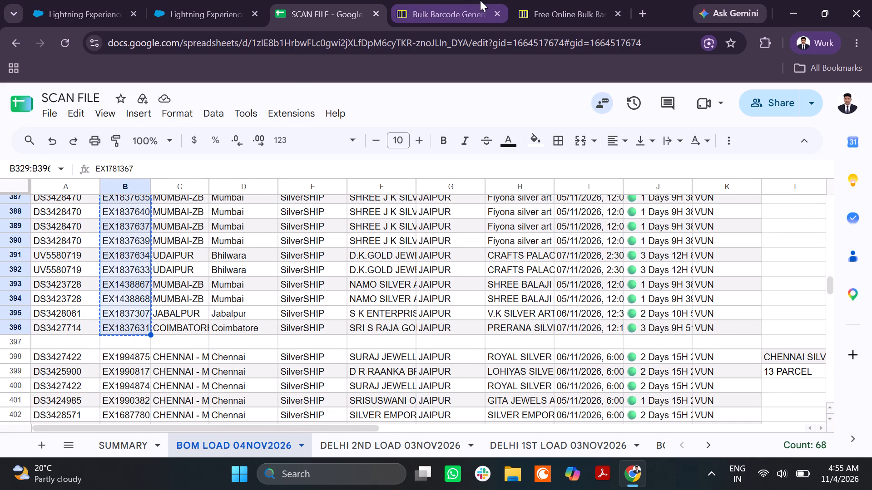
Paste the B329:B396 codes into the bulk barcode generator's empty barcode data.
left_click(480, 0)
left_click(472, 221)
key("ctrl+v")
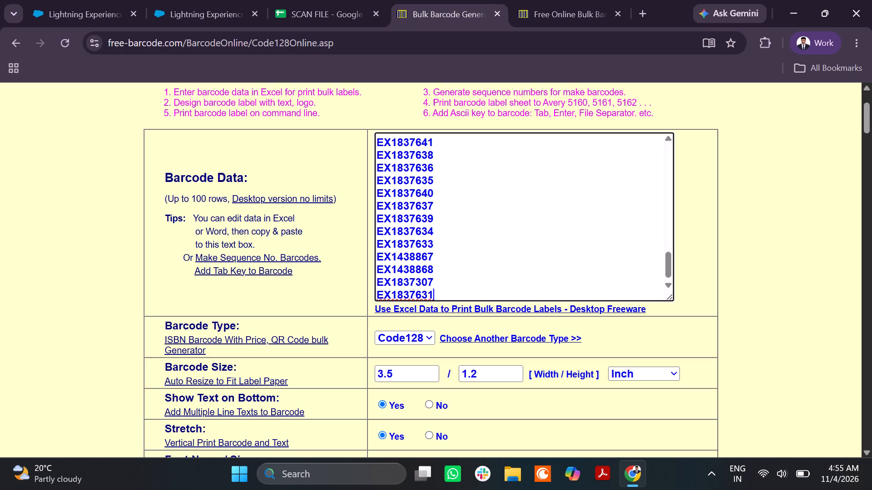
Close the barcode results page of the Chennai silver codes.
left_click(617, 18)
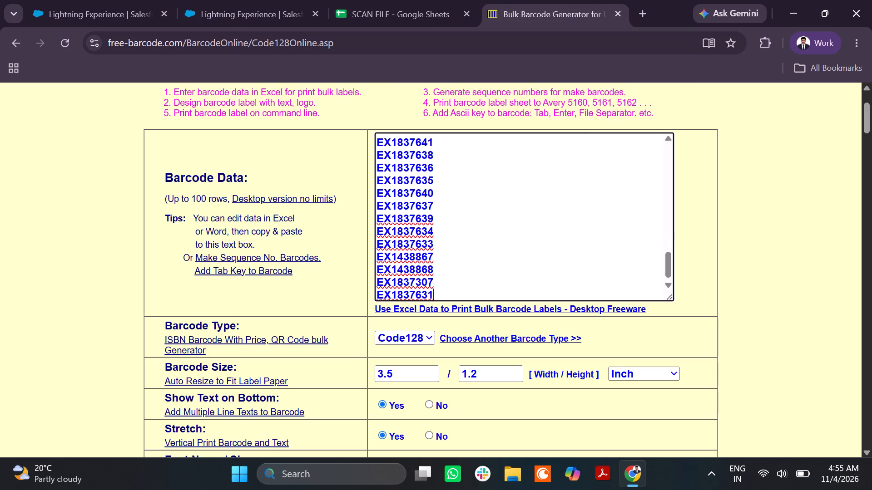
Generate the Code128 barcodes for the pasted BOM silver codes.
scroll(576, 210, "down", 7)
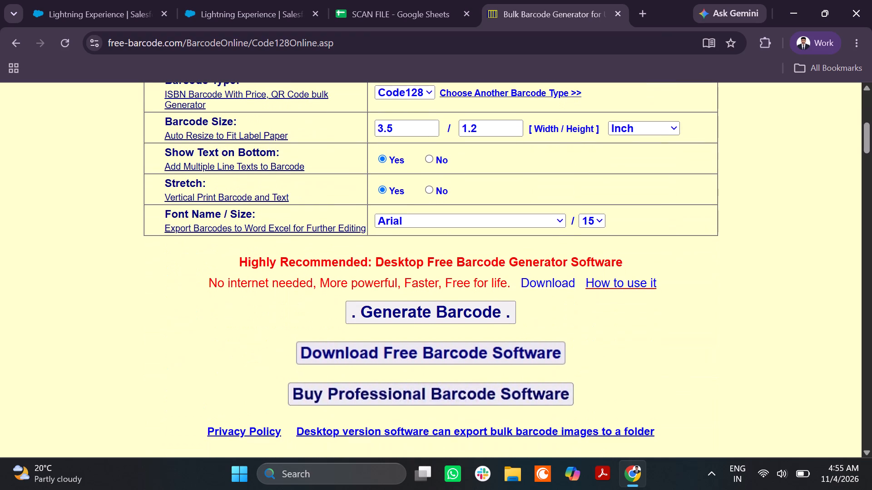
left_click(468, 305)
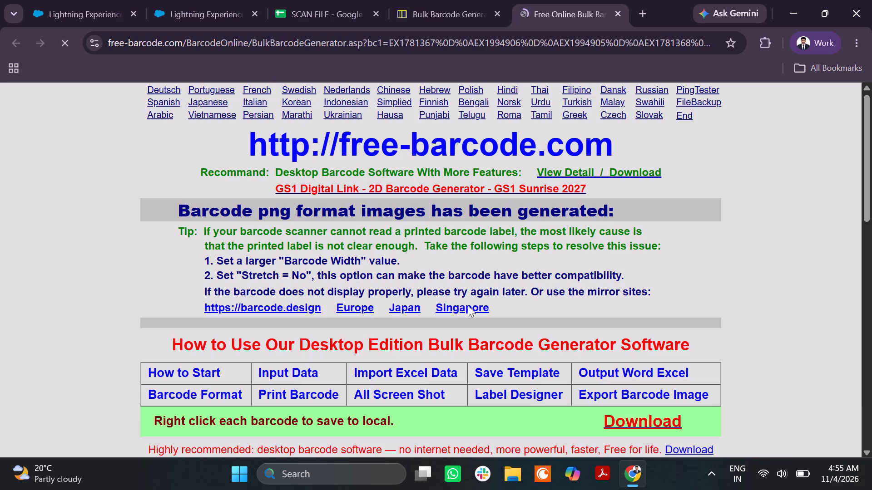